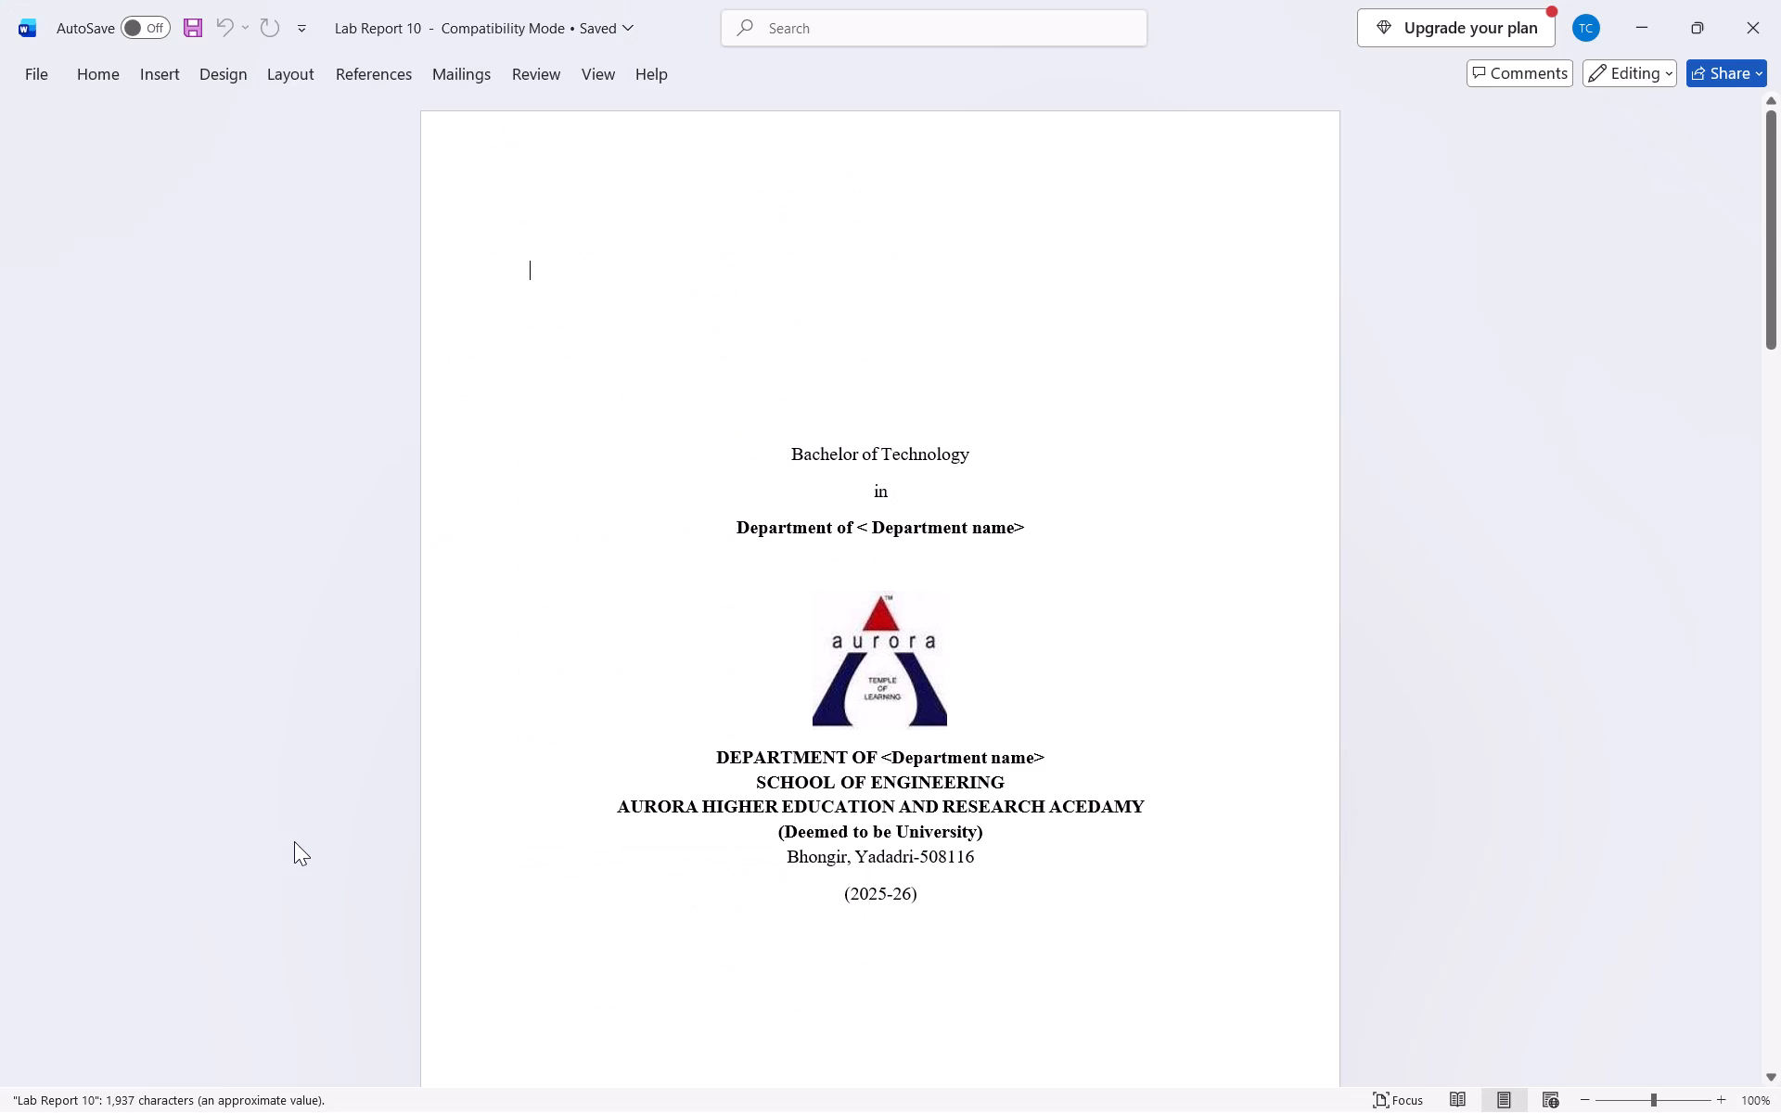
Close the Lab Report 10 document, and look over the ADBMSLABREPORT10 Word document from the Downloads folder.
click(1777, 1)
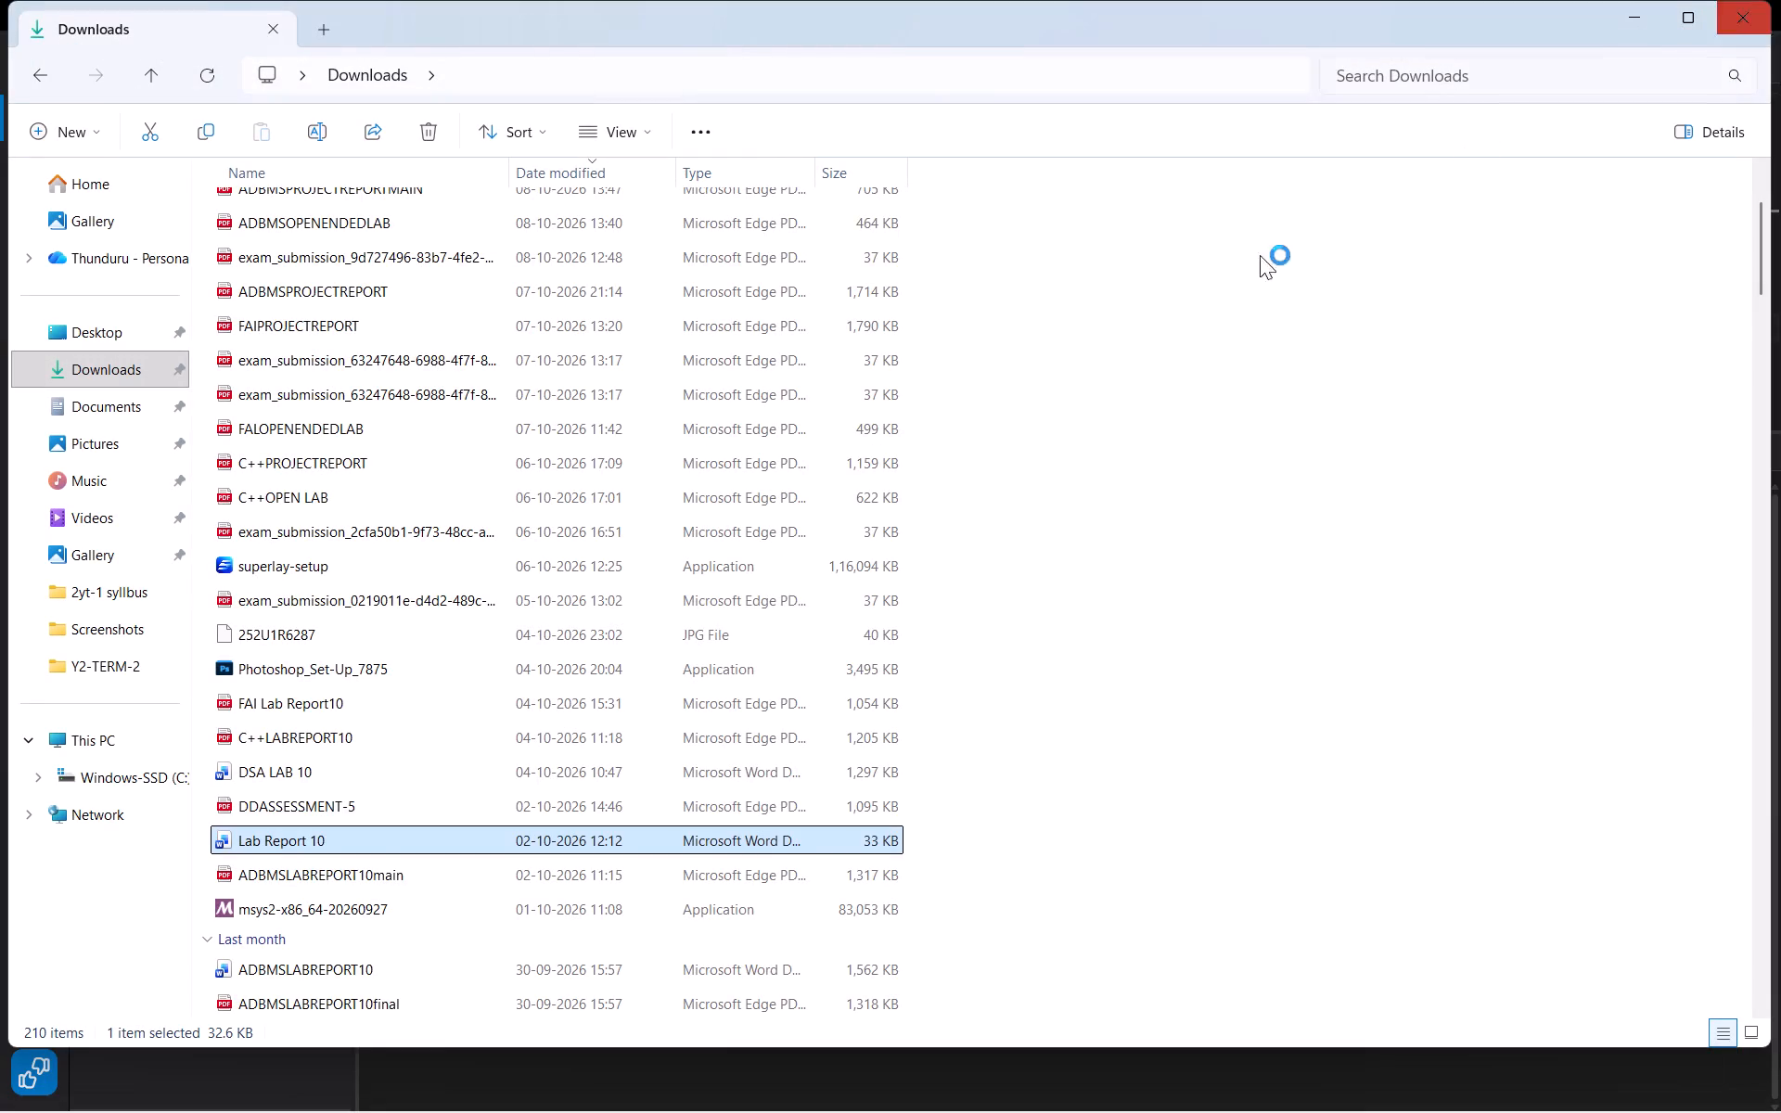
scroll(667, 679, down, 2)
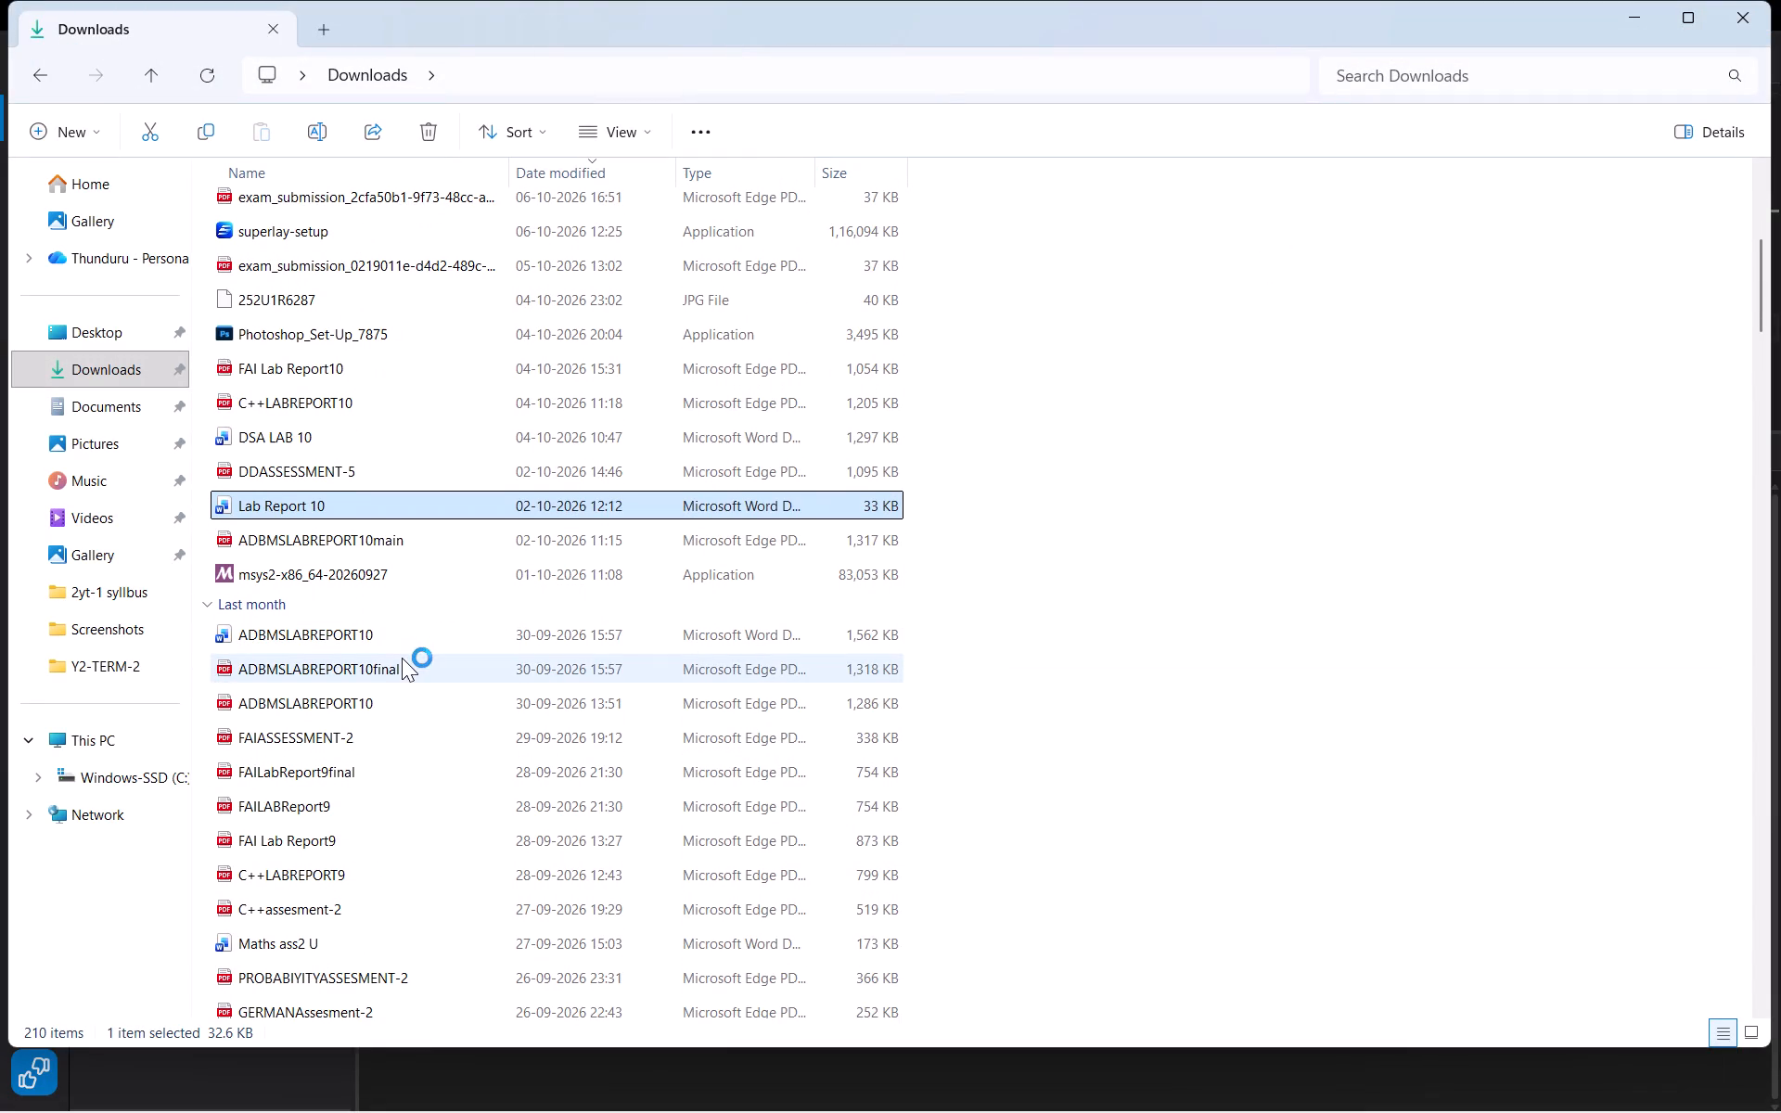
double_click(406, 646)
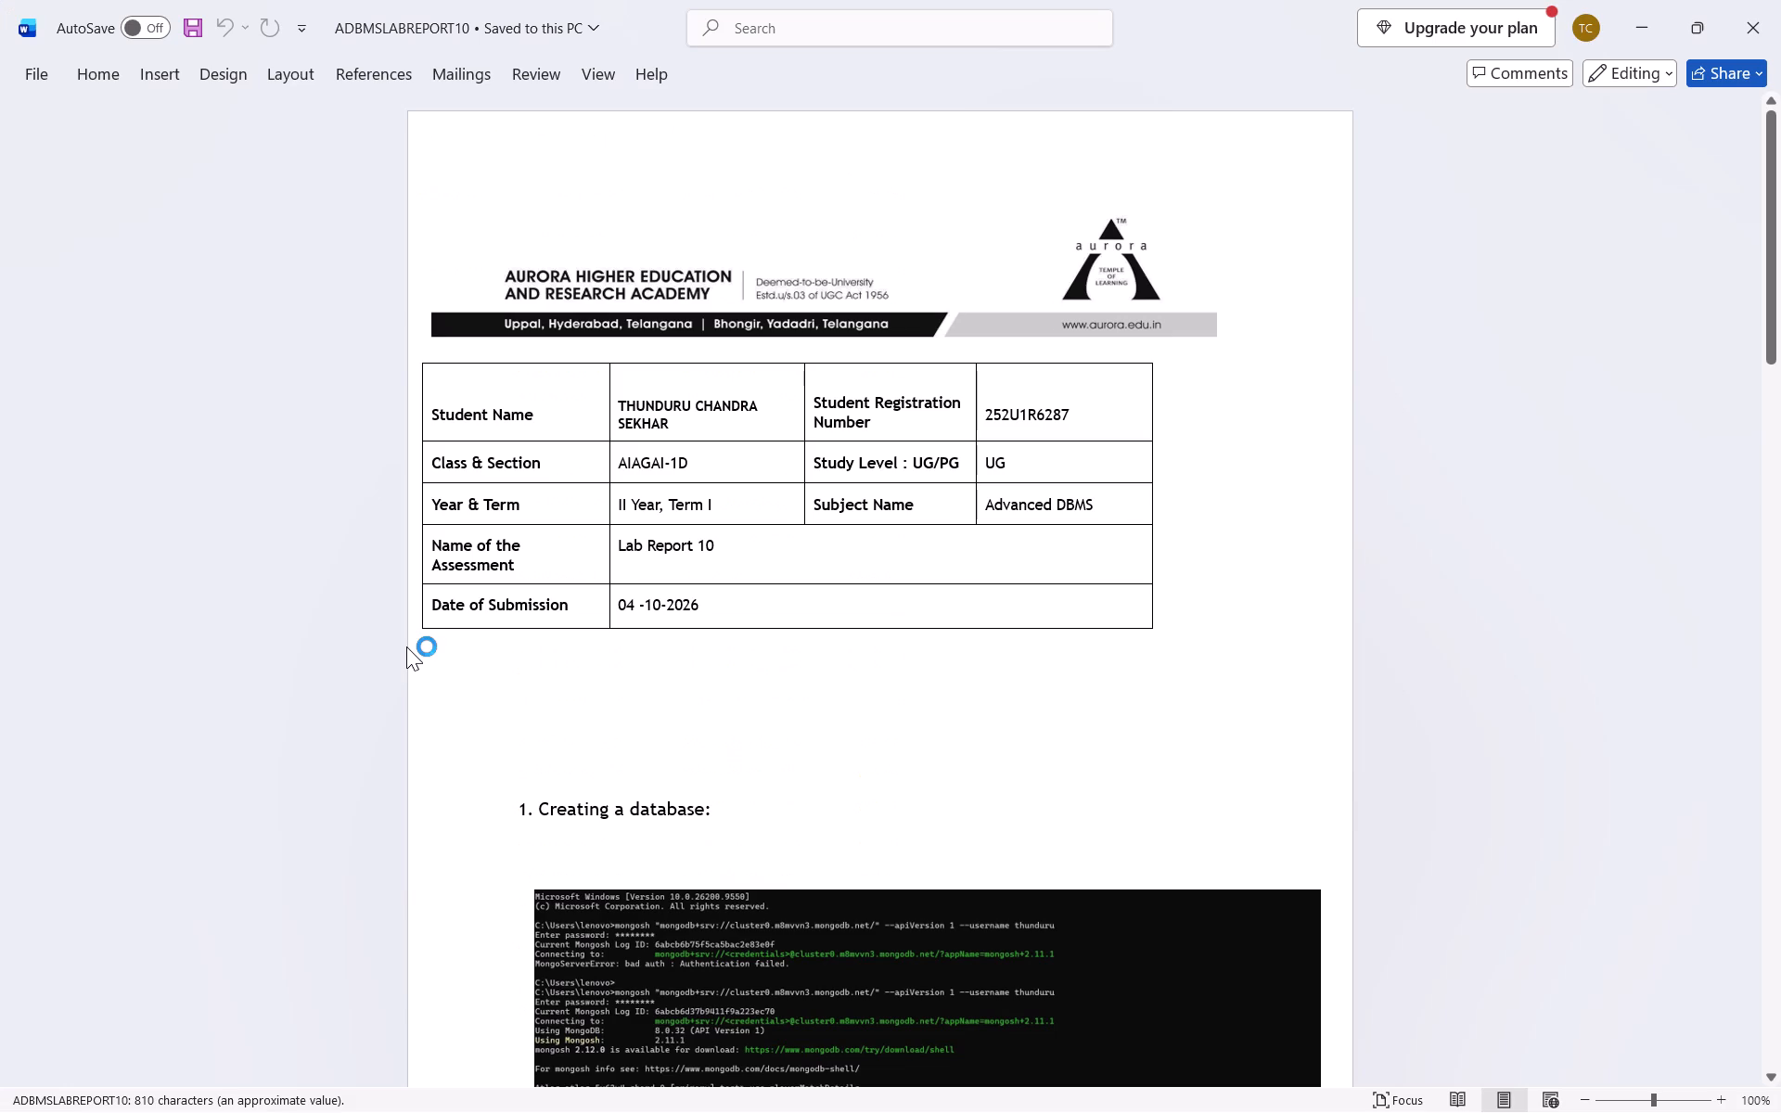
scroll(693, 763, down, 1)
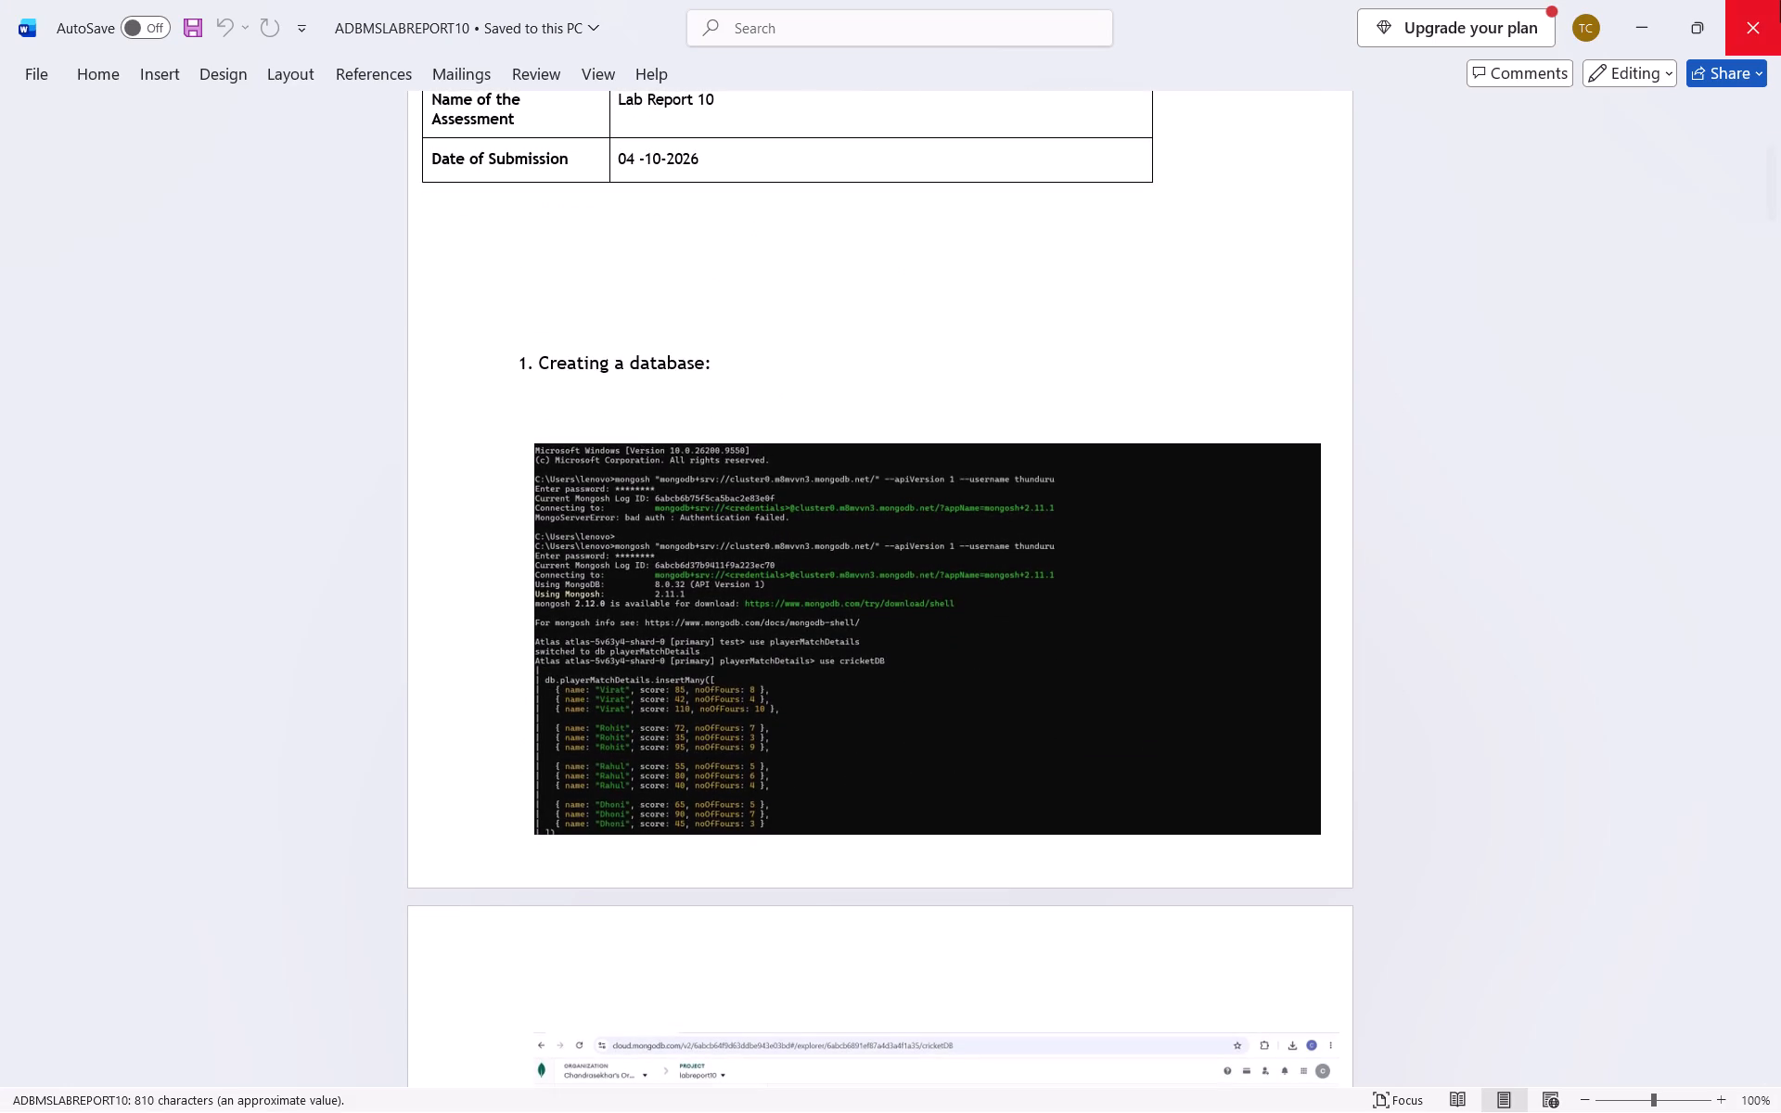
click(1780, 1)
Open the ADBMSCS Word document from the Downloads folder.
scroll(447, 722, down, 1)
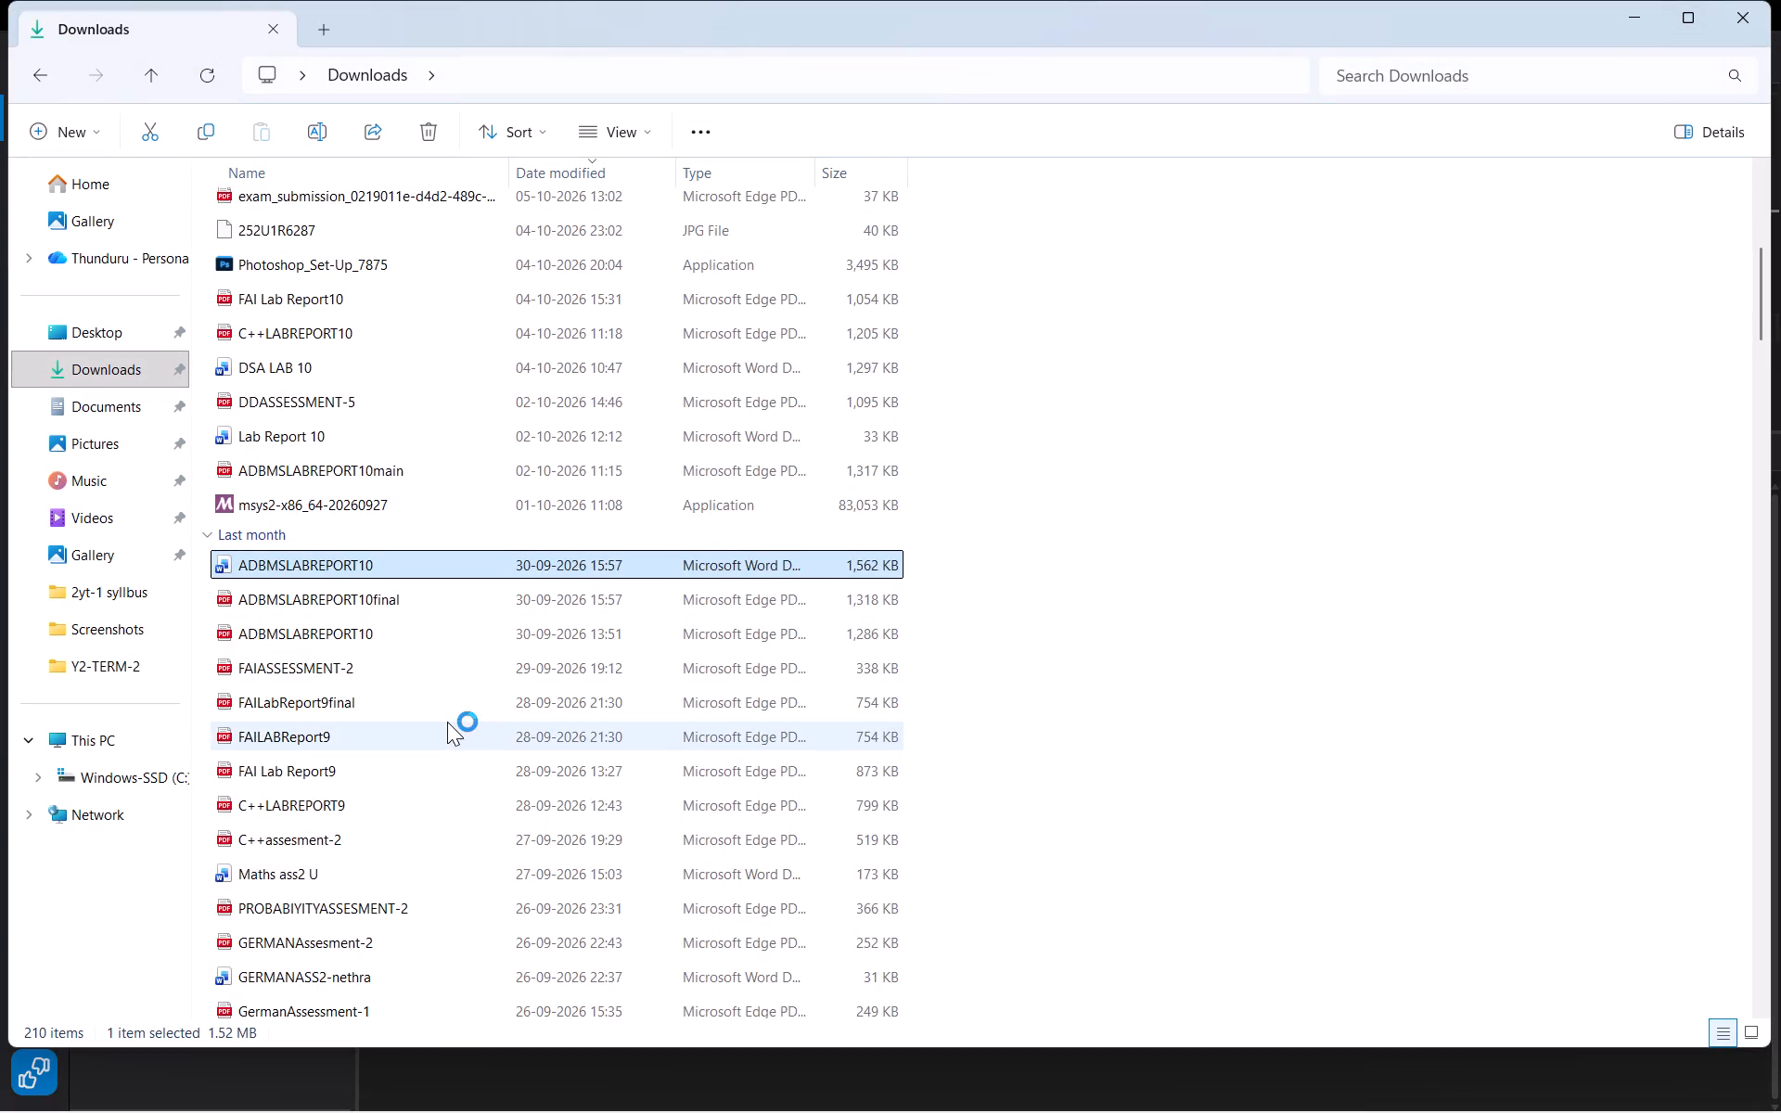
scroll(447, 722, down, 1)
scroll(419, 796, down, 2)
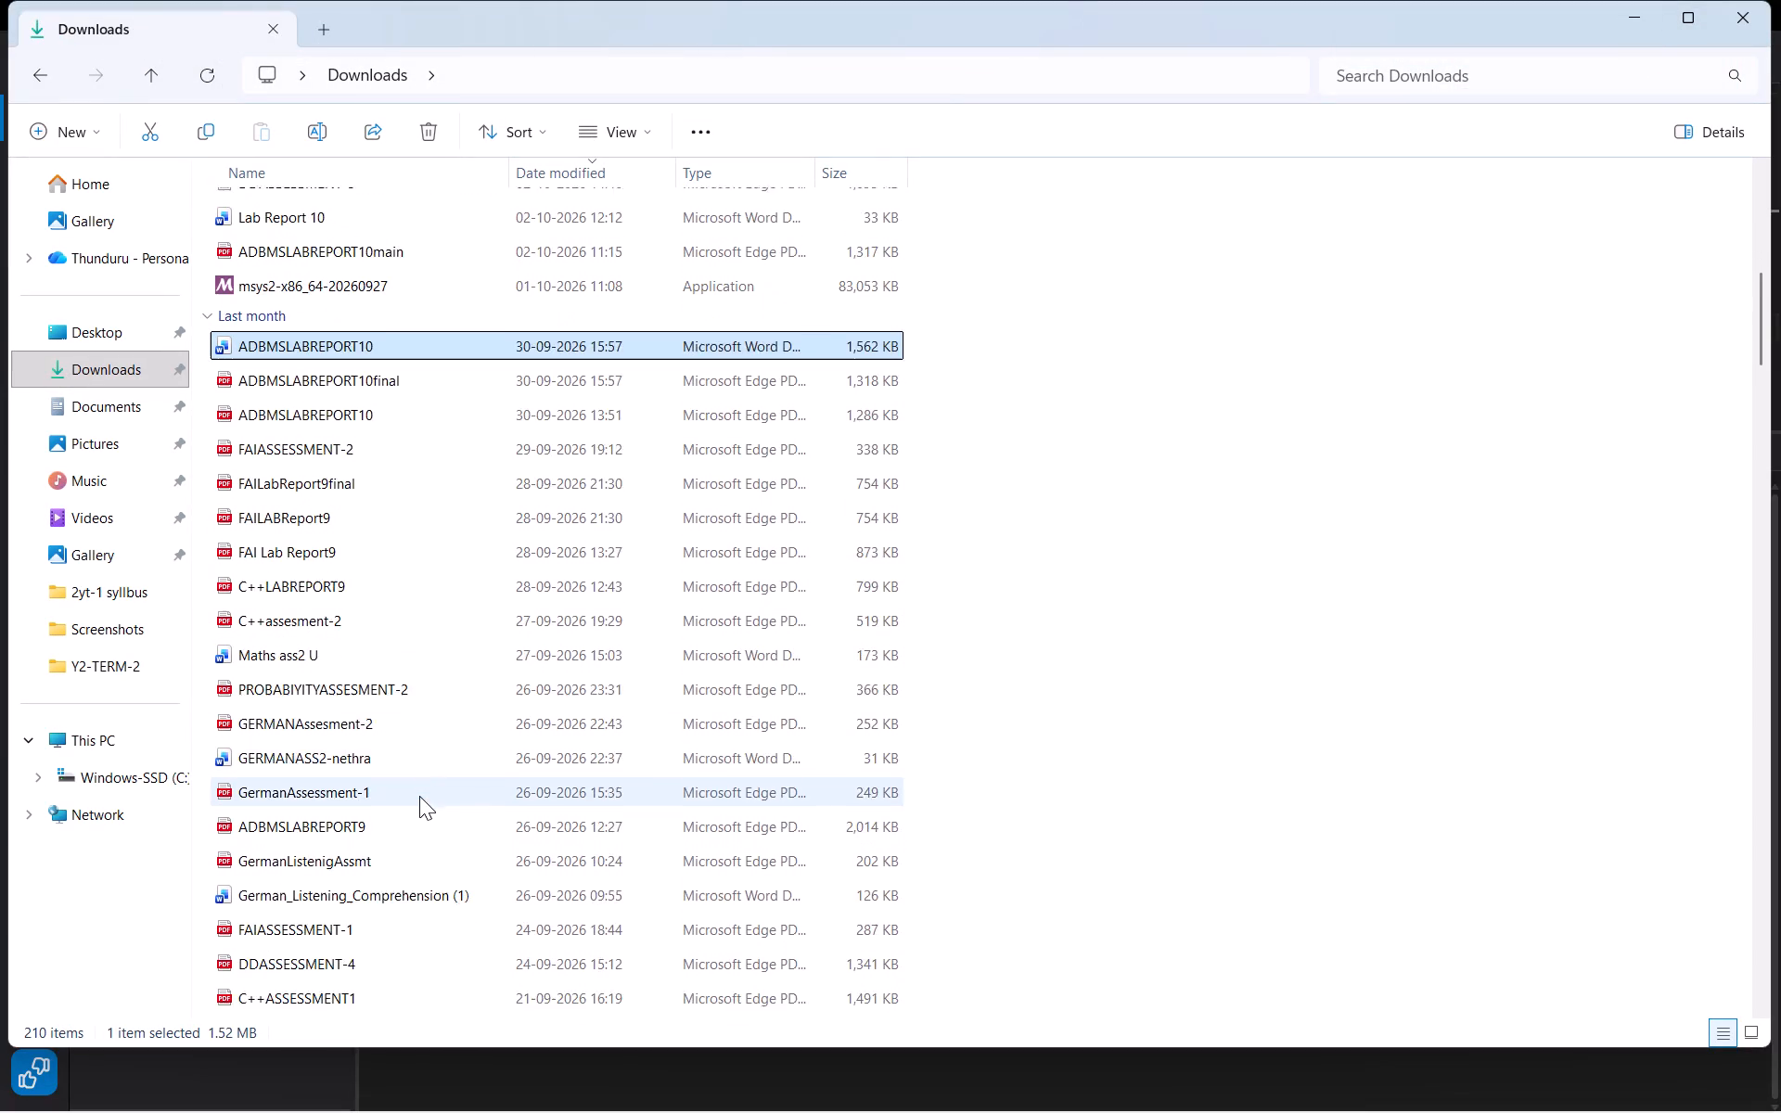
scroll(419, 796, down, 3)
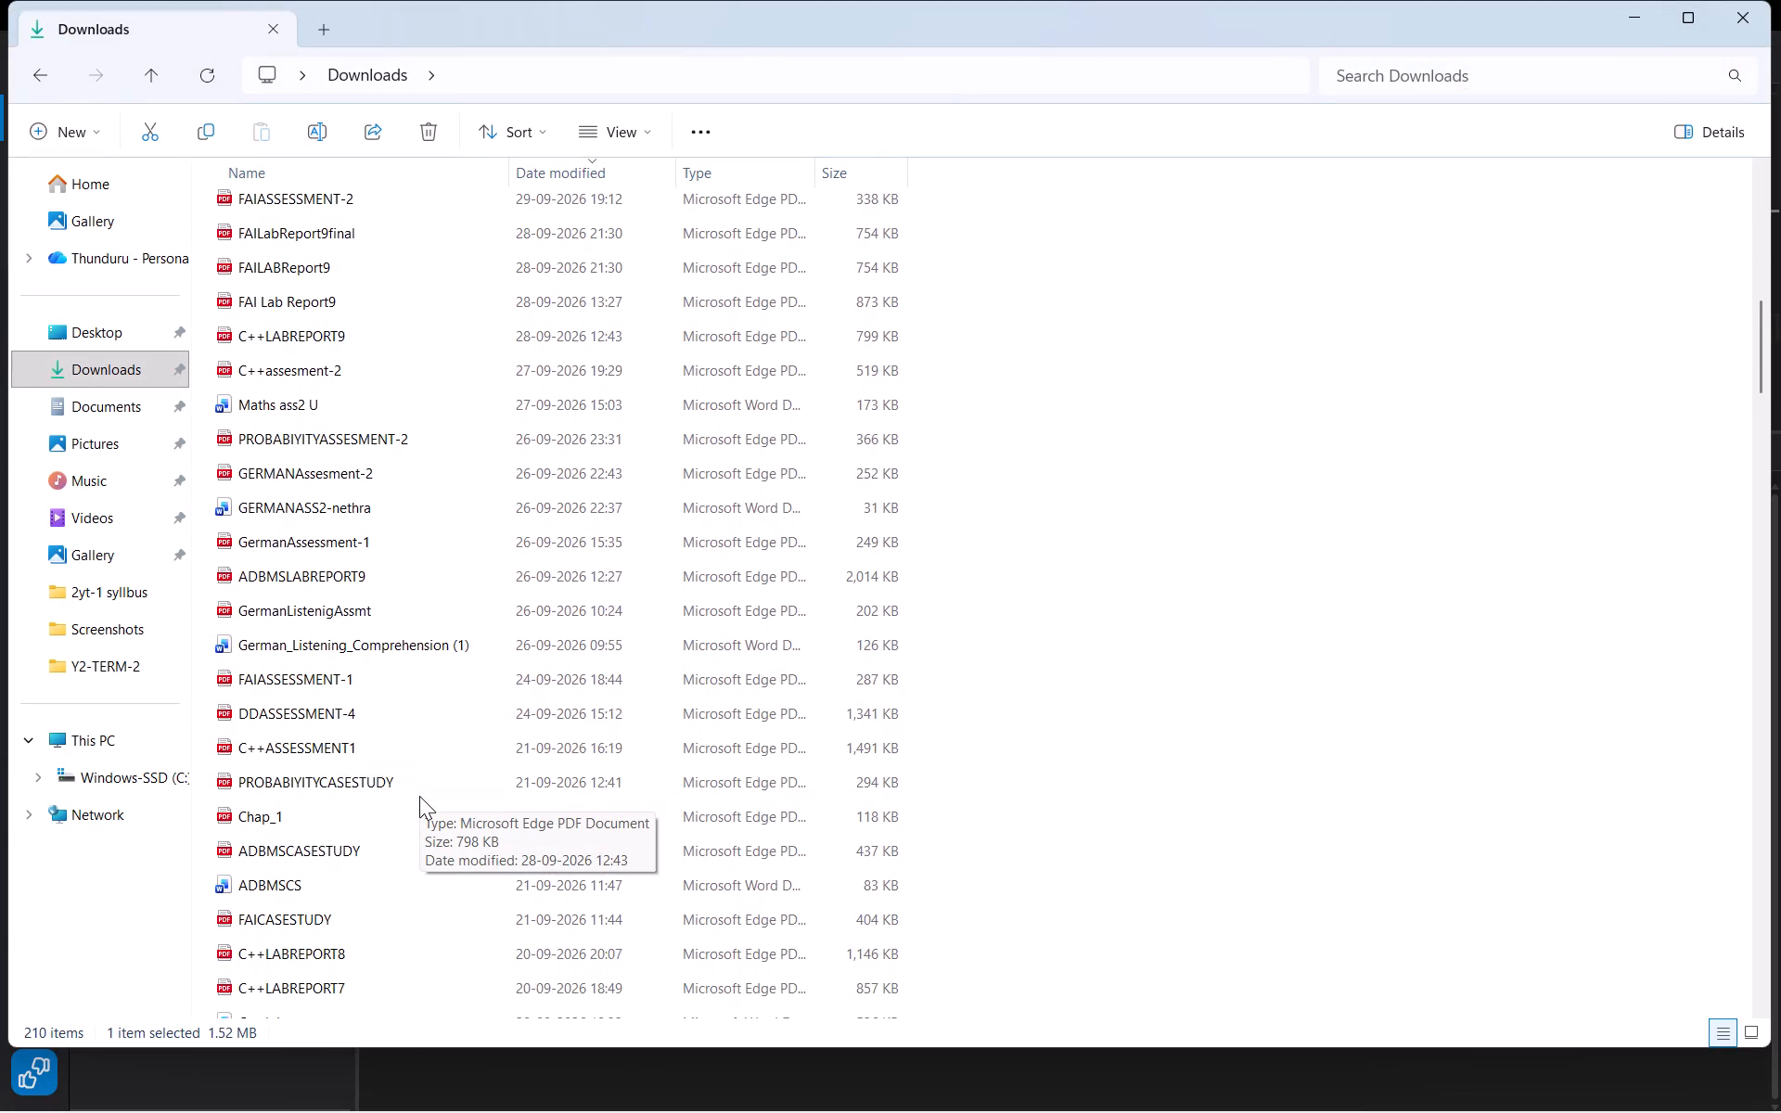
scroll(419, 796, down, 1)
double_click(340, 755)
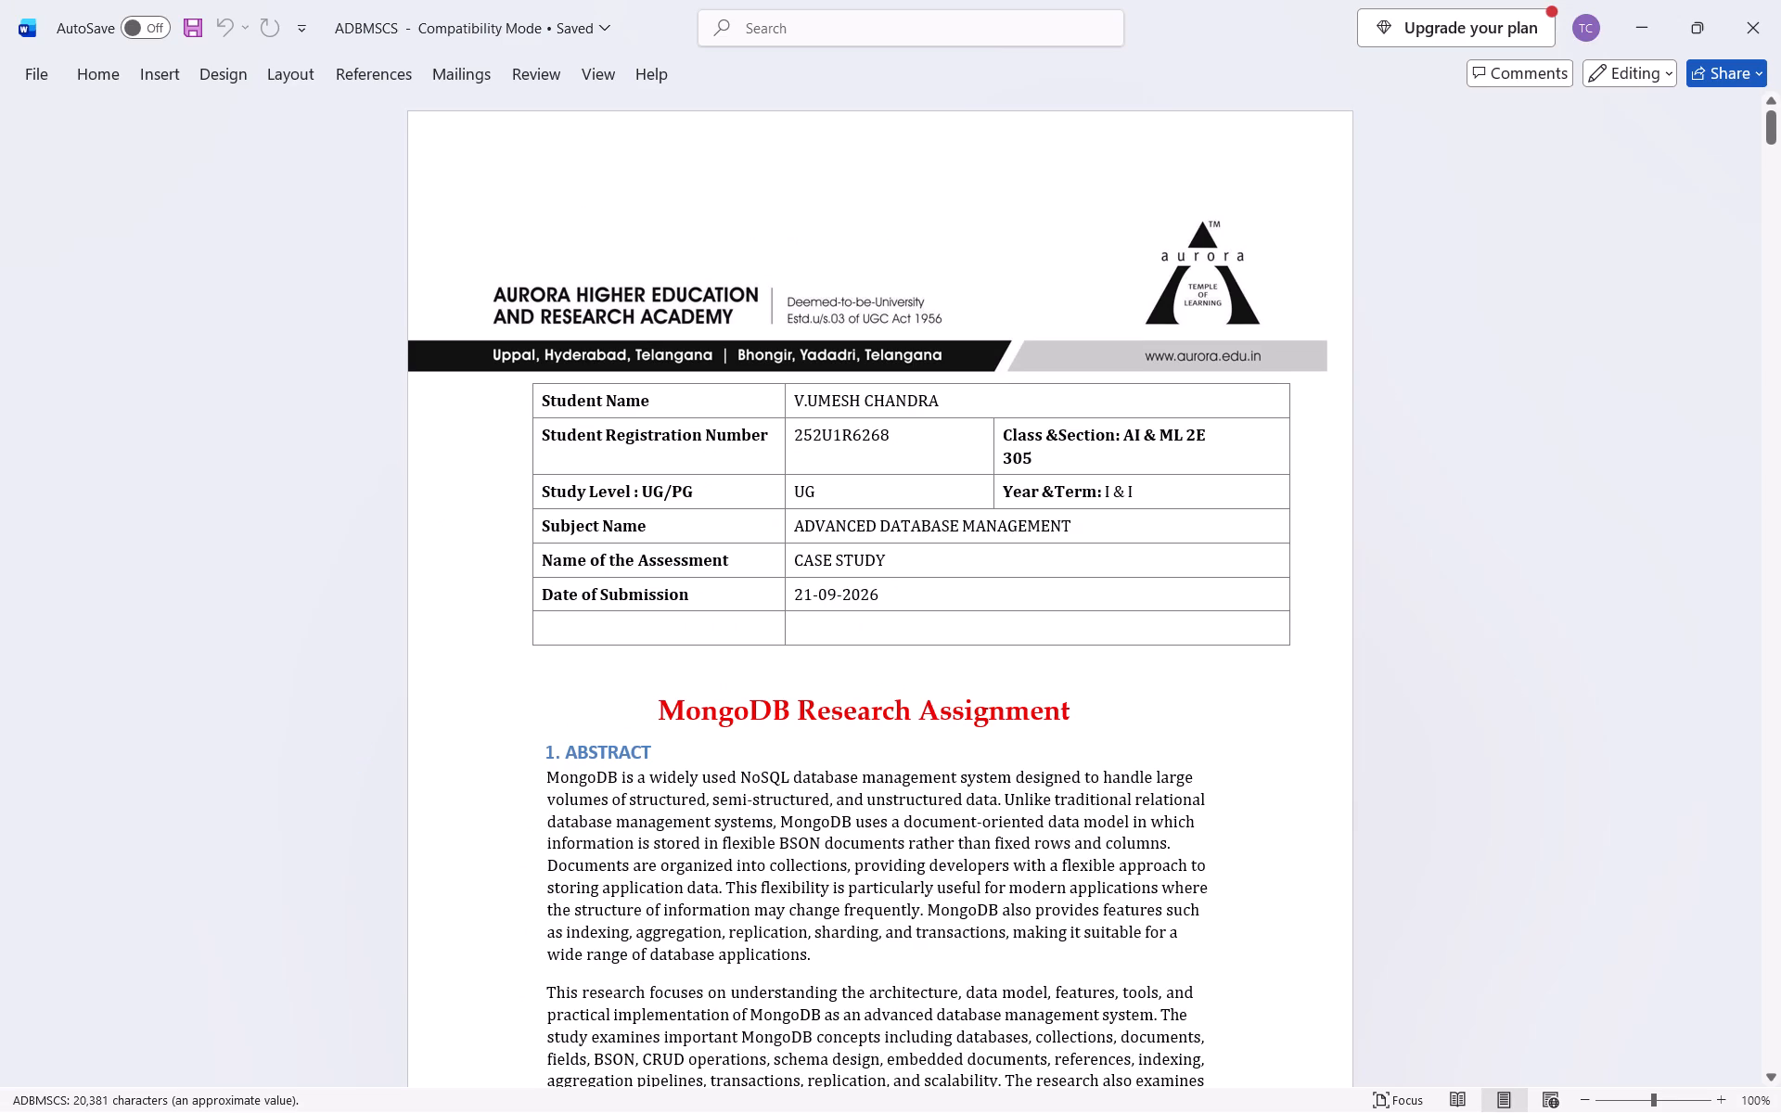
Delete all content from the "MongoDB Research Assignment" title to the document's end, keeping only the header and student details table.
drag(648, 704, 654, 922)
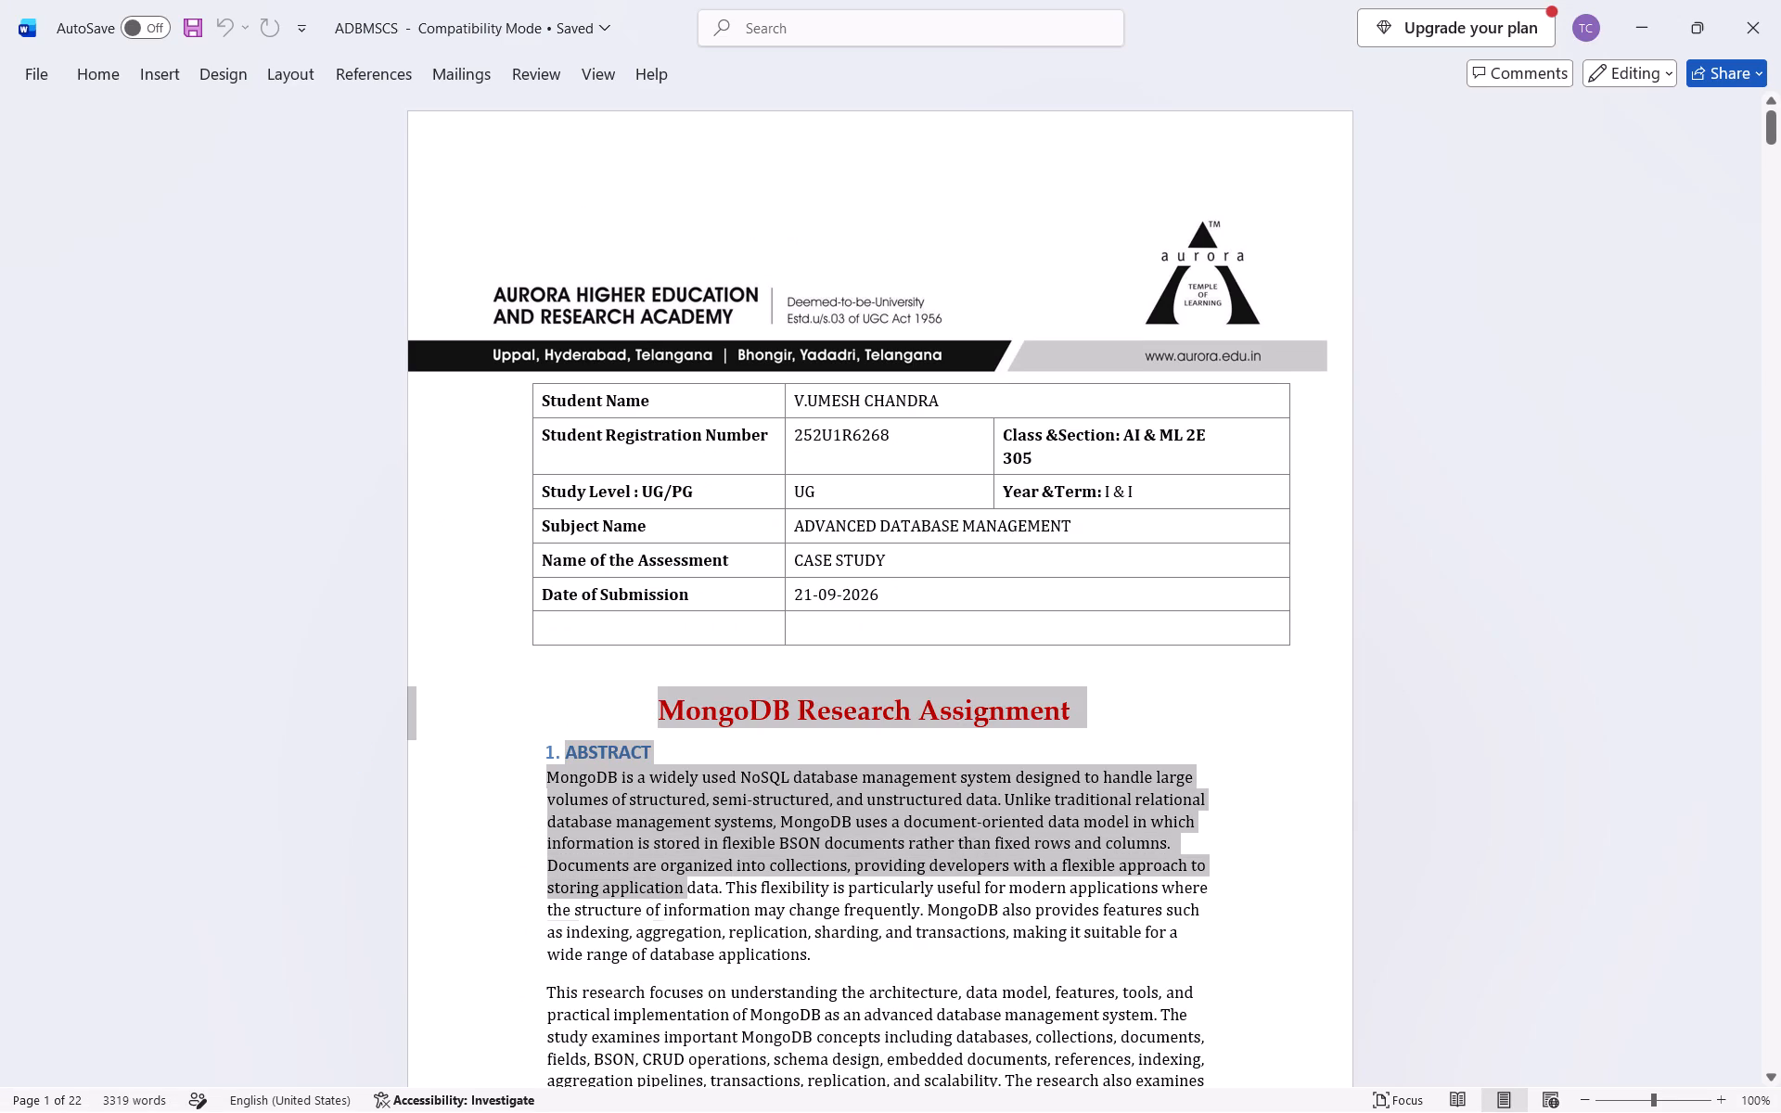
drag(654, 922, 673, 1112)
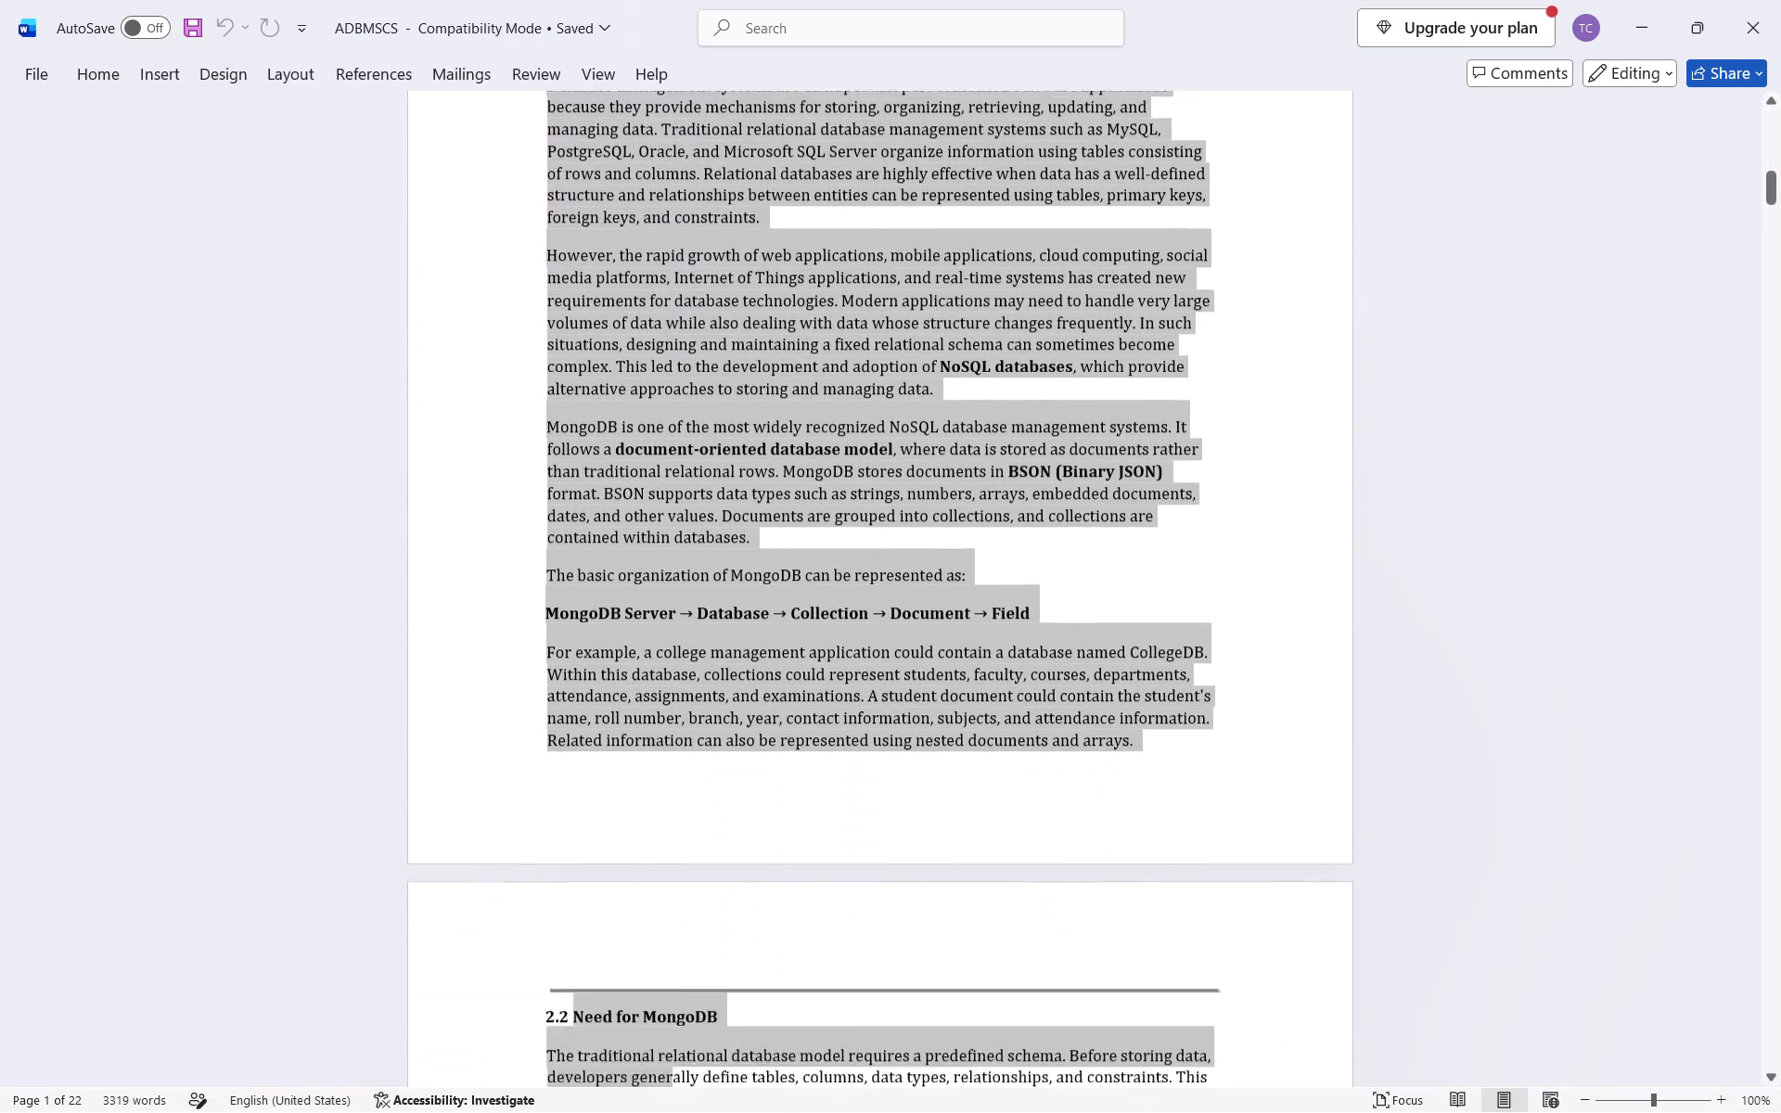
drag(673, 1112, 886, 1112)
scroll(691, 1112, up, 1)
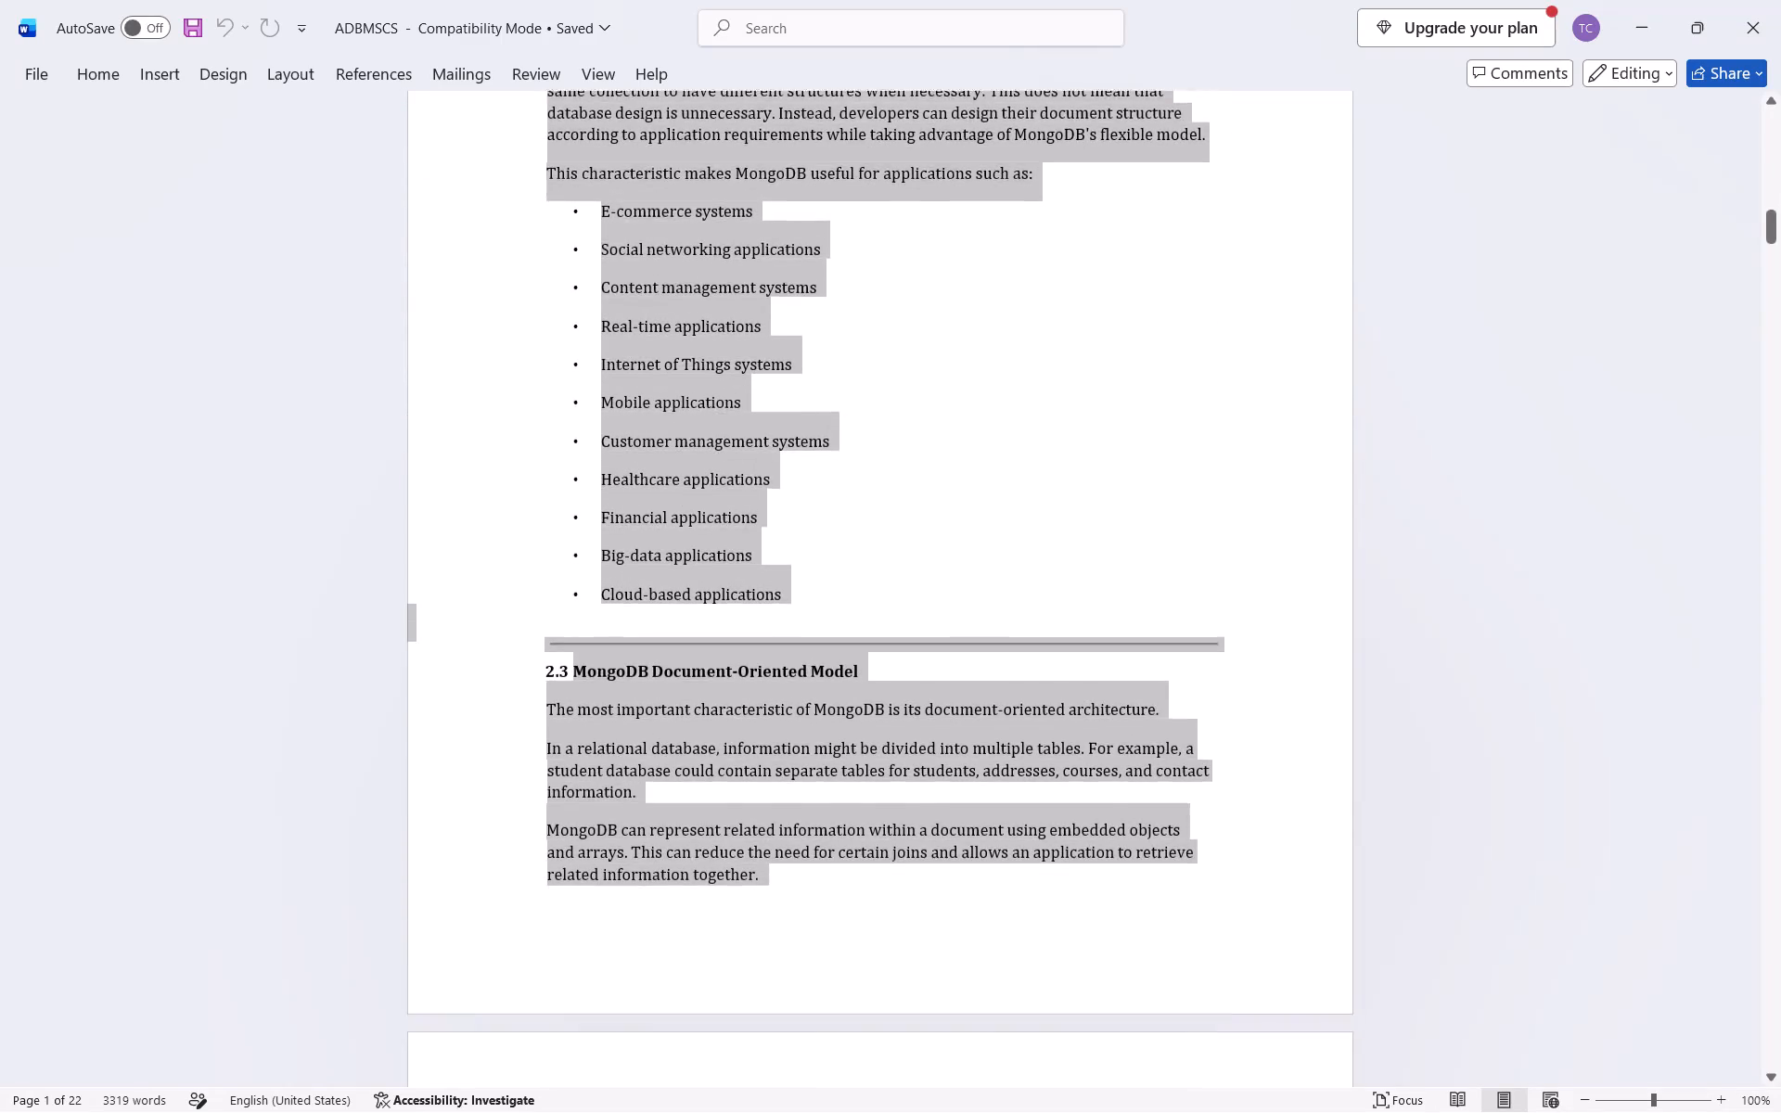
scroll(886, 1112, up, 2)
drag(886, 1112, 1780, 1112)
scroll(1780, 1112, up, 8)
key(Down)
key(Down)
key(Down)
key(Down)
key(Down)
key(Down)
key(Down)
key(Down)
key(Down)
key(Down)
key(Down)
key(Down)
key(Down)
key(Down)
key(Down)
key(Down)
key(Down)
key(Down)
key(Down)
key(Down)
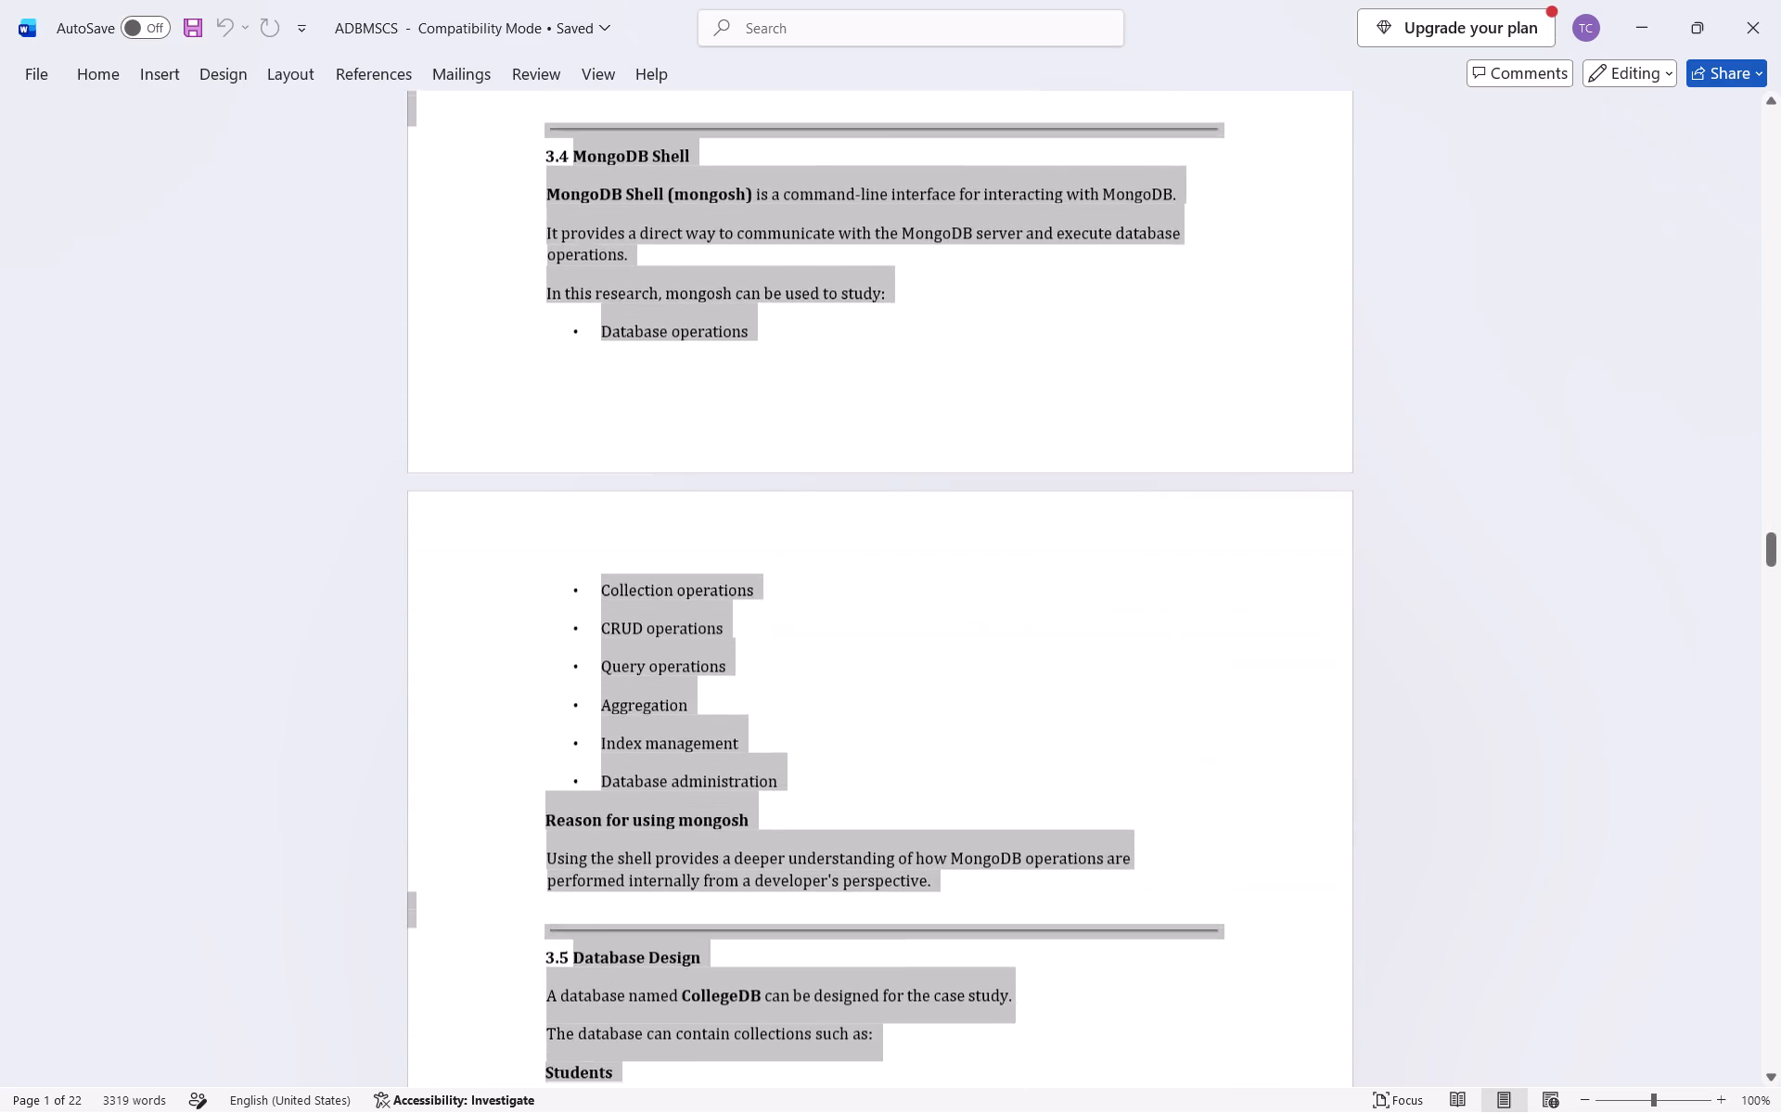
drag(1780, 1112, 1772, 1112)
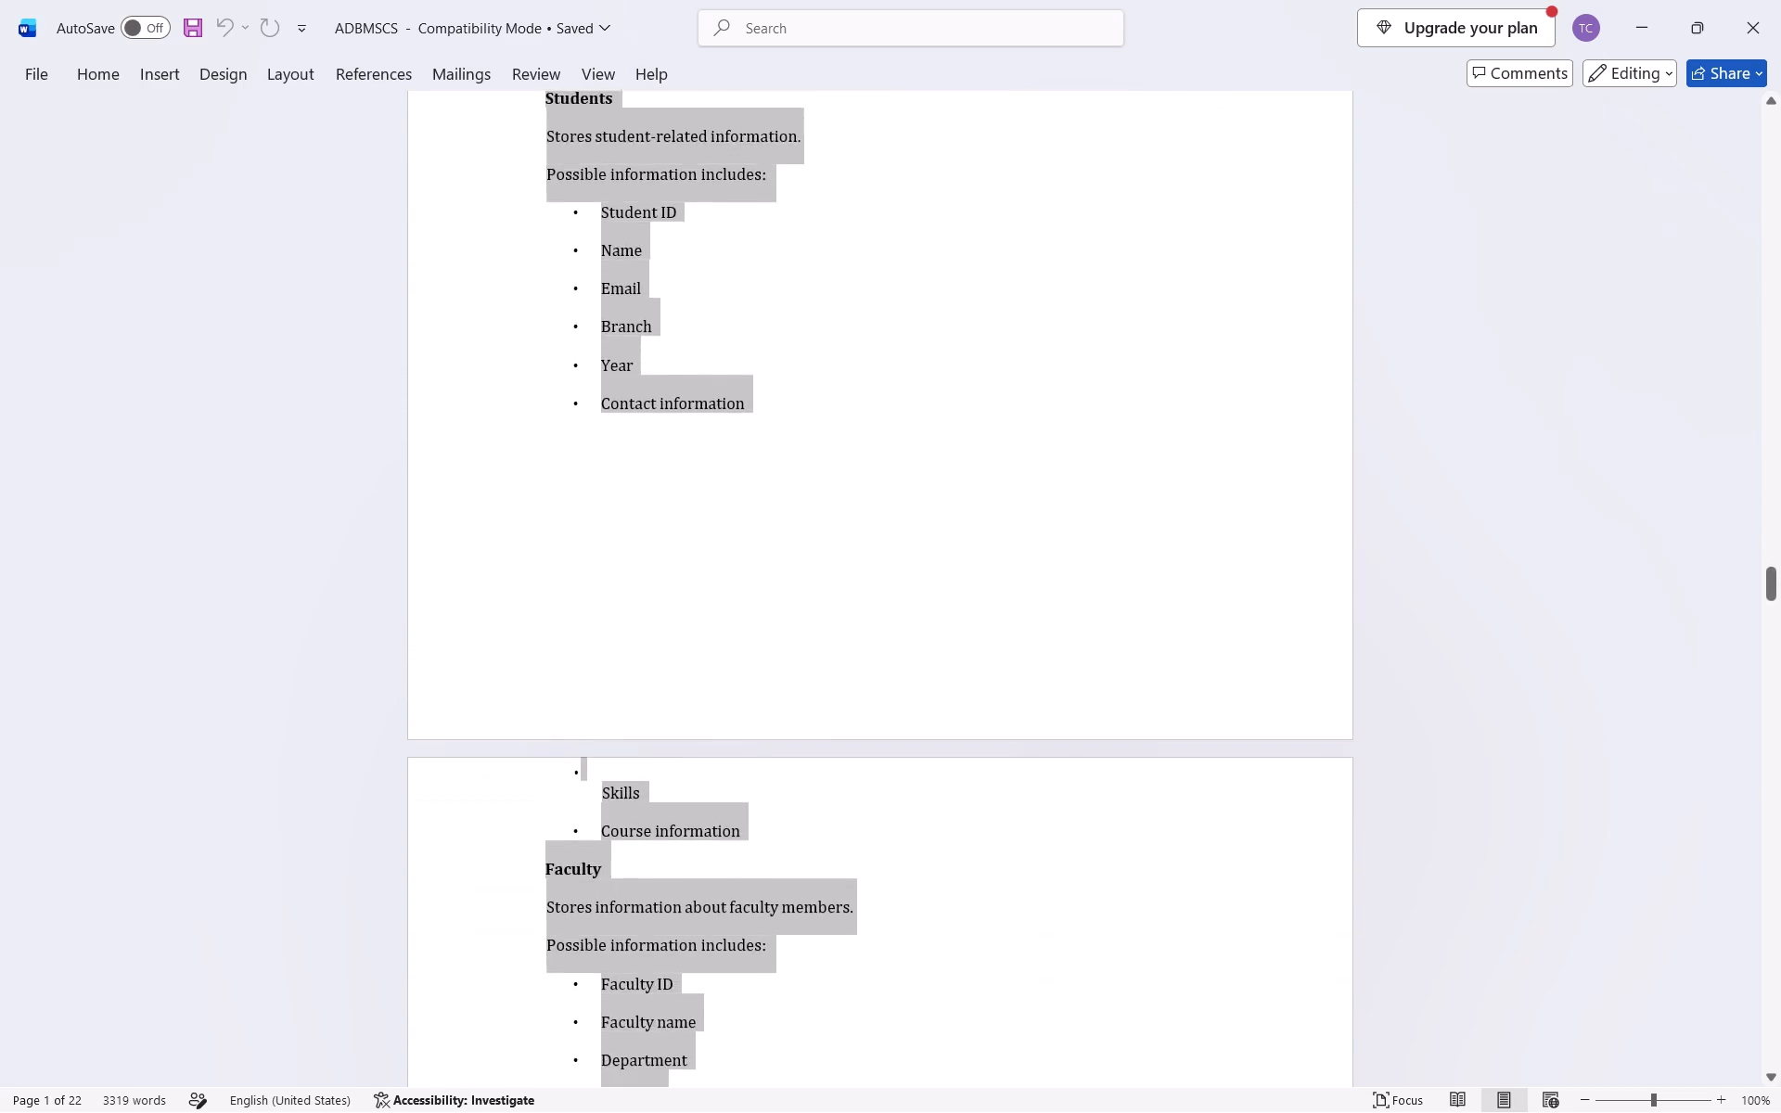
drag(1772, 1112, 1770, 1112)
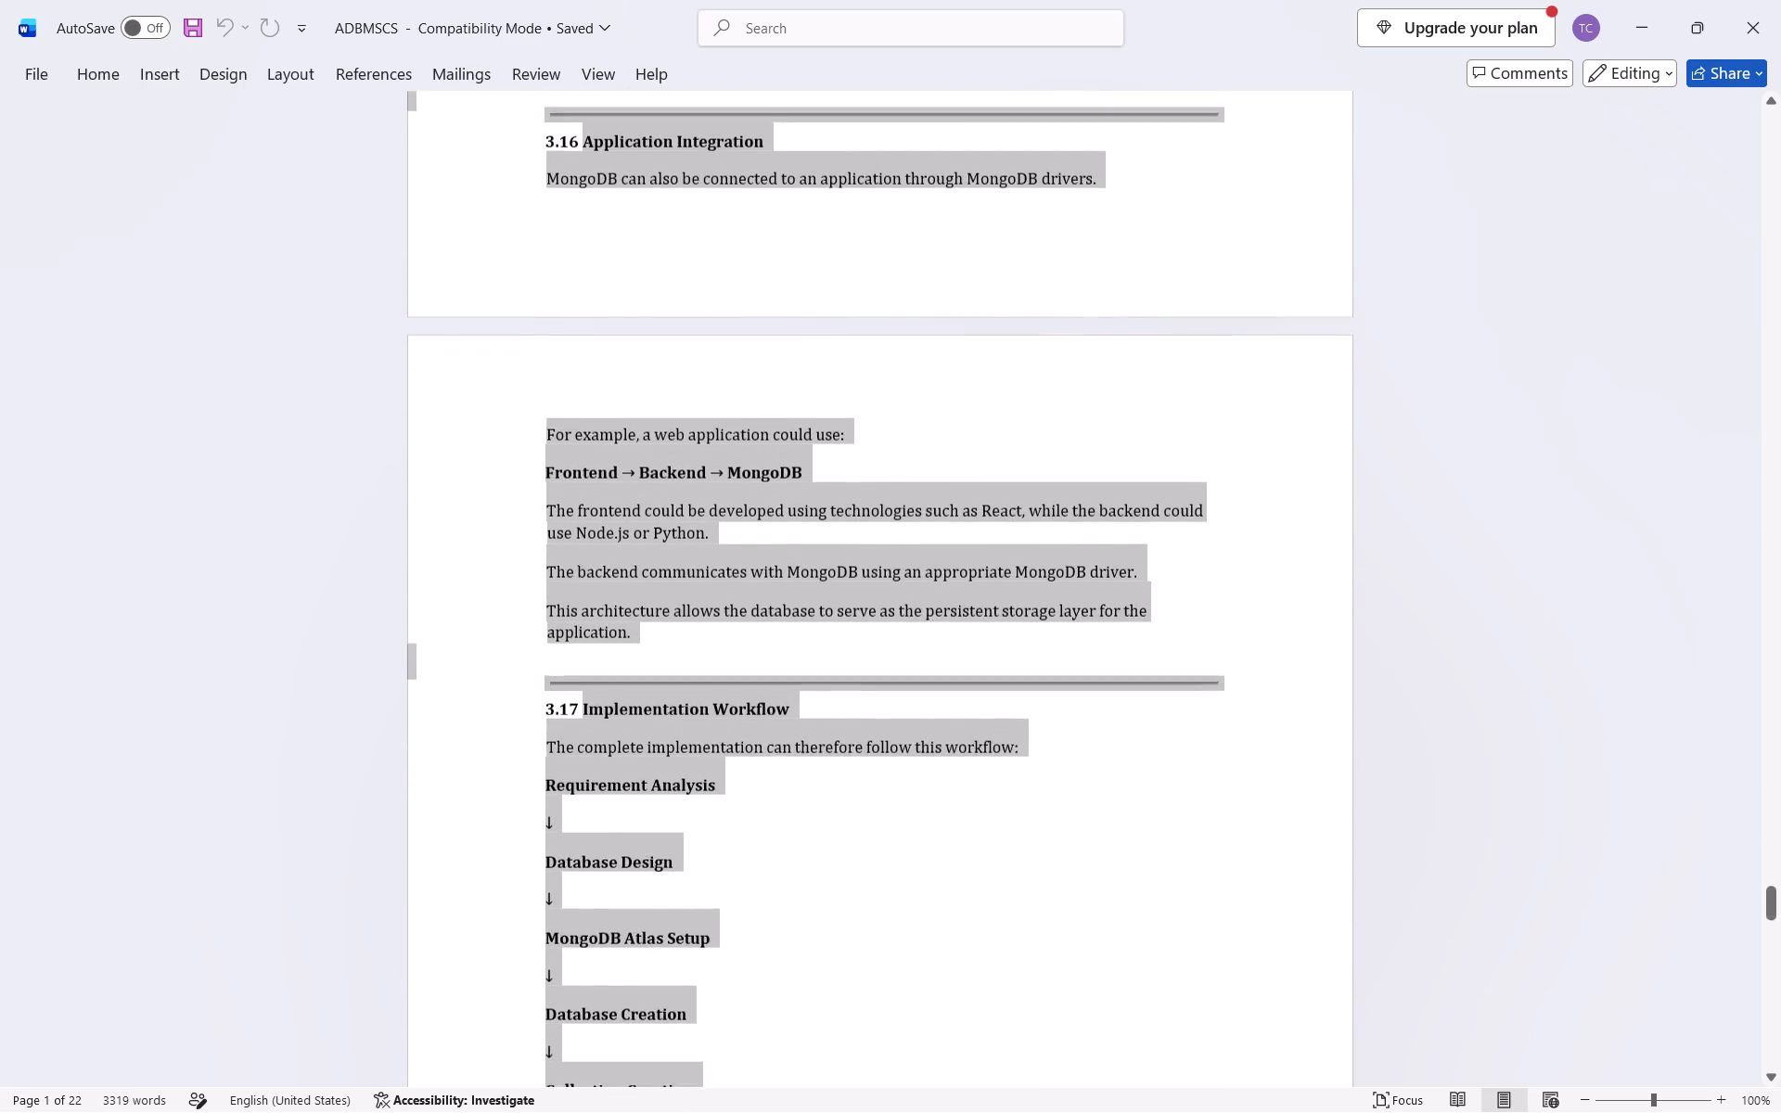
drag(1770, 1112, 1771, 1112)
key(Down)
key(Down)
key(Down)
key(Down)
key(Down)
key(Down)
key(Down)
key(Down)
key(Down)
key(Down)
key(Down)
key(Down)
key(Down)
key(Down)
key(Down)
key(Down)
key(Down)
key(Down)
key(Down)
key(Down)
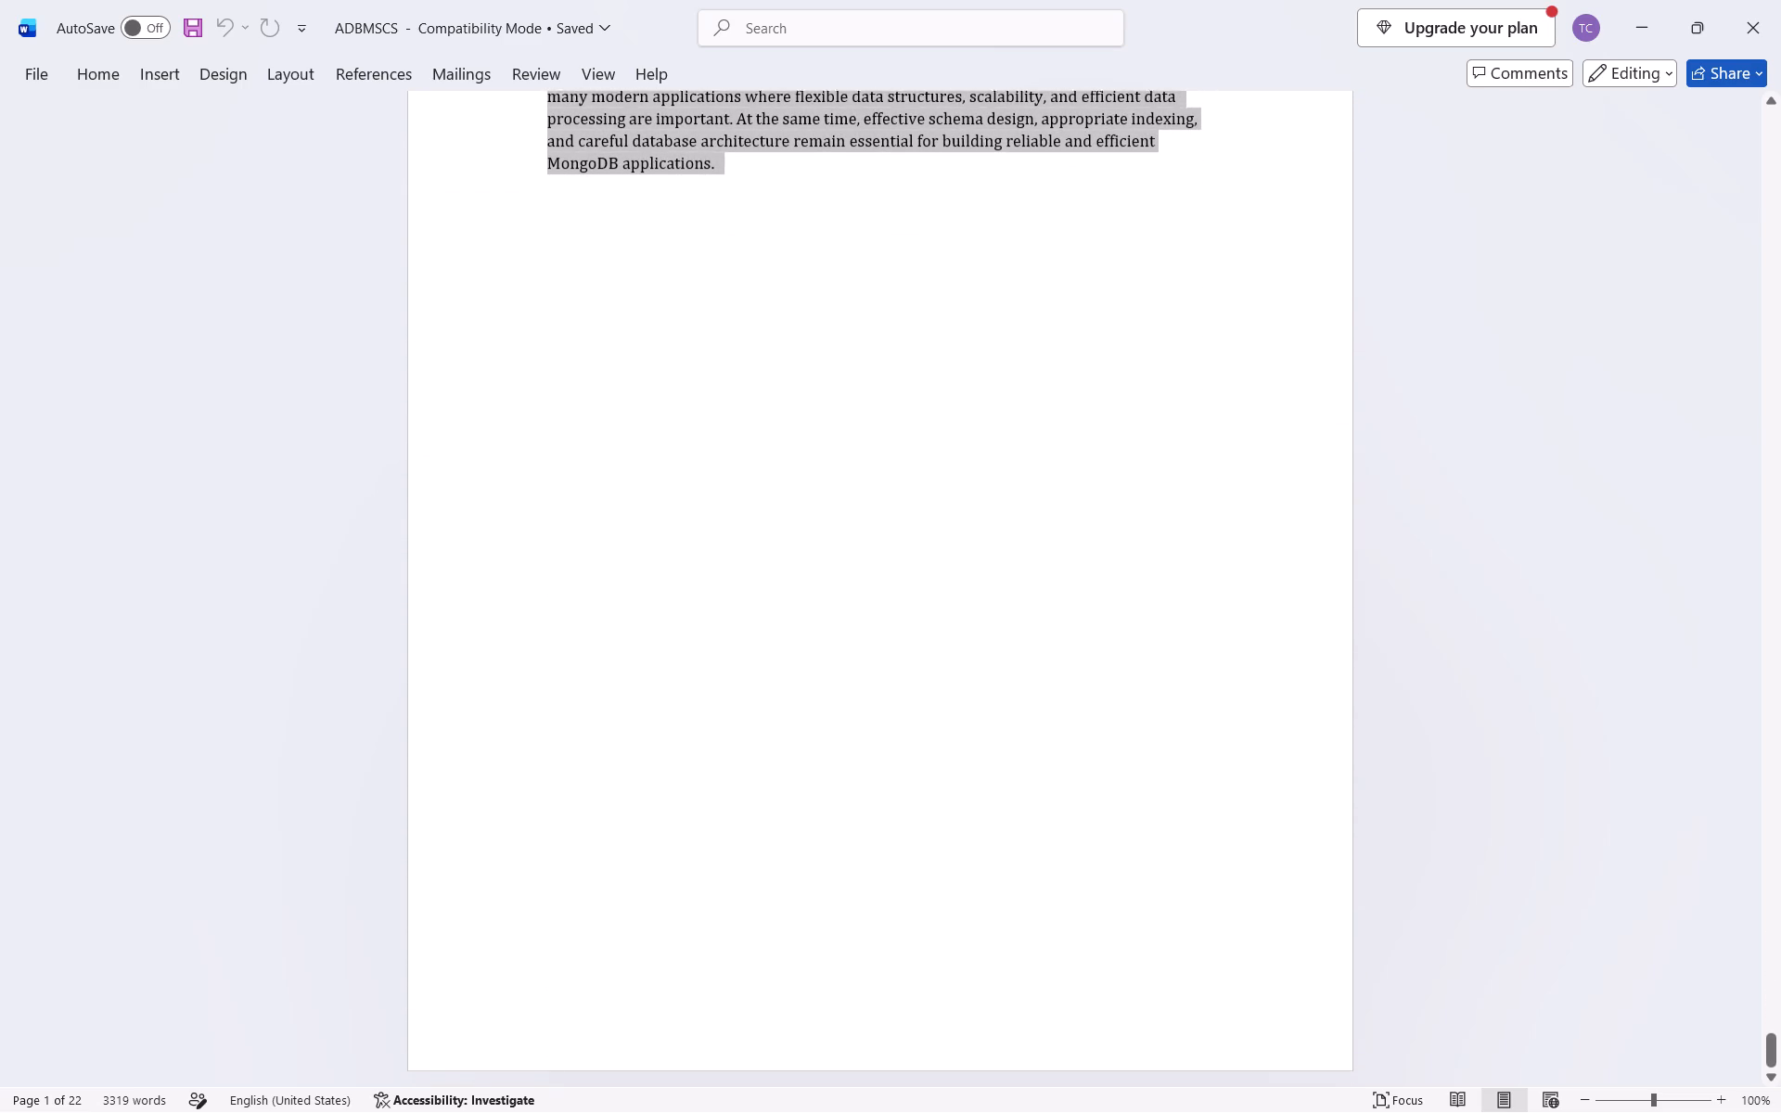
drag(1771, 1112, 1770, 1107)
key(BackSpace)
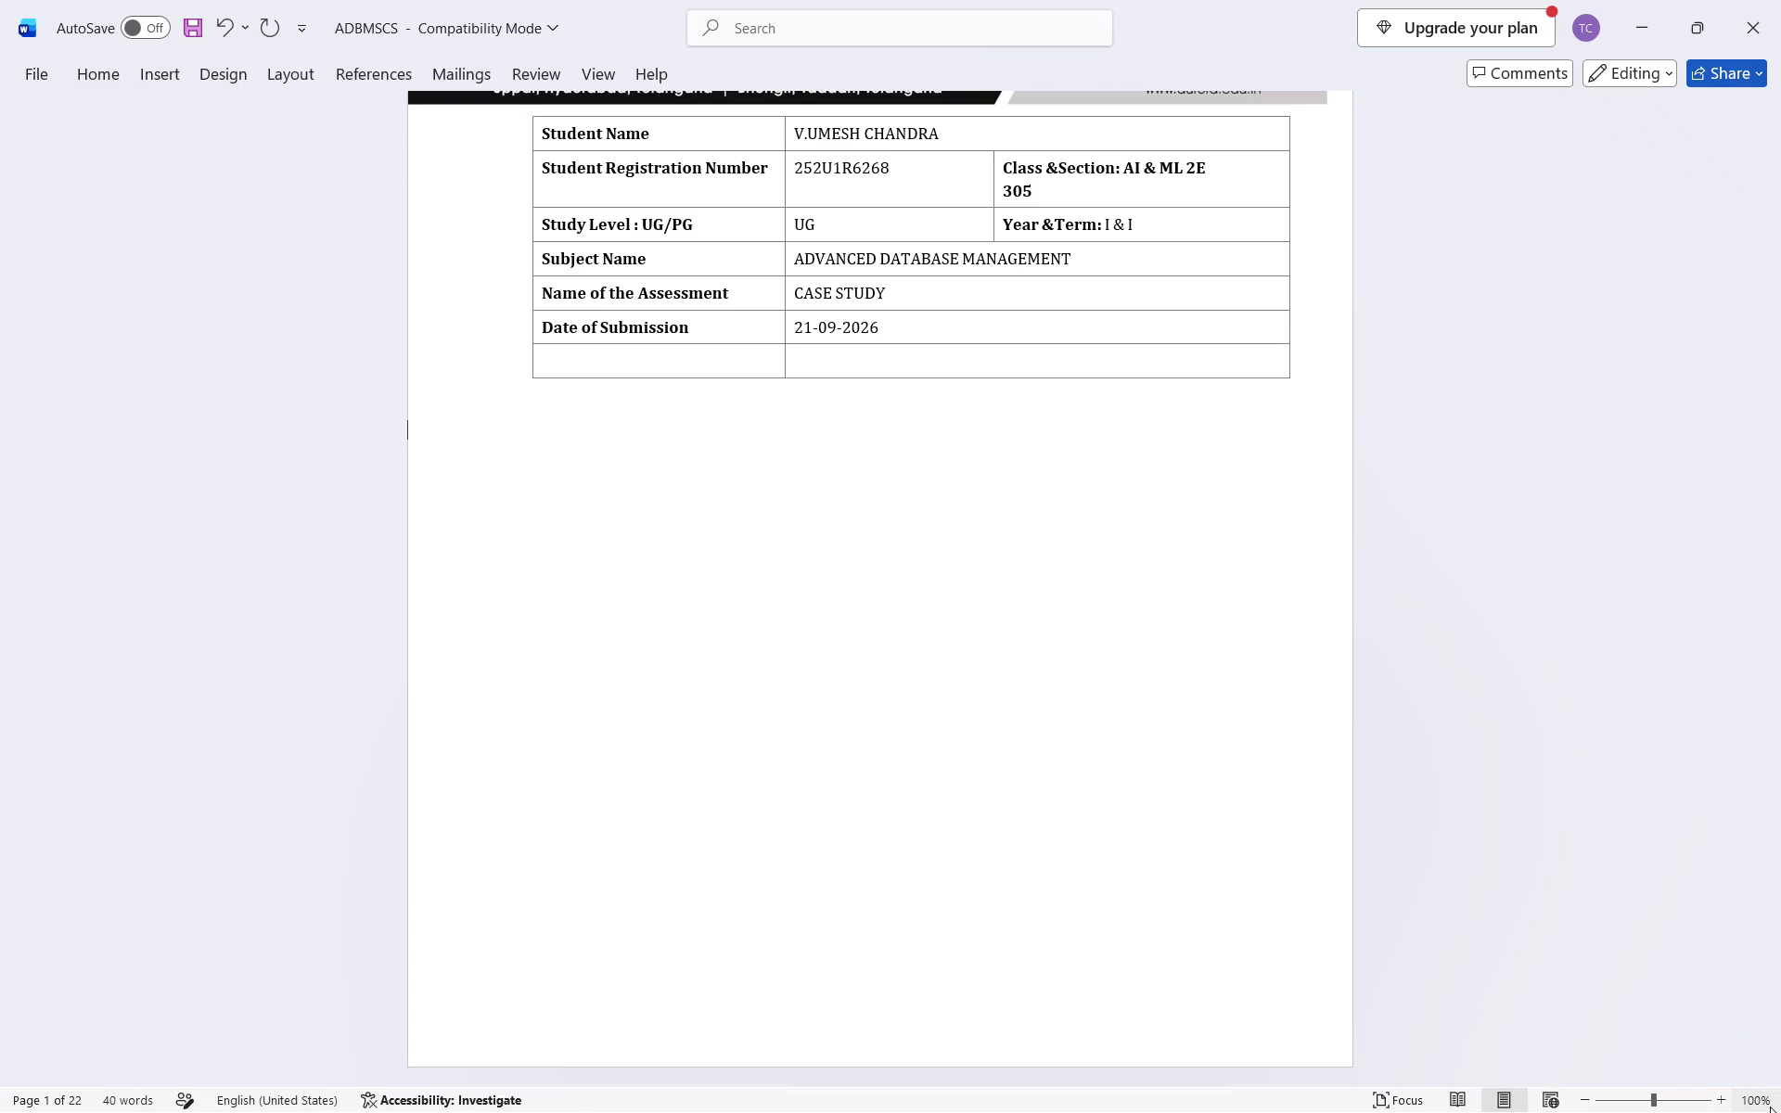
scroll(1727, 661, up, 3)
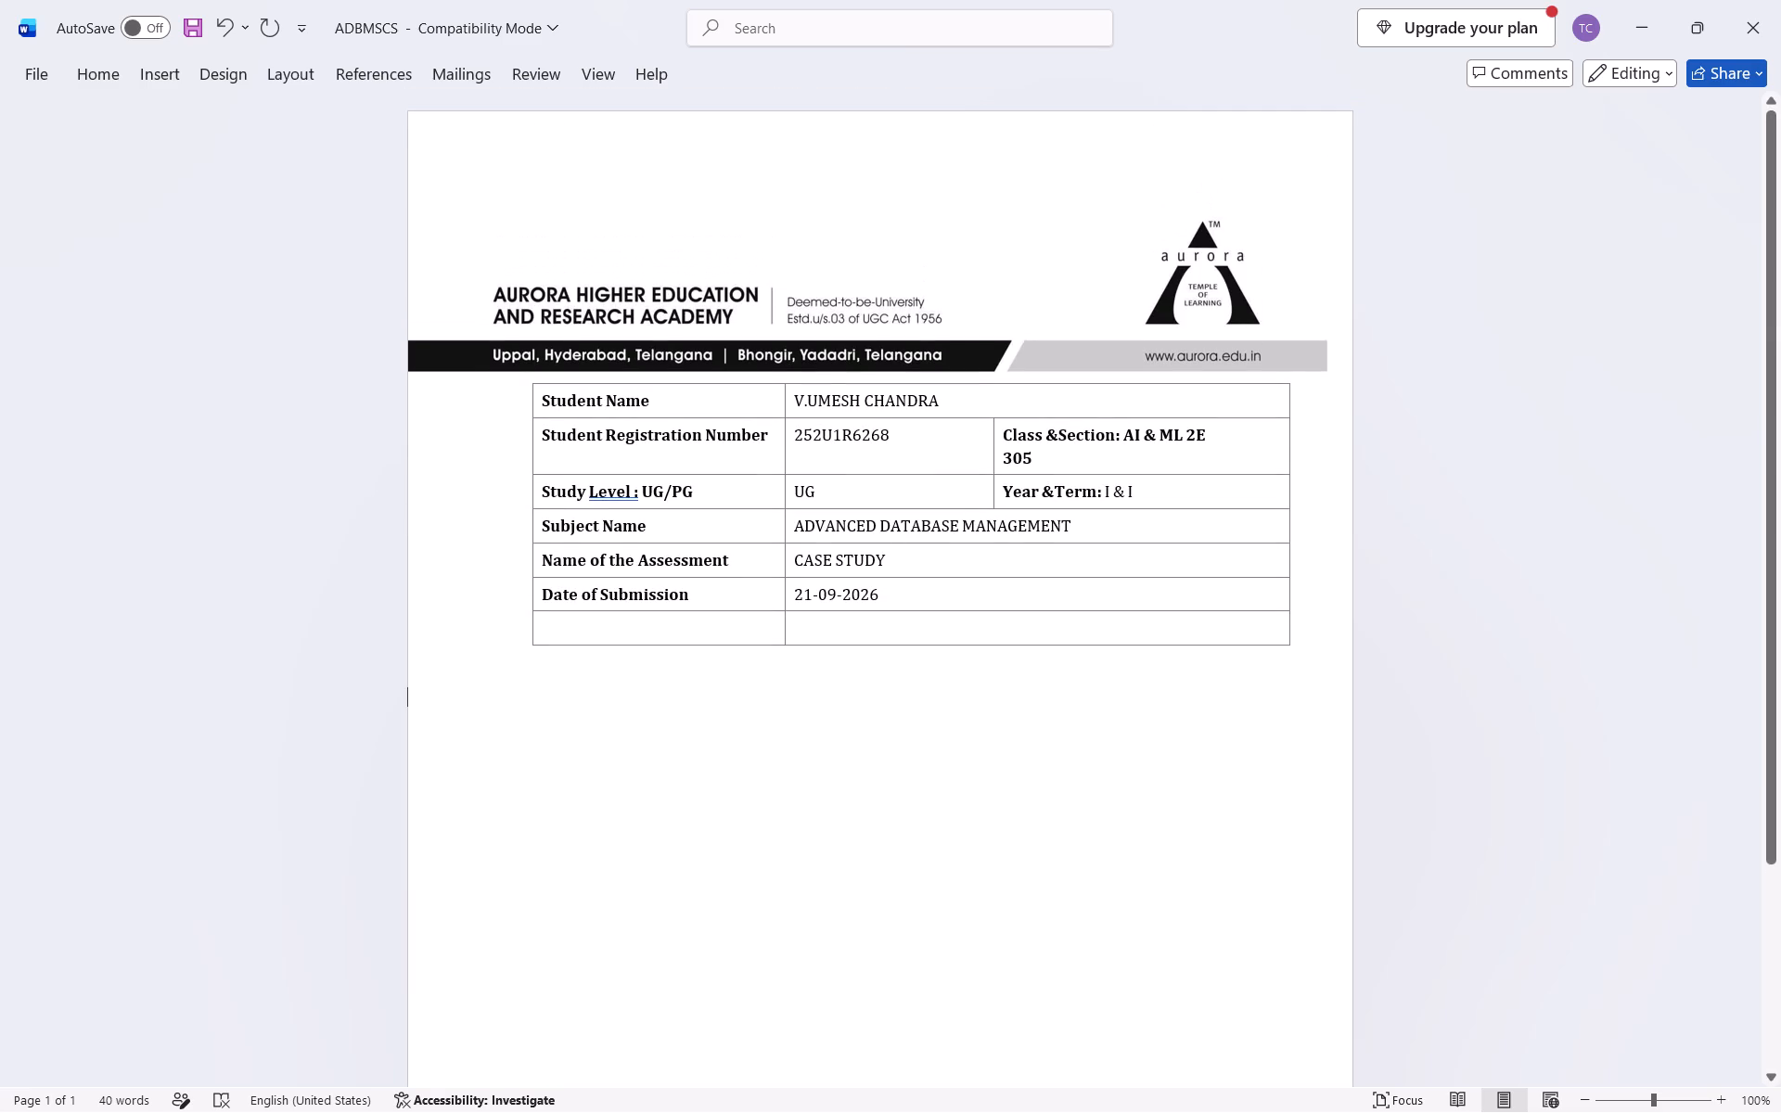
Replace the Student Name entry in the details table with the report author's full name in capitals.
click(980, 396)
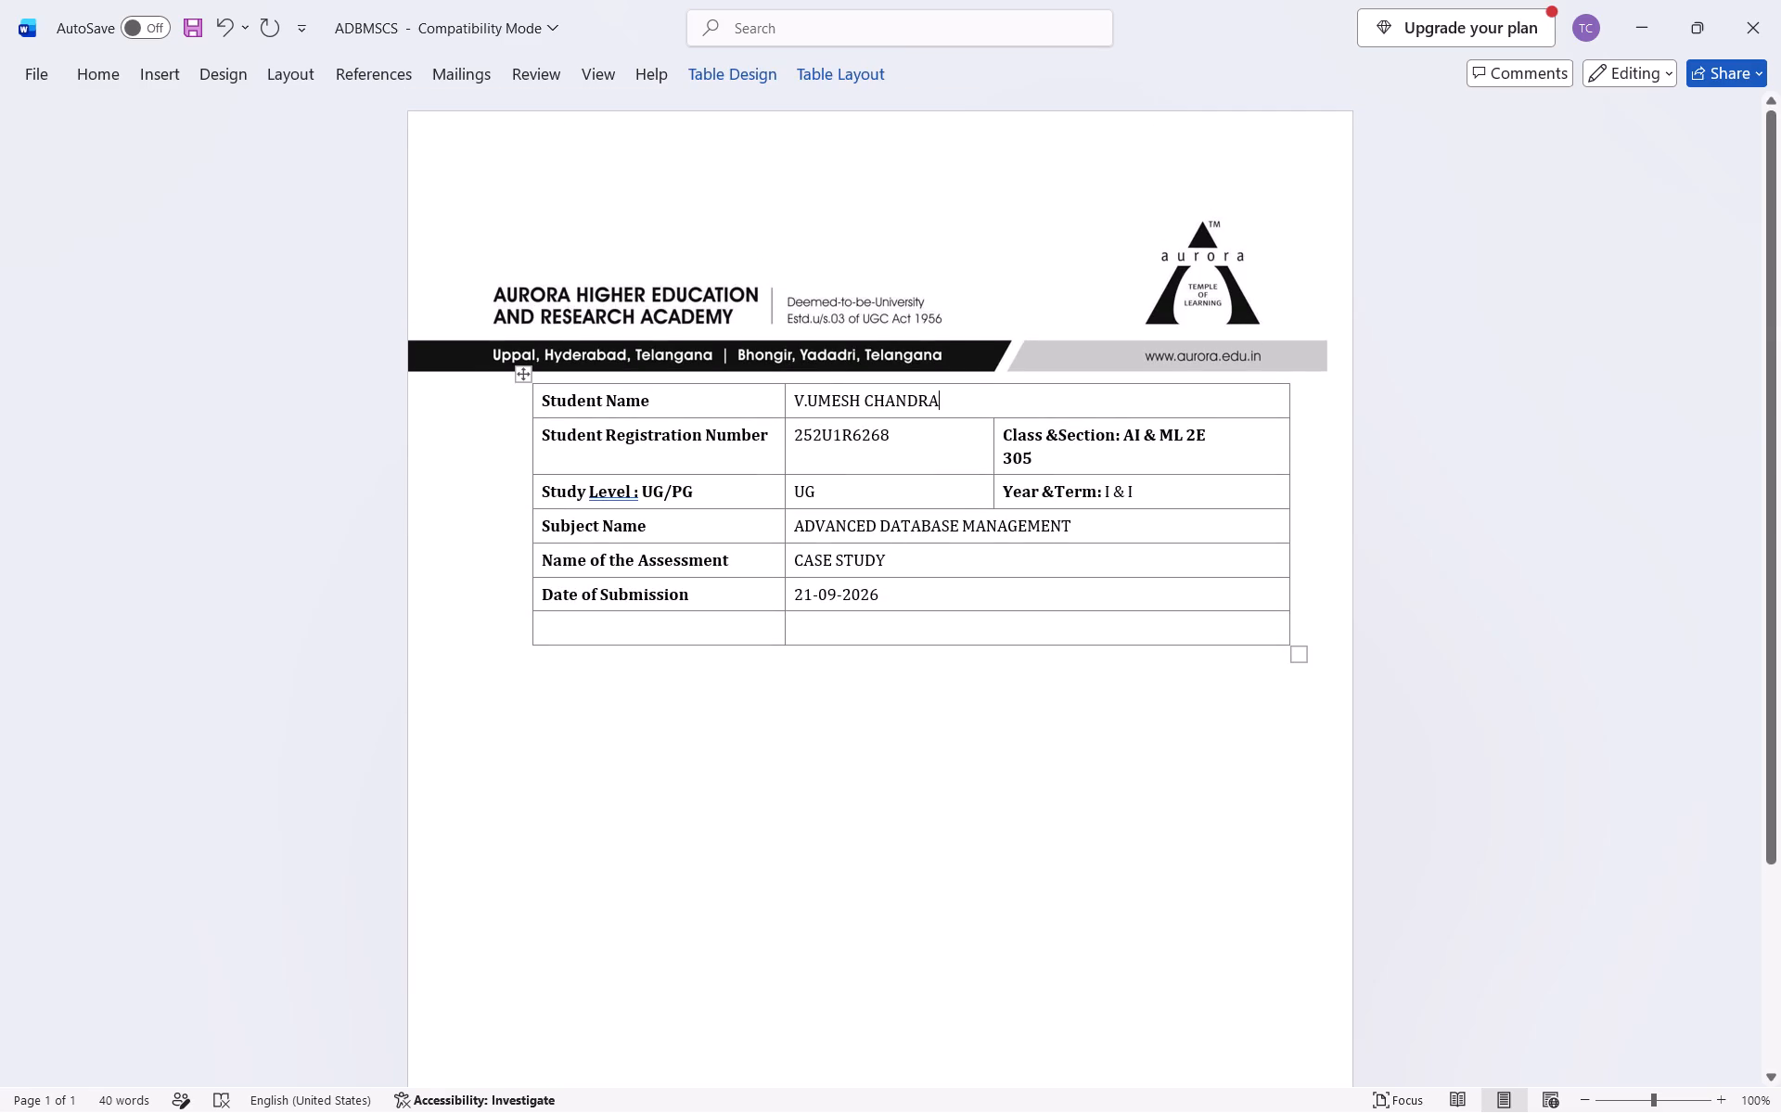
click(865, 399)
key(BackSpace)
key(BackSpace)
key(BackSpace)
key(BackSpace)
key(BackSpace)
key(BackSpace)
key(BackSpace)
key(BackSpace)
key(BackSpace)
key(BackSpace)
key(BackSpace)
key(BackSpace)
key(BackSpace)
key(BackSpace)
key(BackSpace)
key(BackSpace)
key(BackSpace)
key(BackSpace)
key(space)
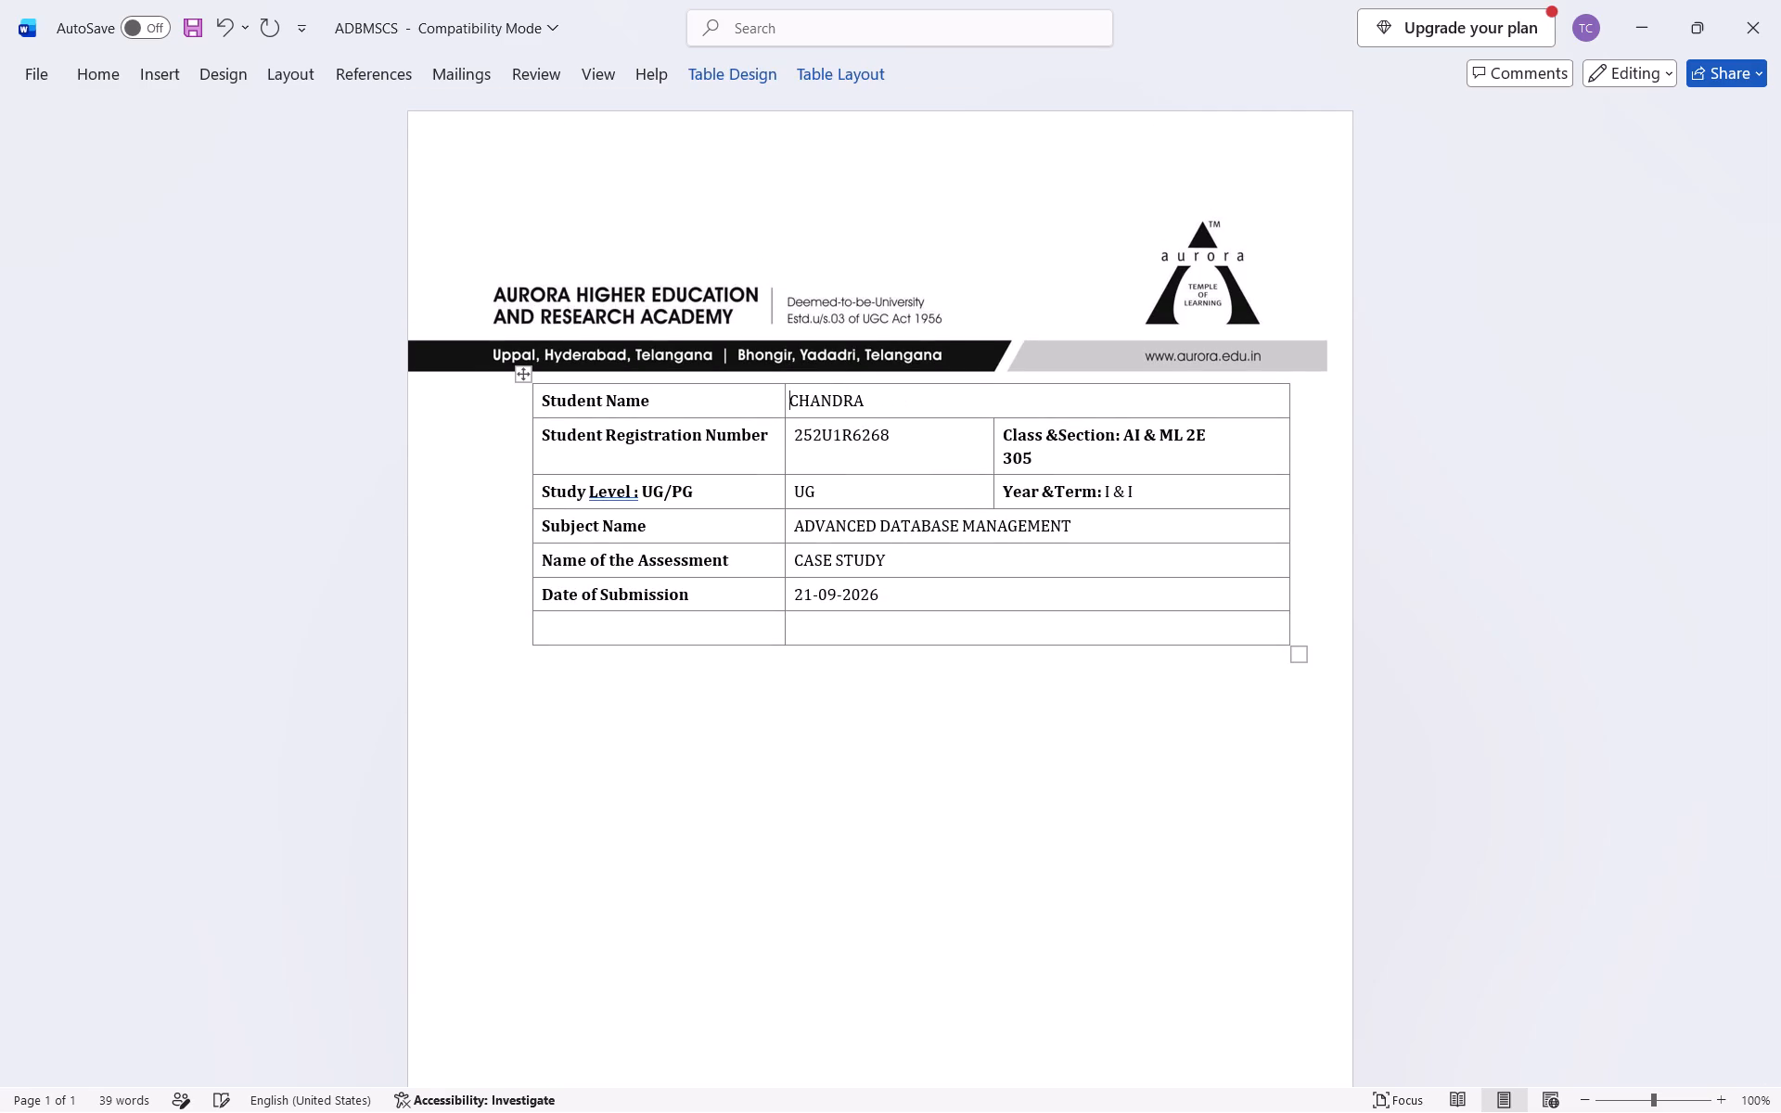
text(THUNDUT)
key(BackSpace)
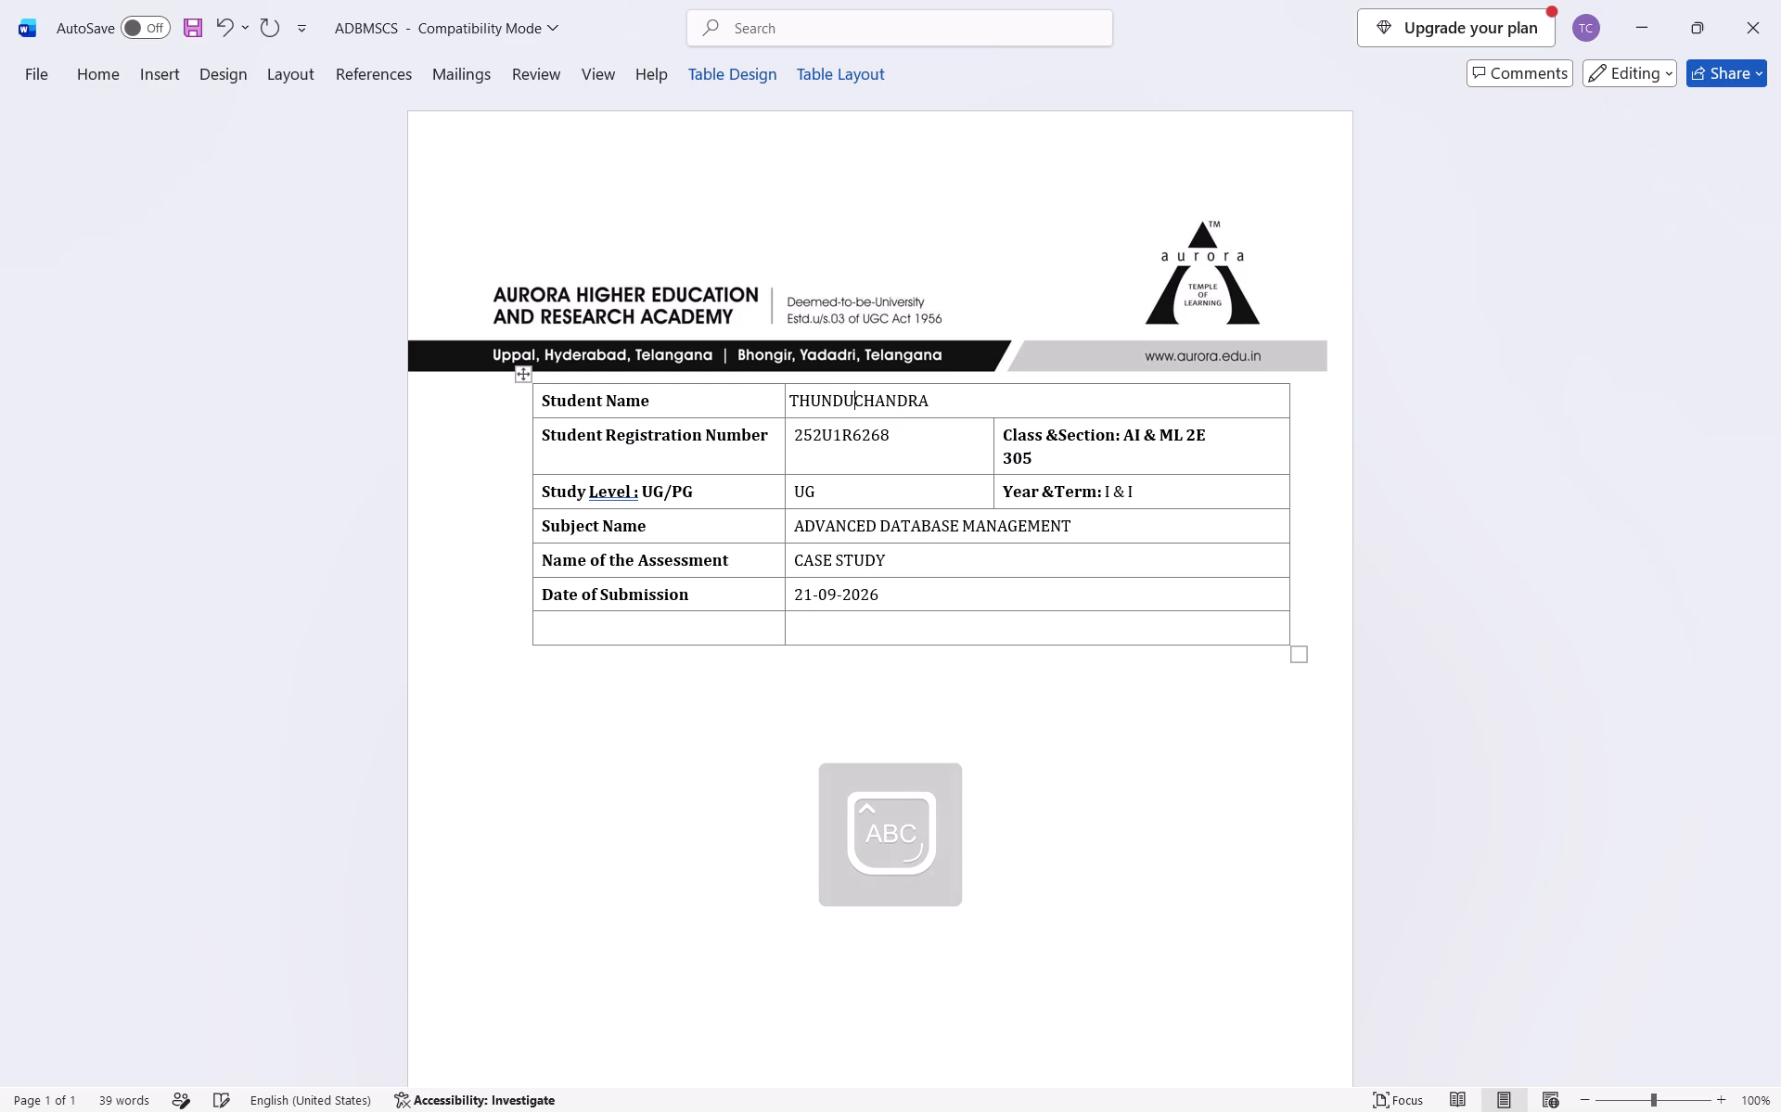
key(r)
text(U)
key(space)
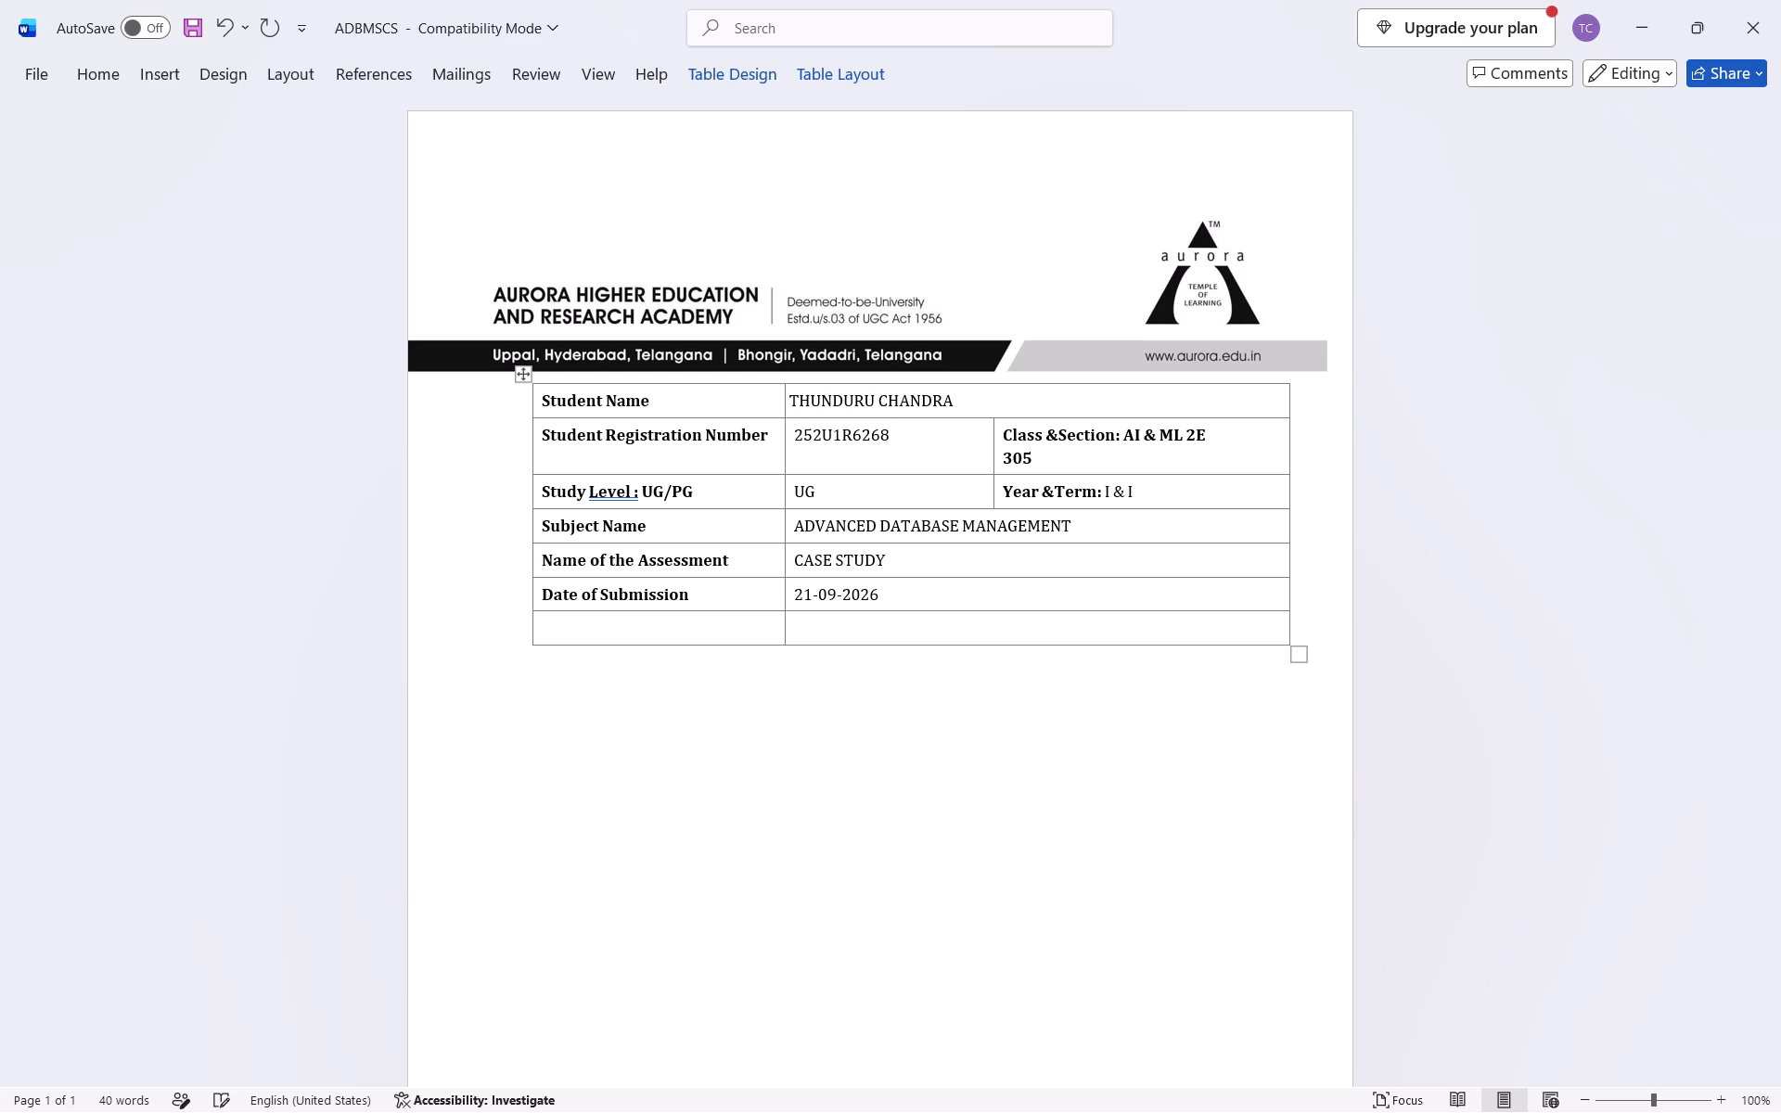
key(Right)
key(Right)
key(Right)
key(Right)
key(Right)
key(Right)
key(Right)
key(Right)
click(974, 403)
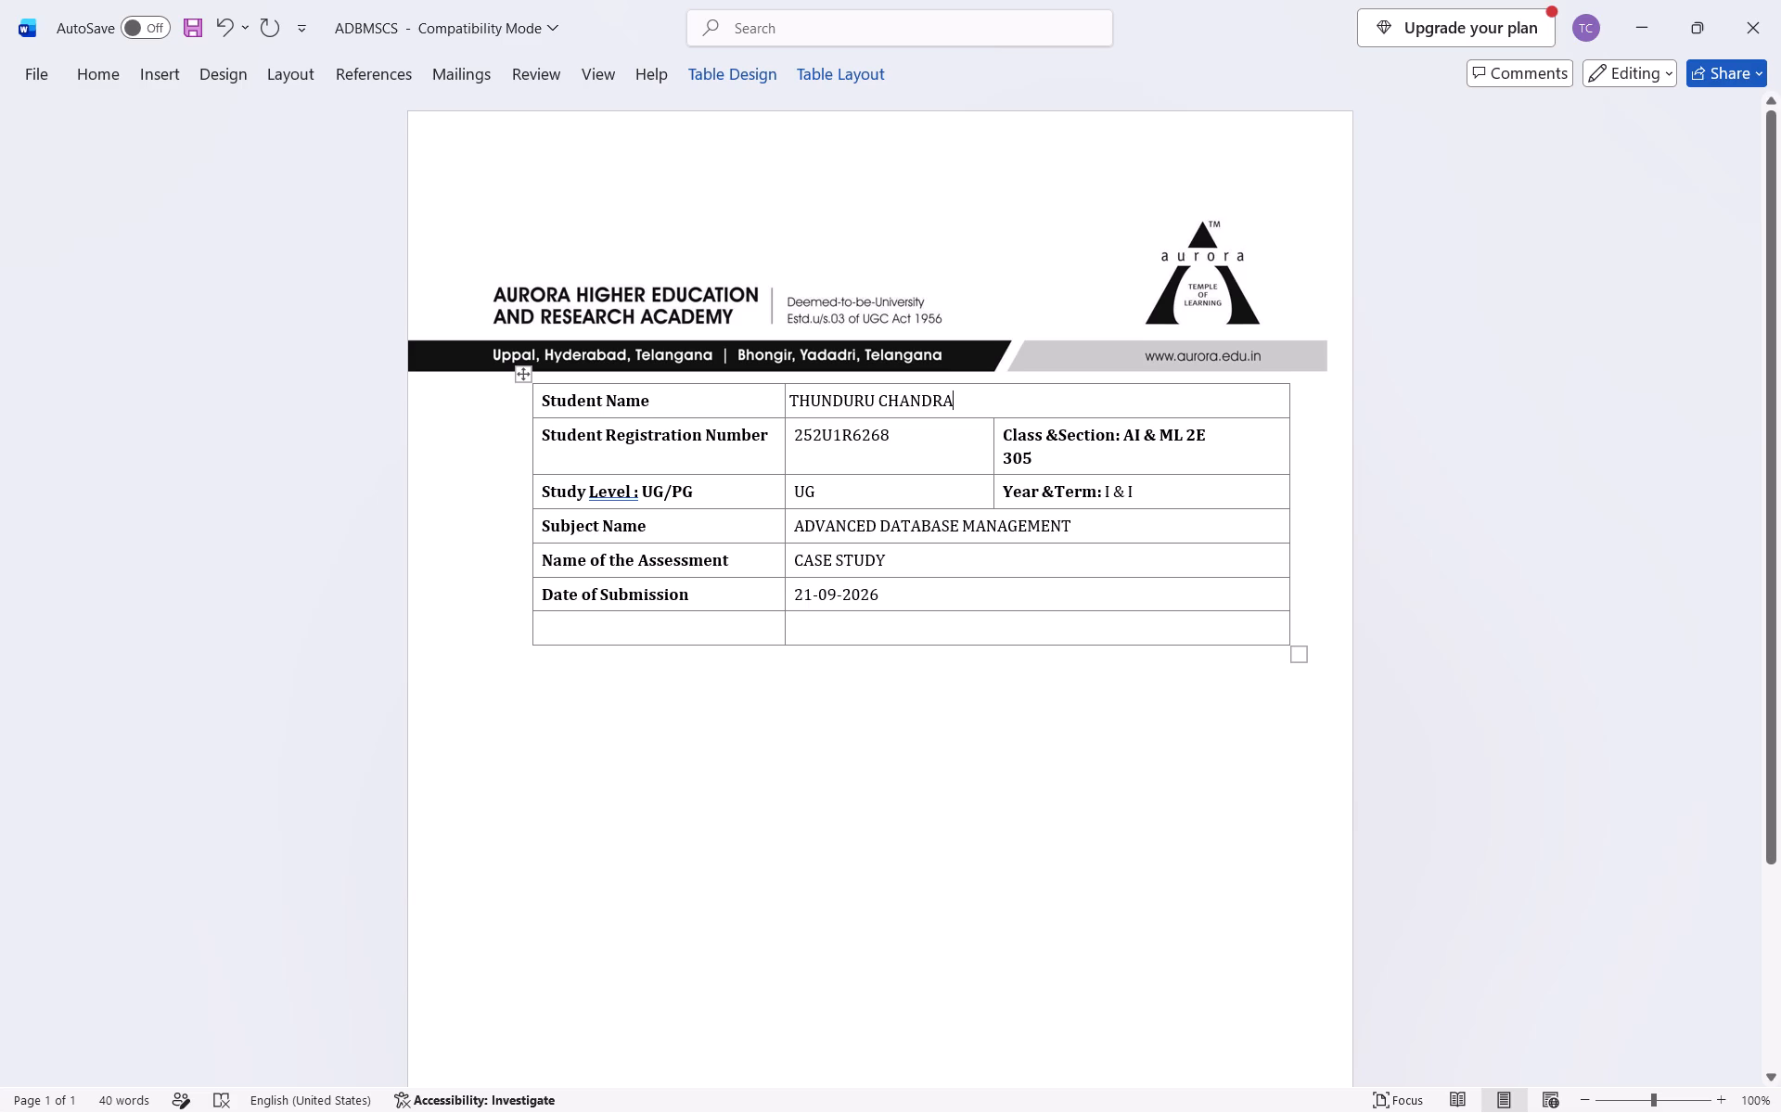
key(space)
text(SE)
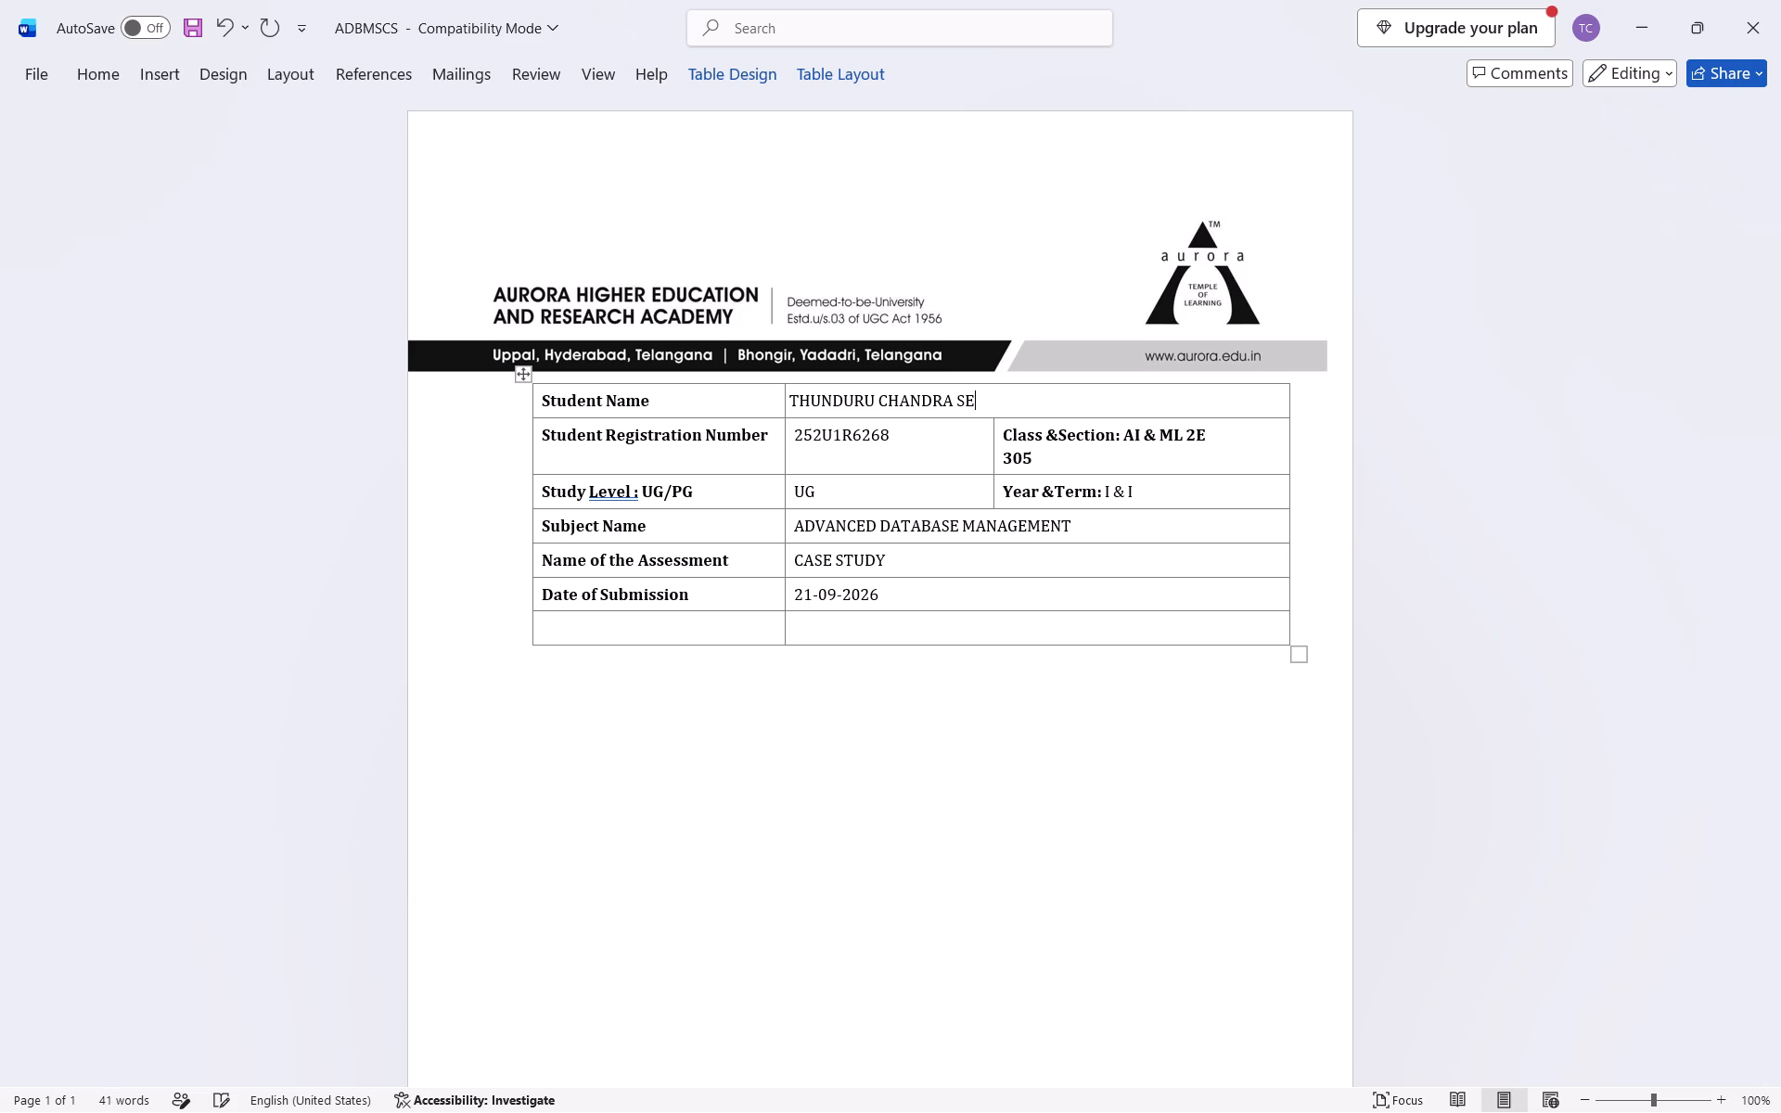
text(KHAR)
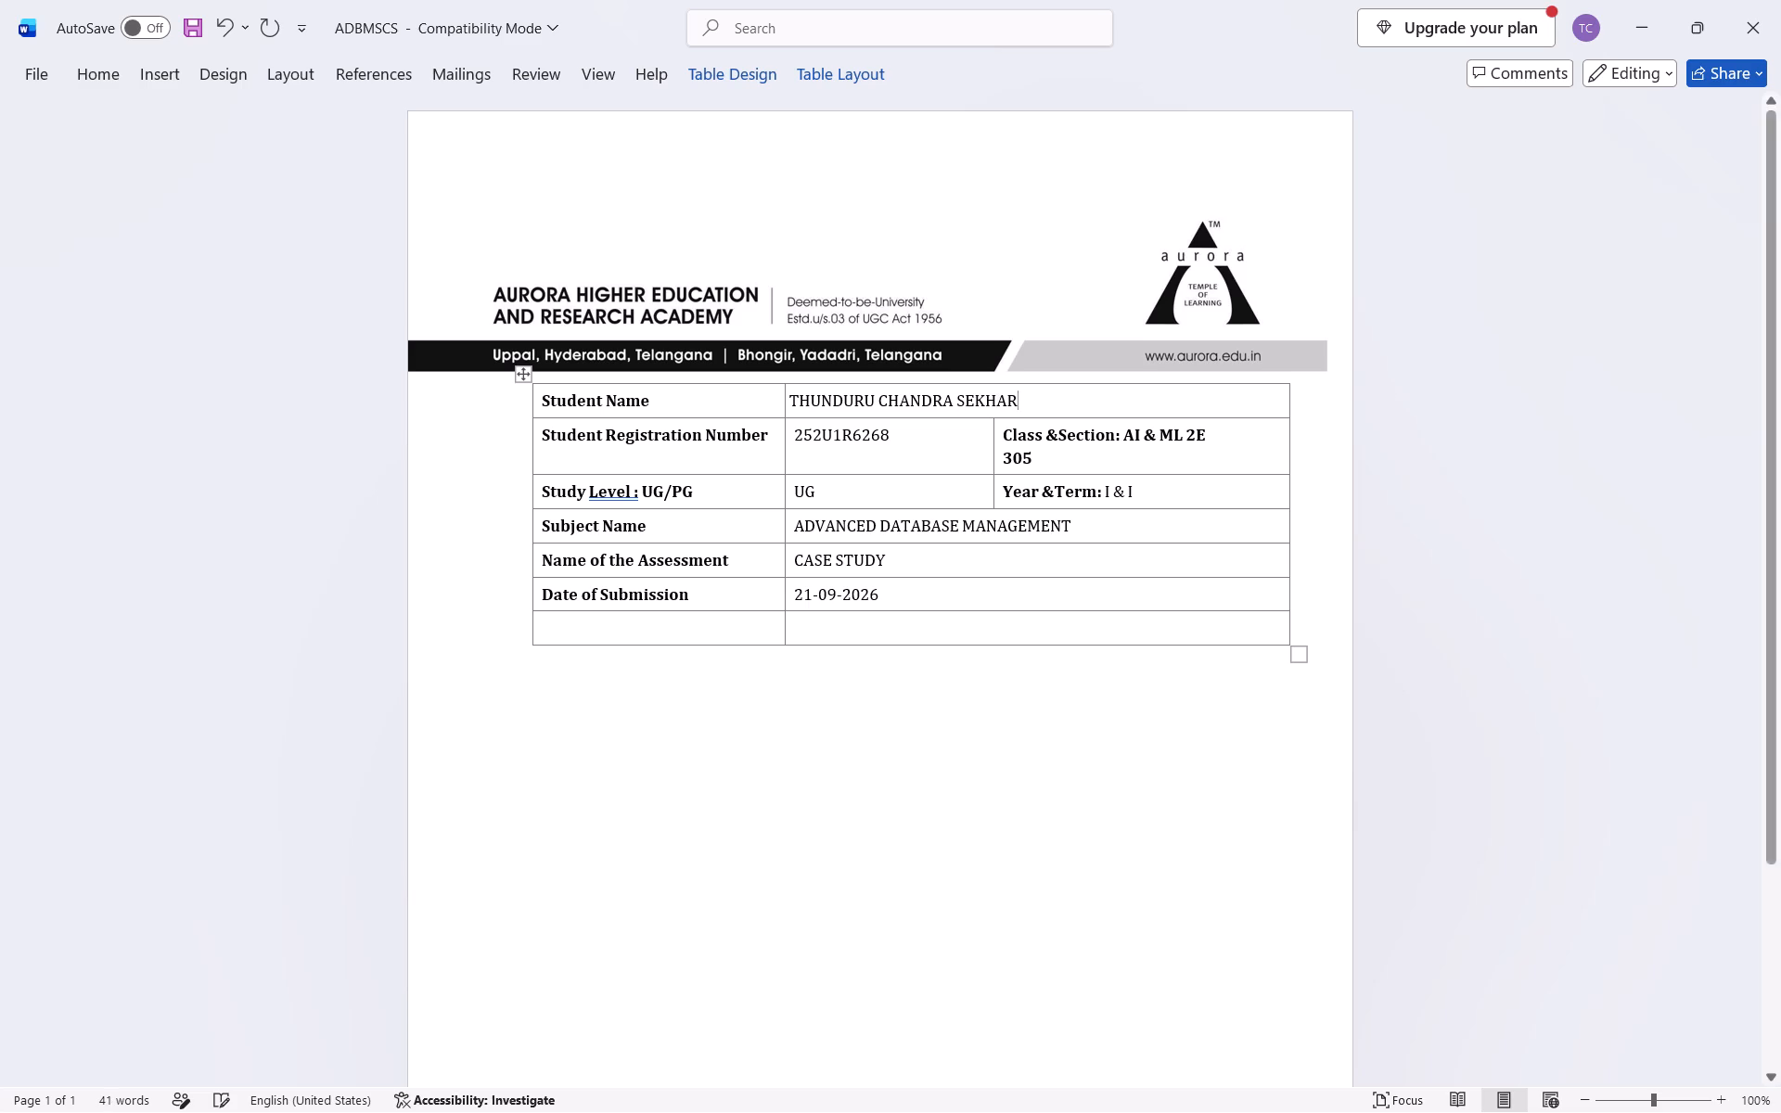
Replace the last two digits of the Student Registration Number with those of the report author's number.
click(909, 448)
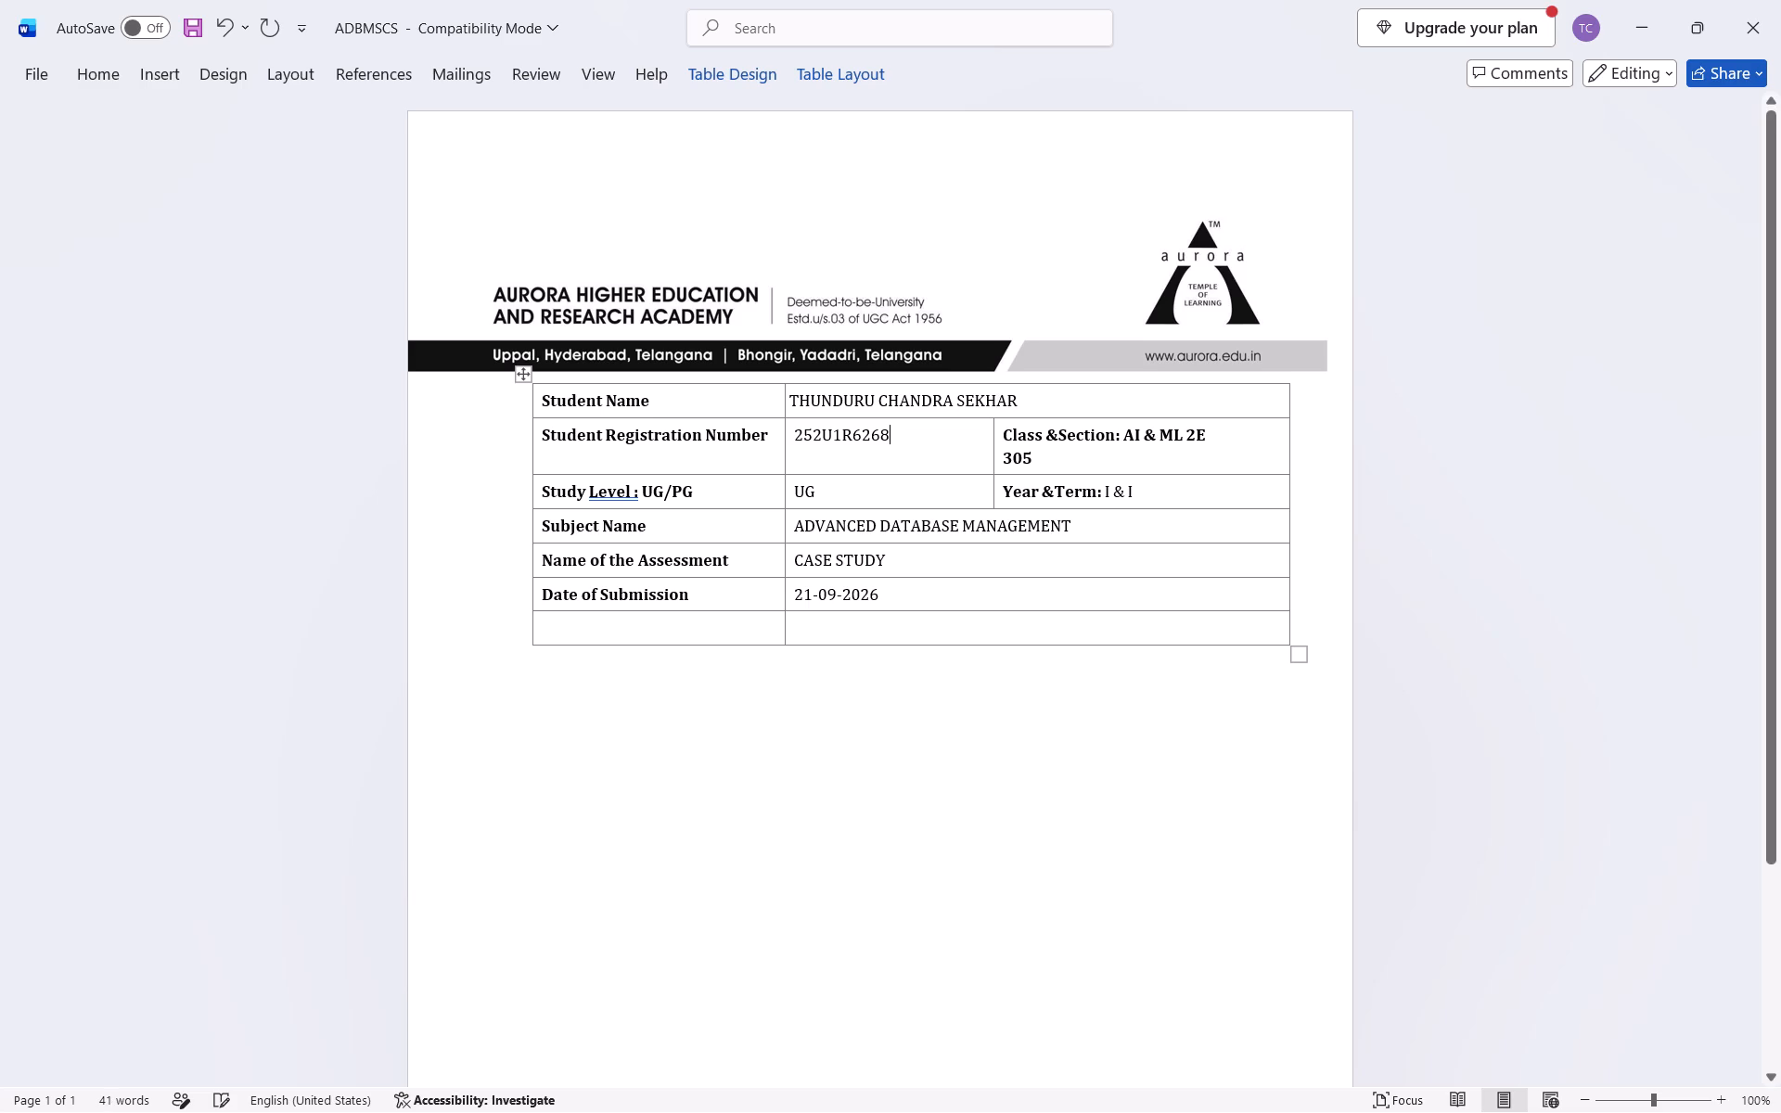
key(BackSpace)
key(BackSpace)
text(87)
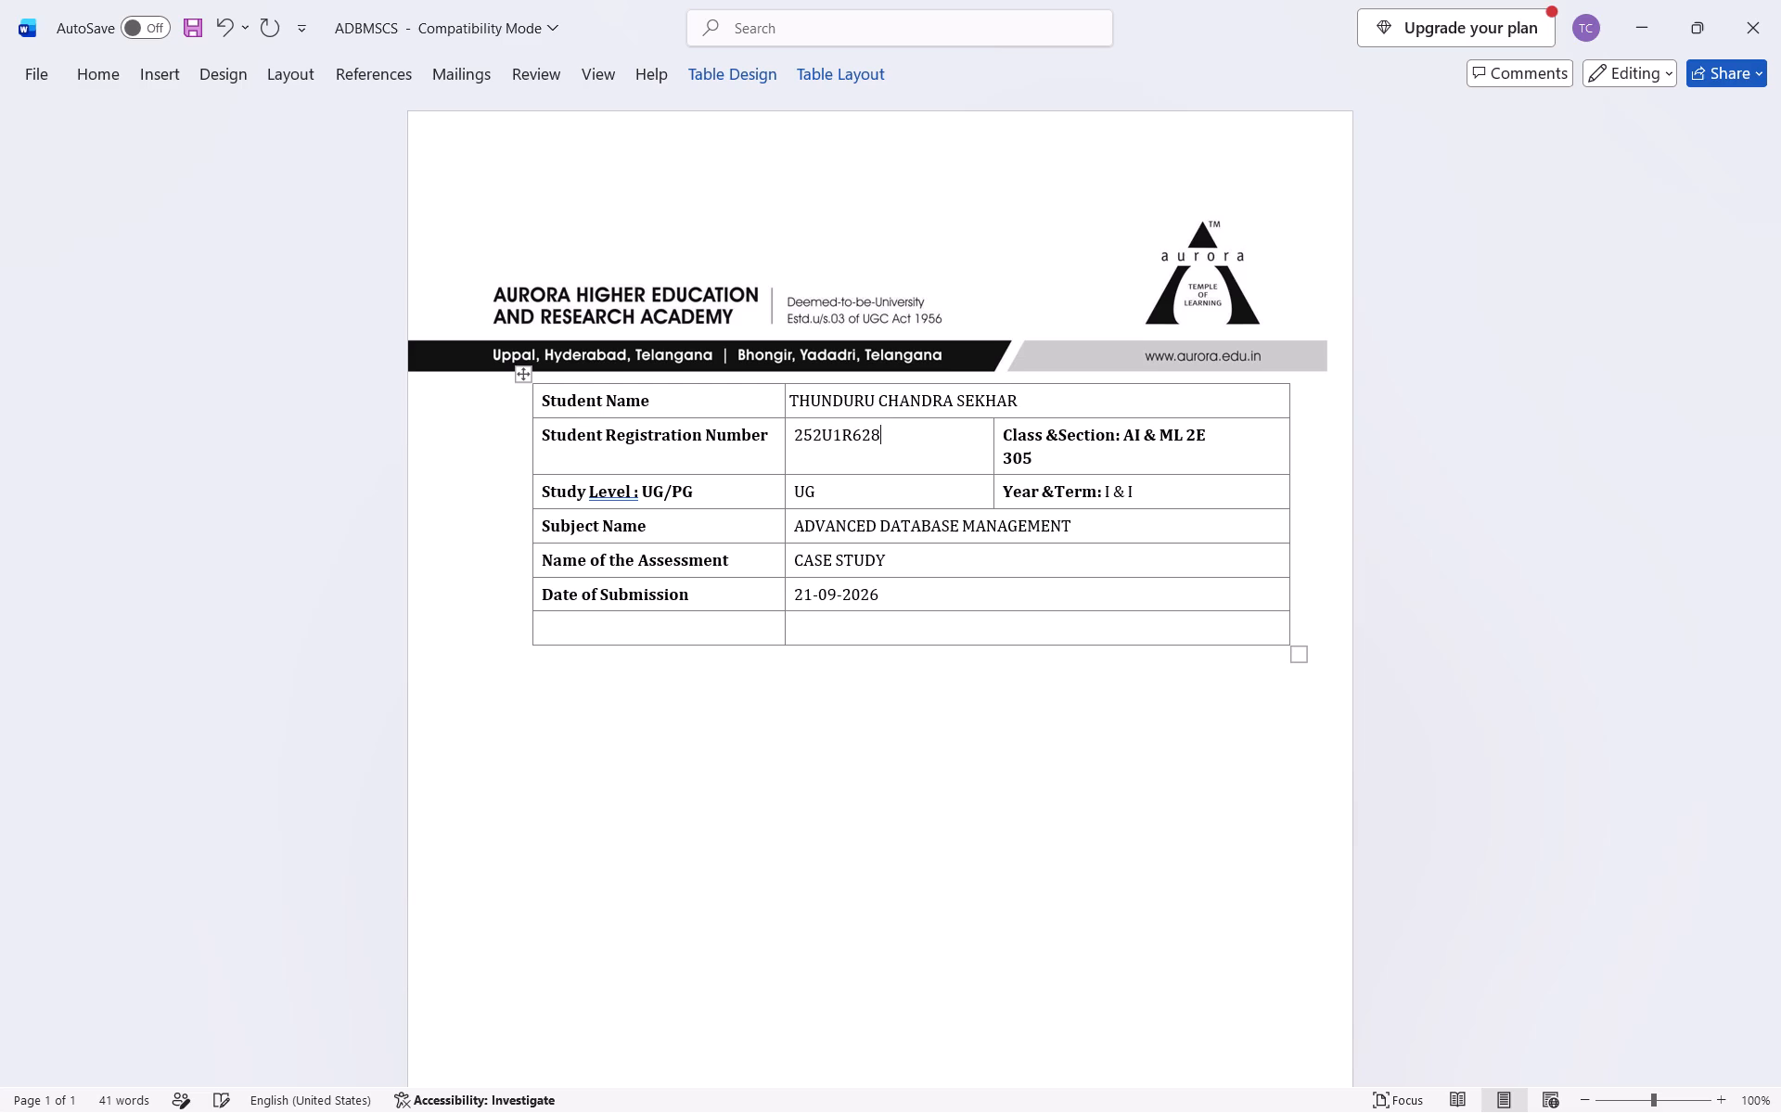
Set the Year & Term entry in the details table to I & II.
click(1134, 492)
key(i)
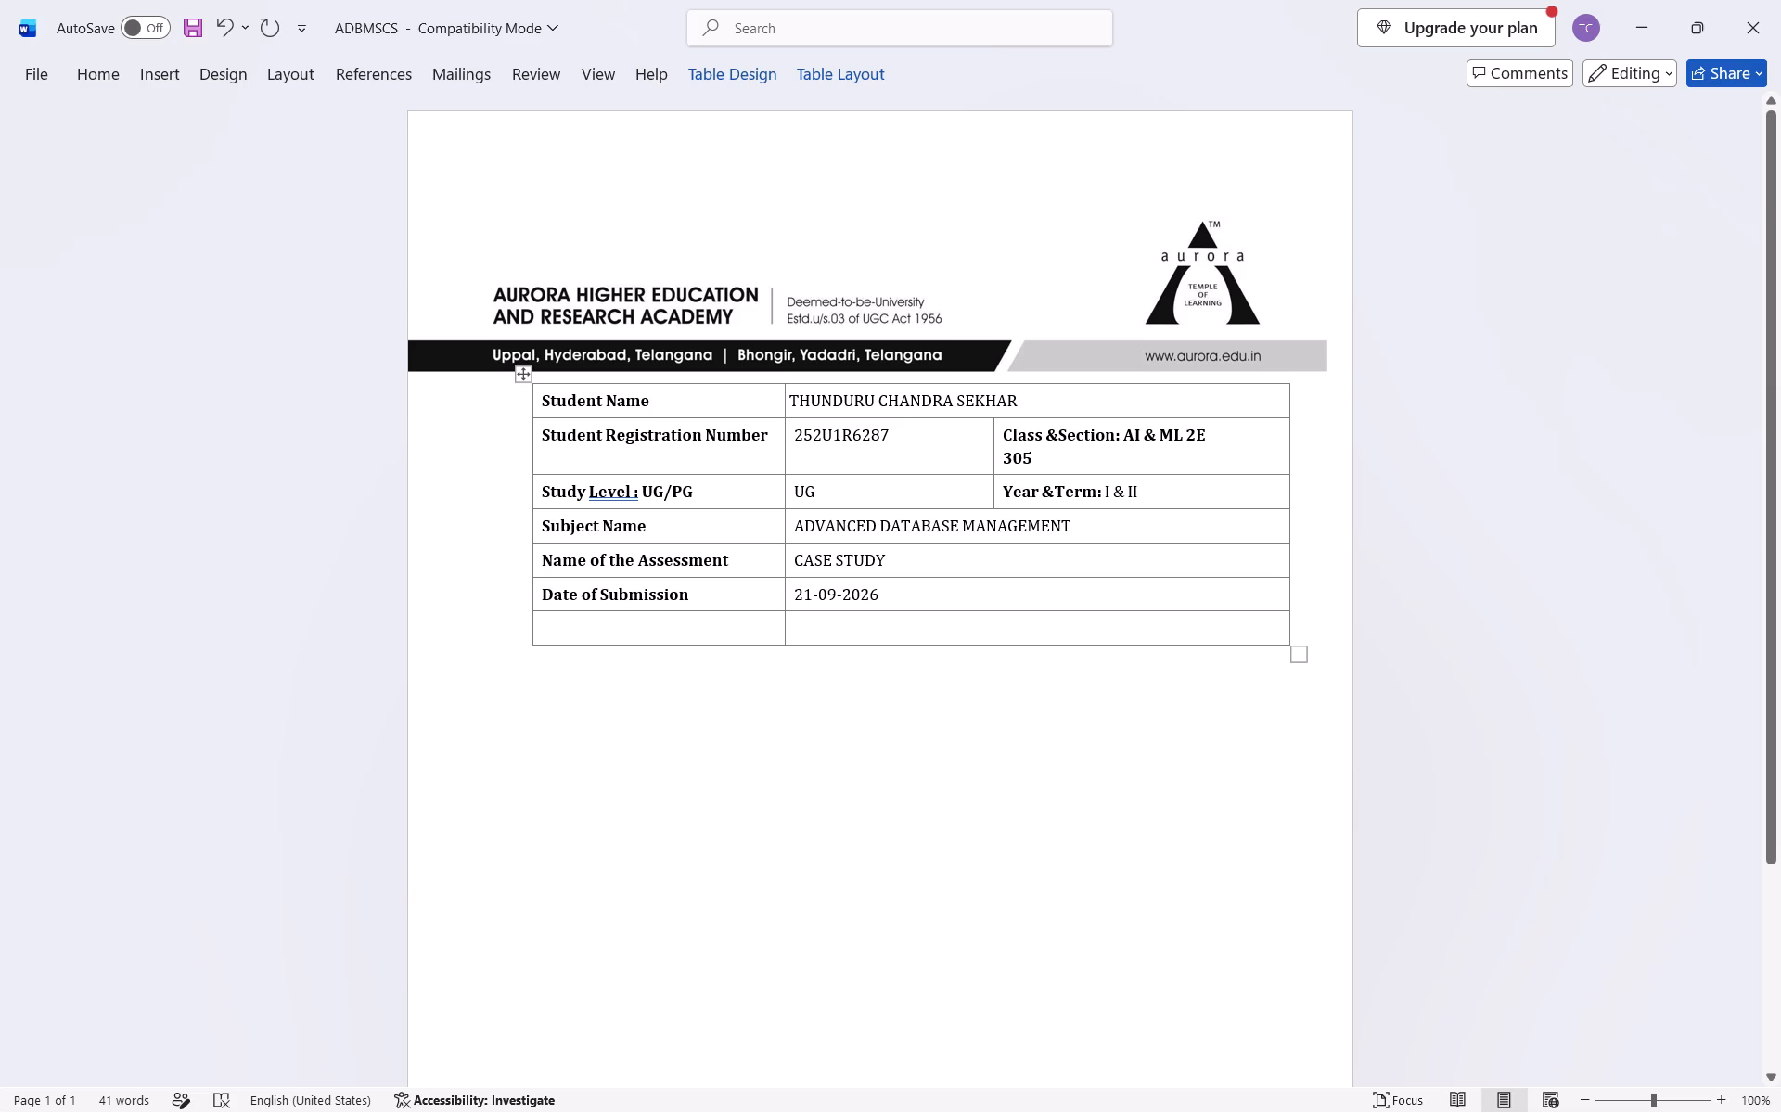
Set the Name of the Assessment entry in the details table to "LAB REPORT-2".
click(892, 559)
key(BackSpace)
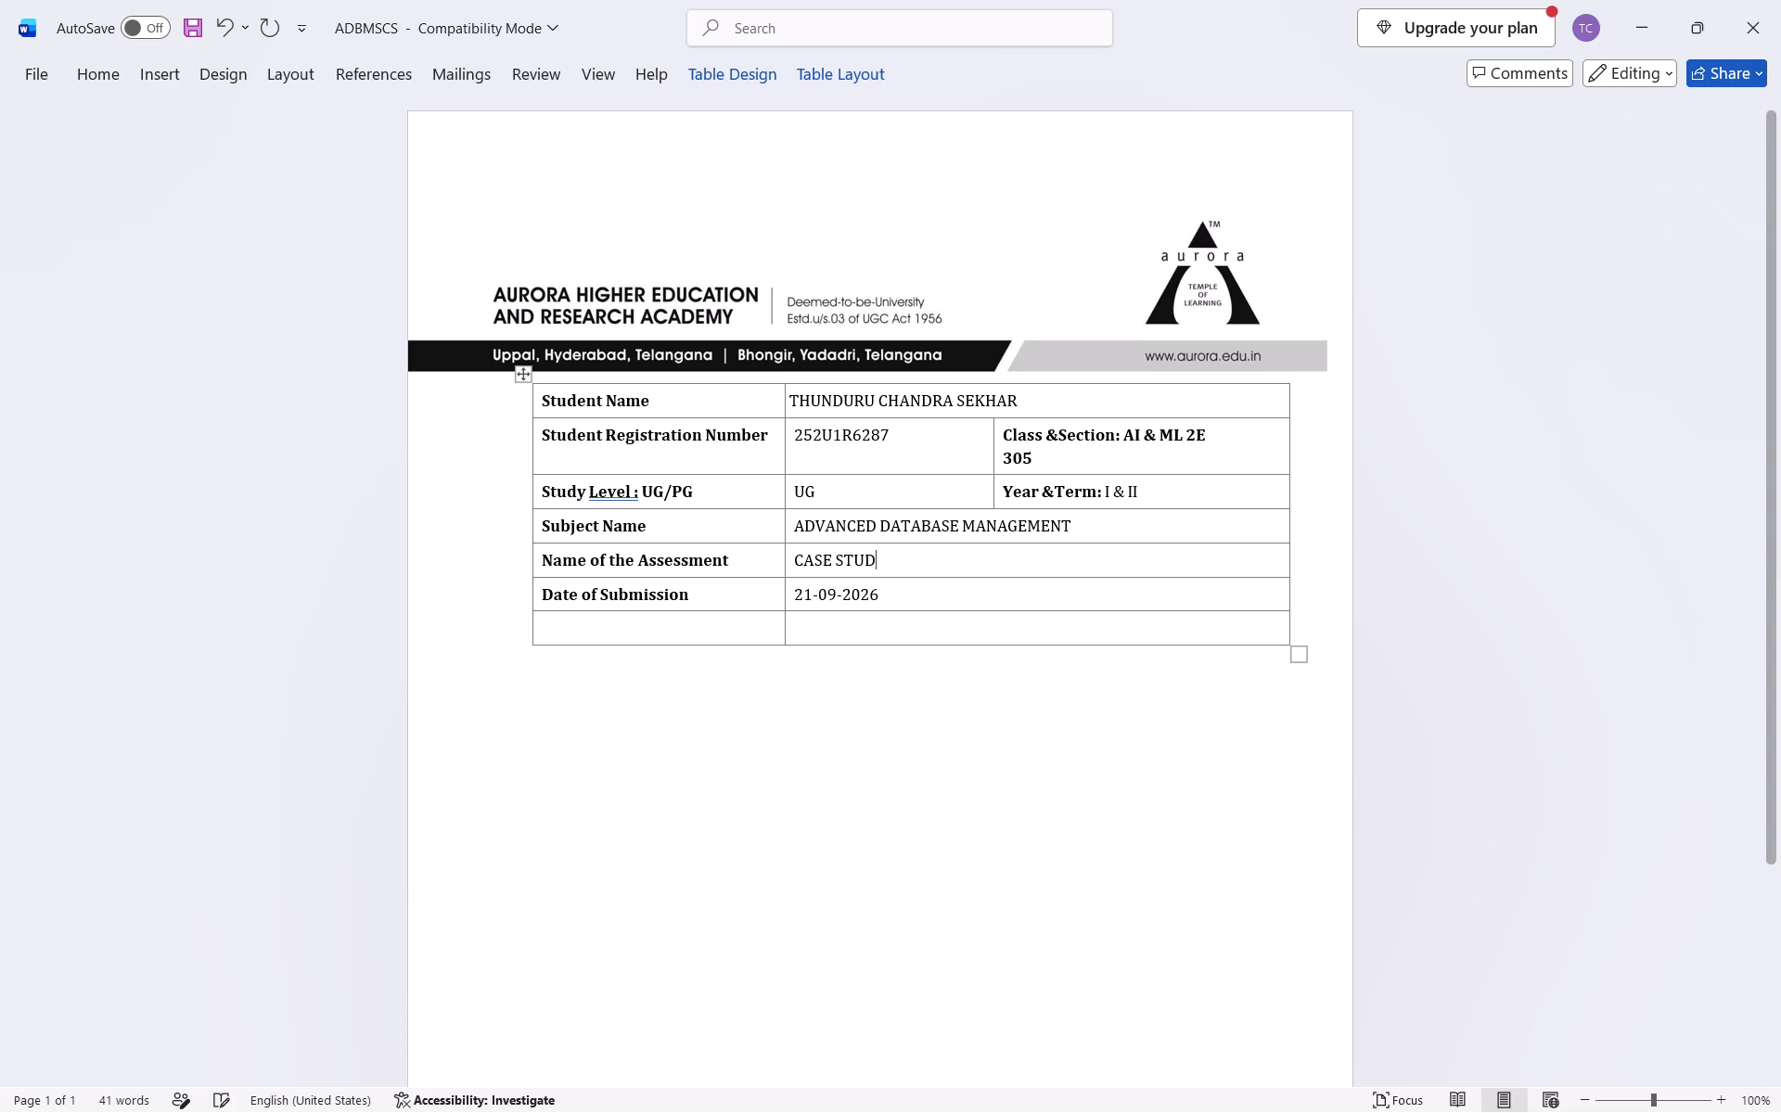
key(BackSpace)
key(BackSpace)
key(BackSpace)
key(BackSpace)
key(BackSpace)
key(BackSpace)
key(BackSpace)
key(BackSpace)
key(BackSpace)
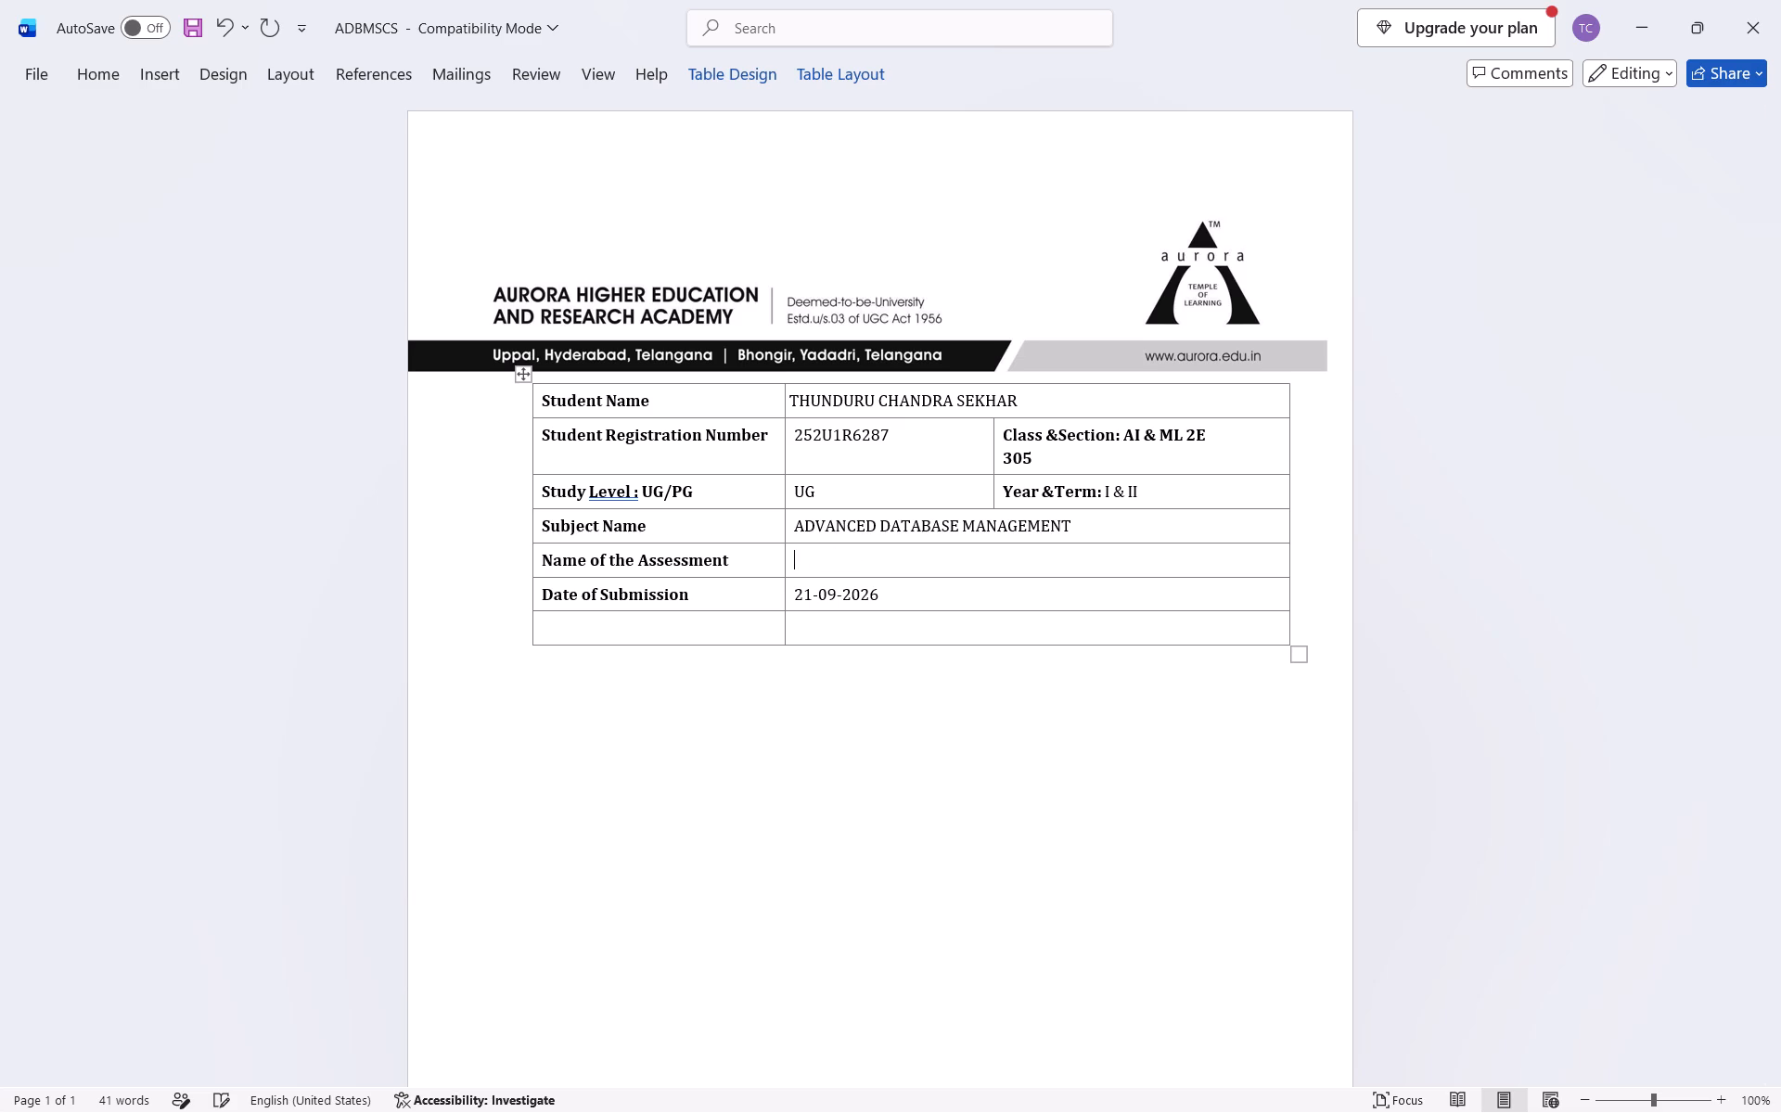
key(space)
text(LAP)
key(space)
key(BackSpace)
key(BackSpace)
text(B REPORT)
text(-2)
Set the Date of Submission entry in the details table to 01-11-2026.
click(893, 604)
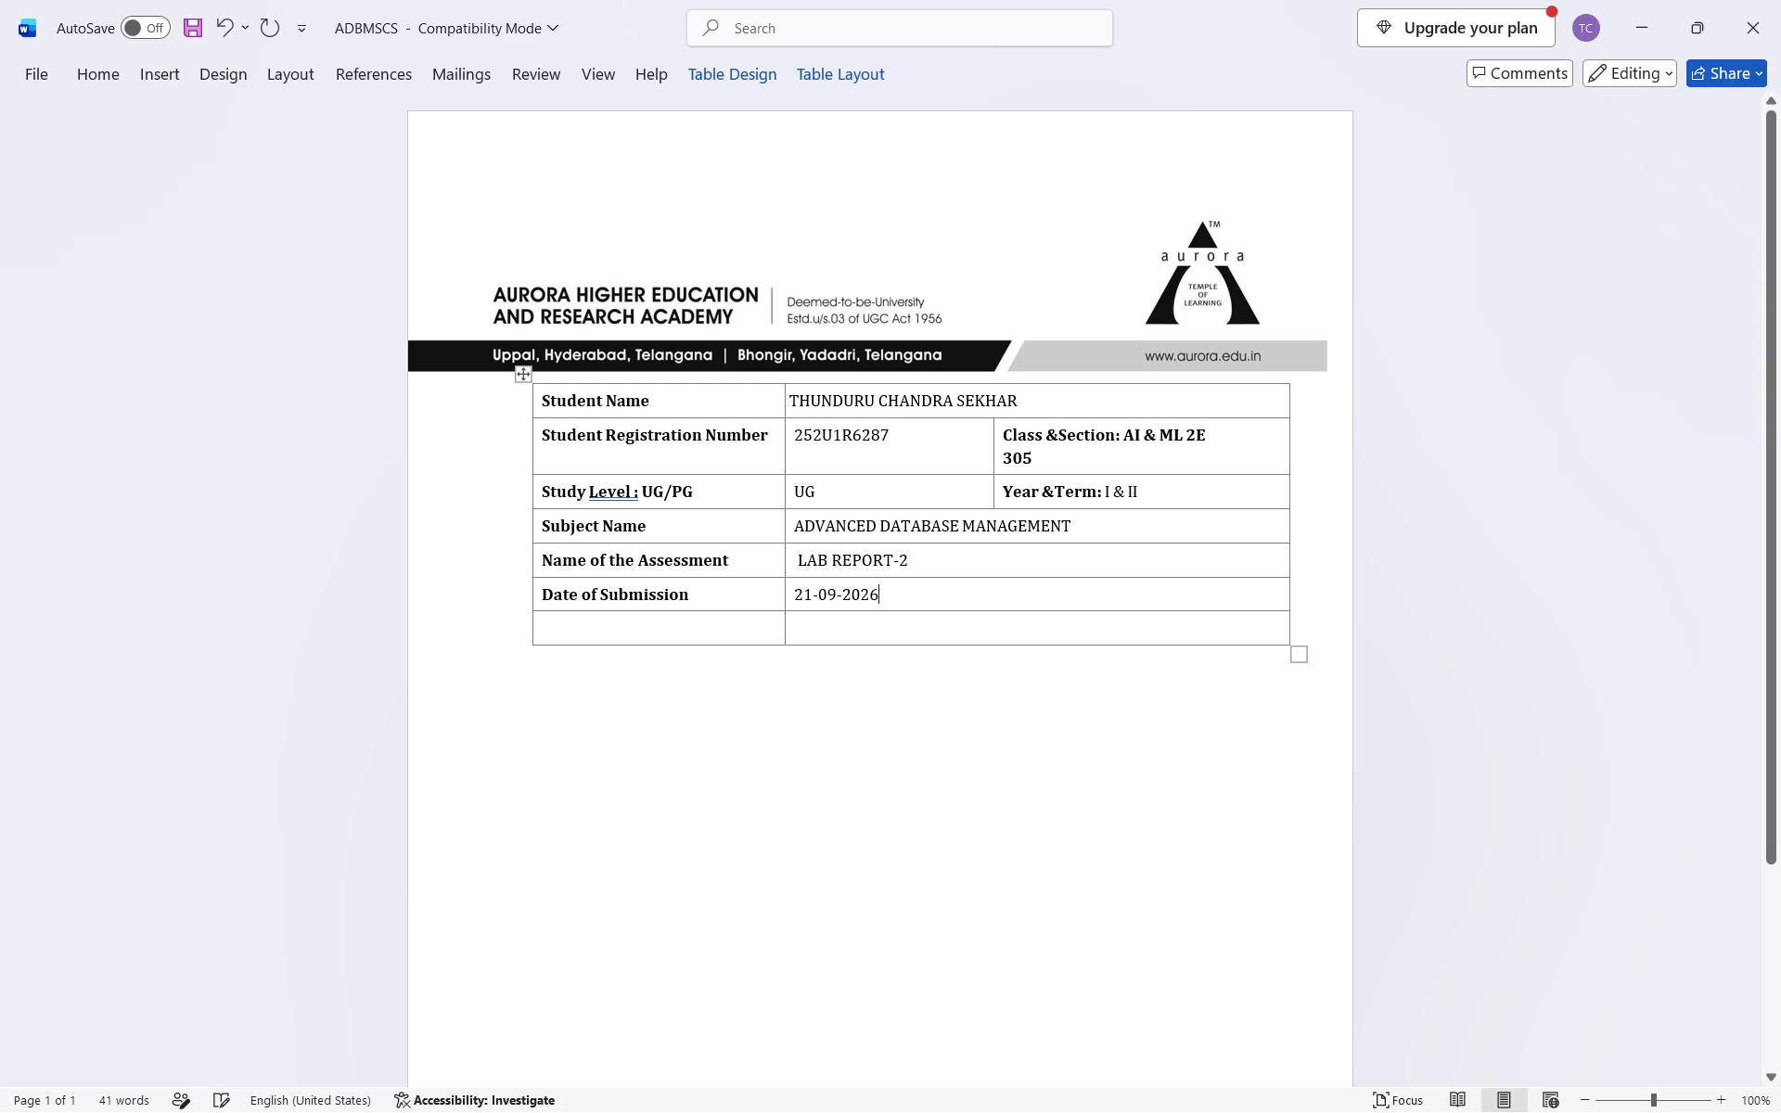
click(833, 593)
key(BackSpace)
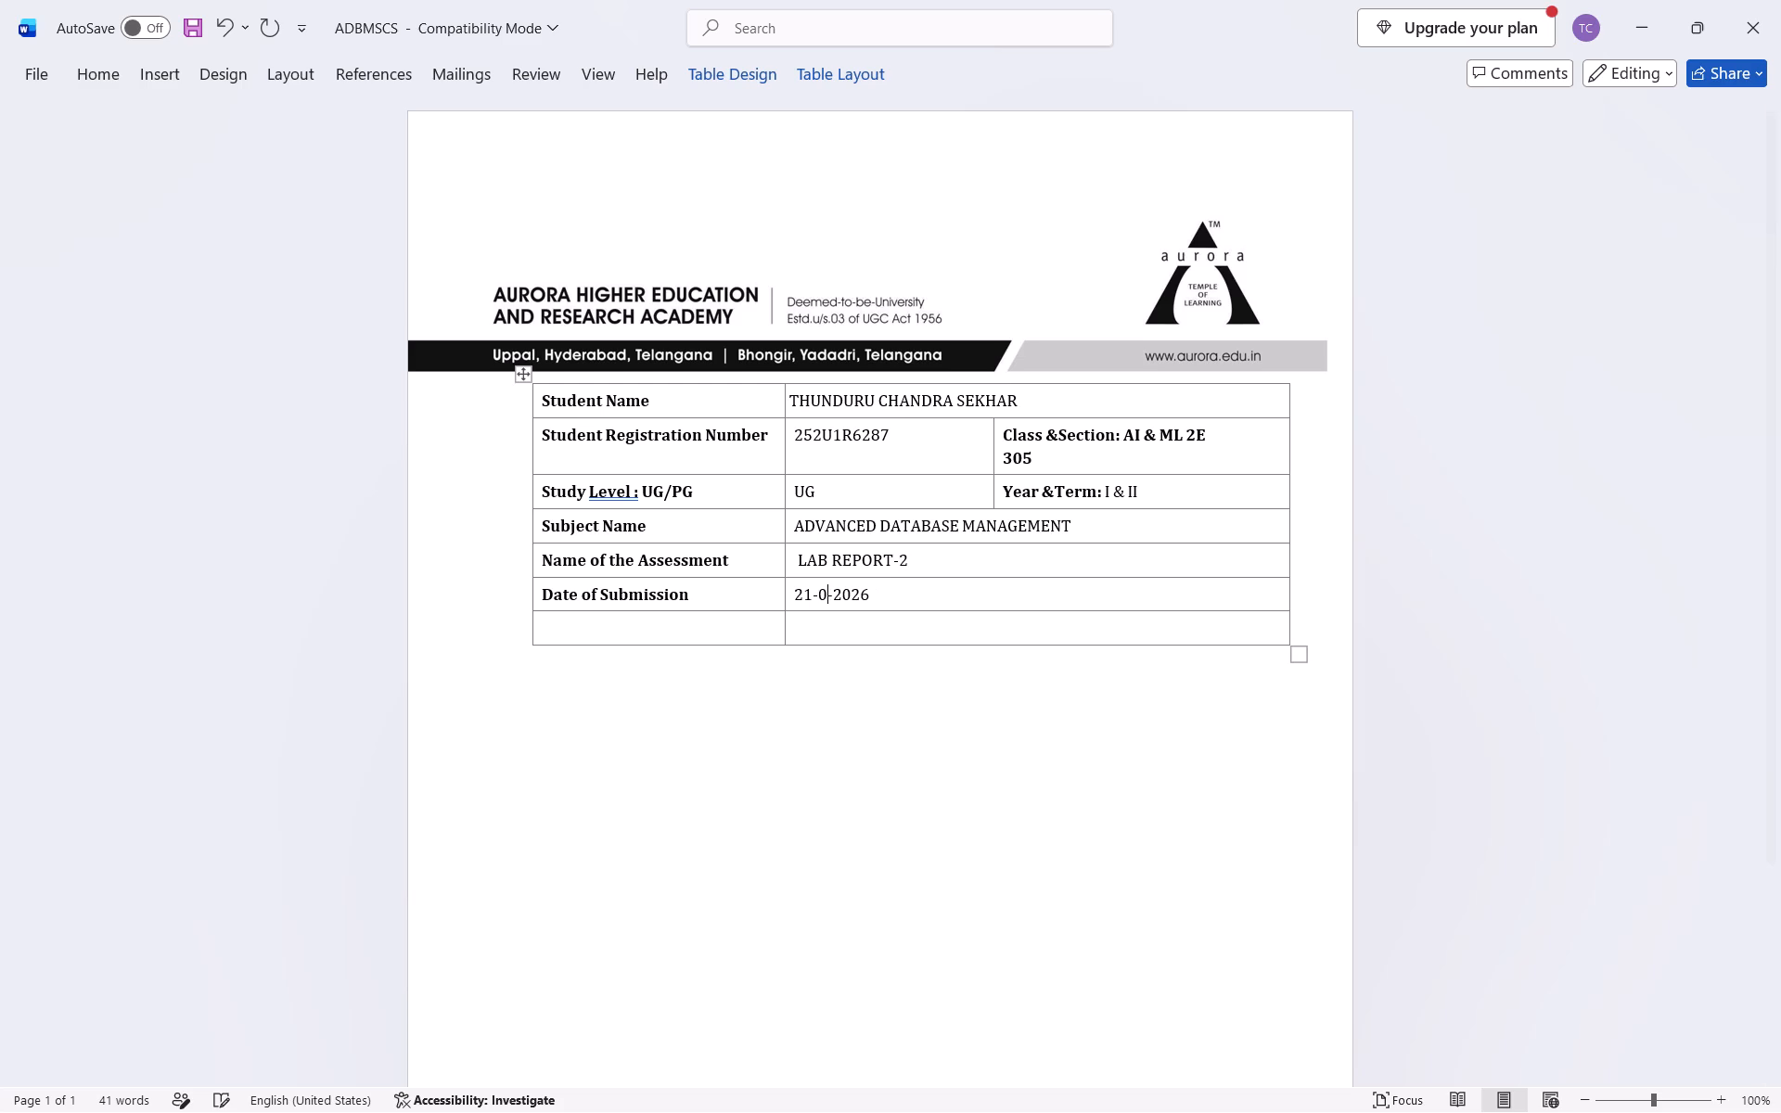
key(Left)
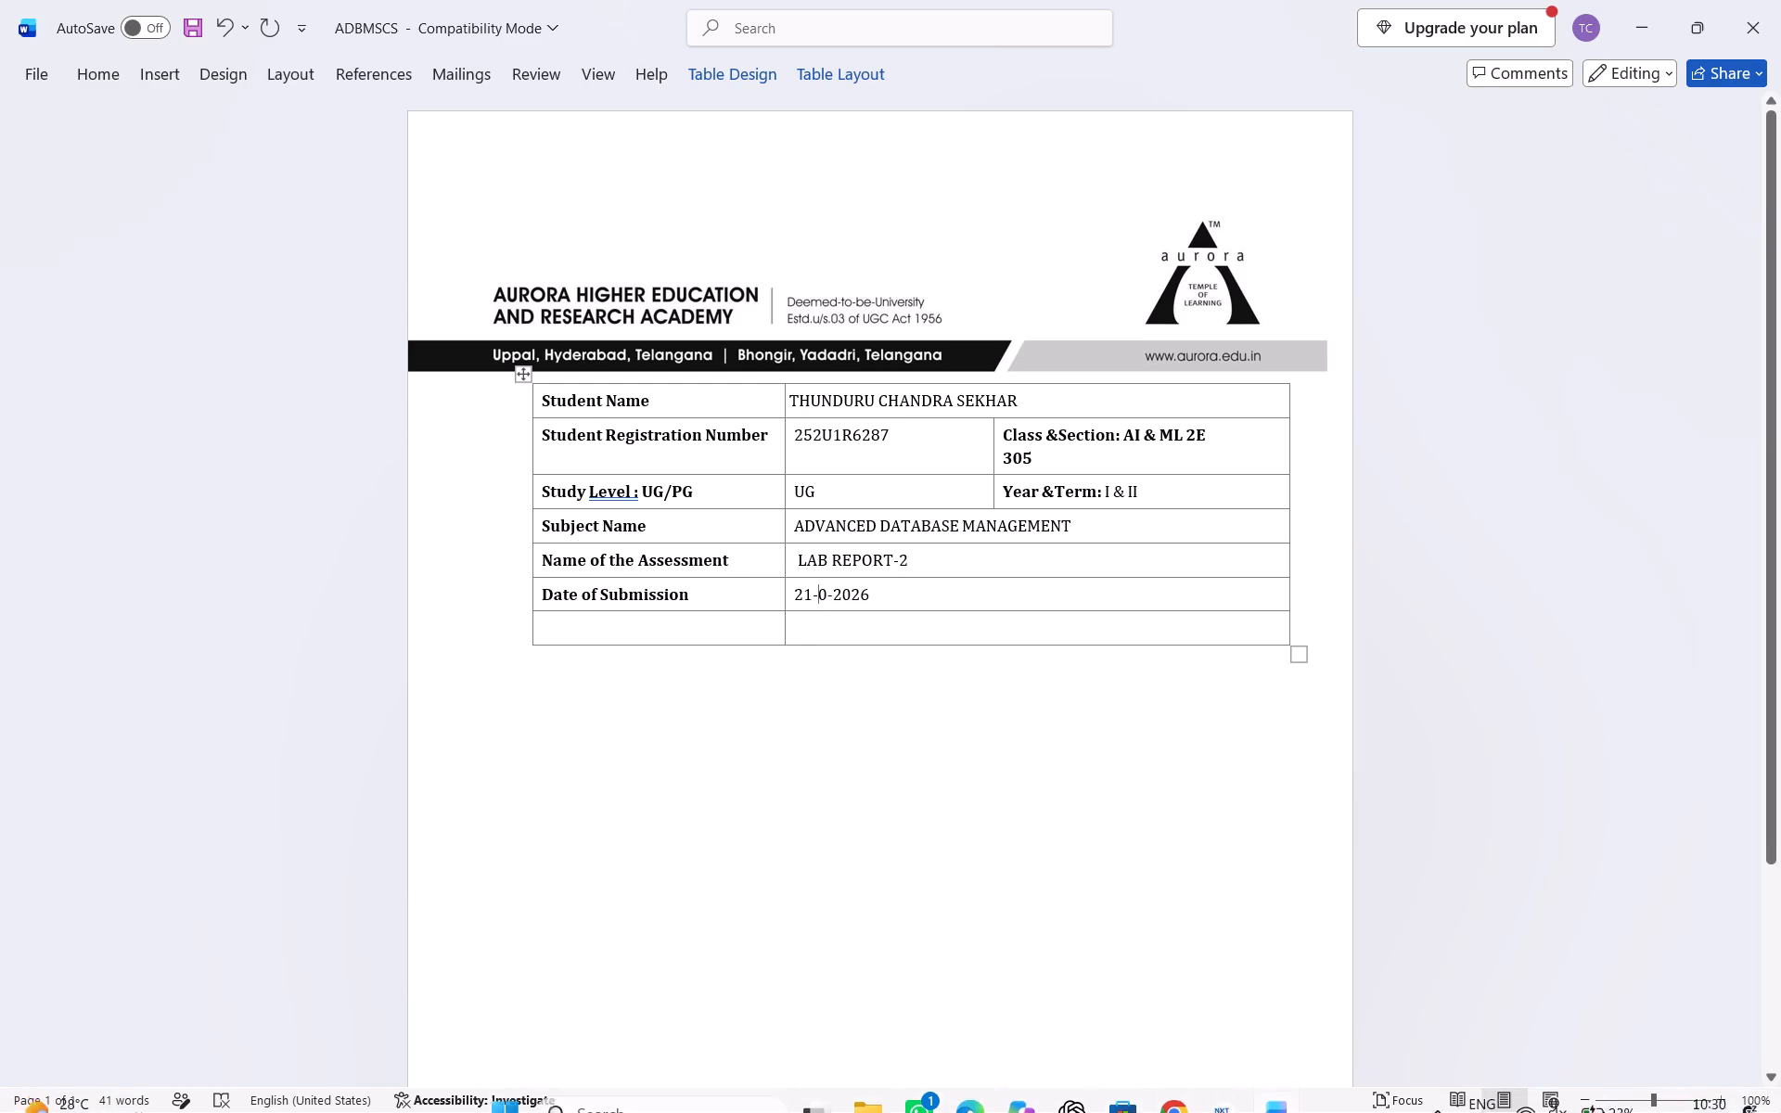
click(804, 601)
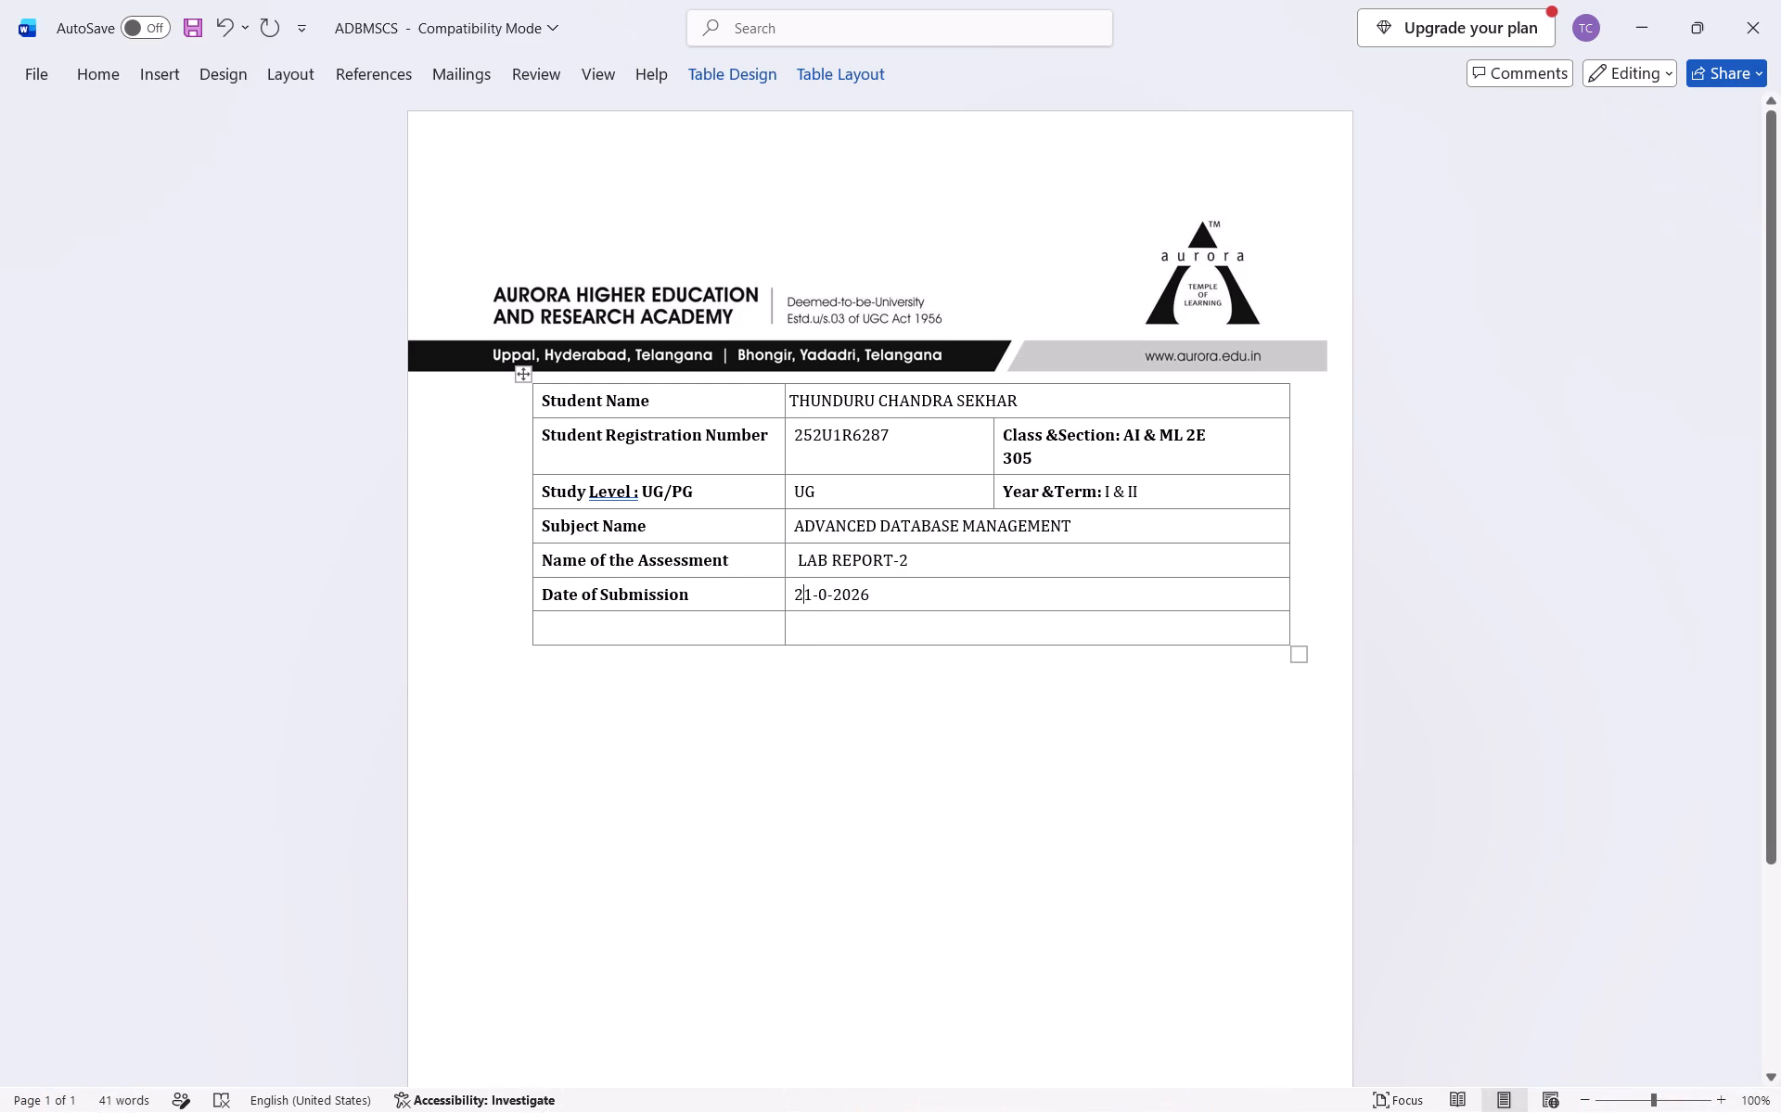
key(Right)
key(Left)
key(BackSpace)
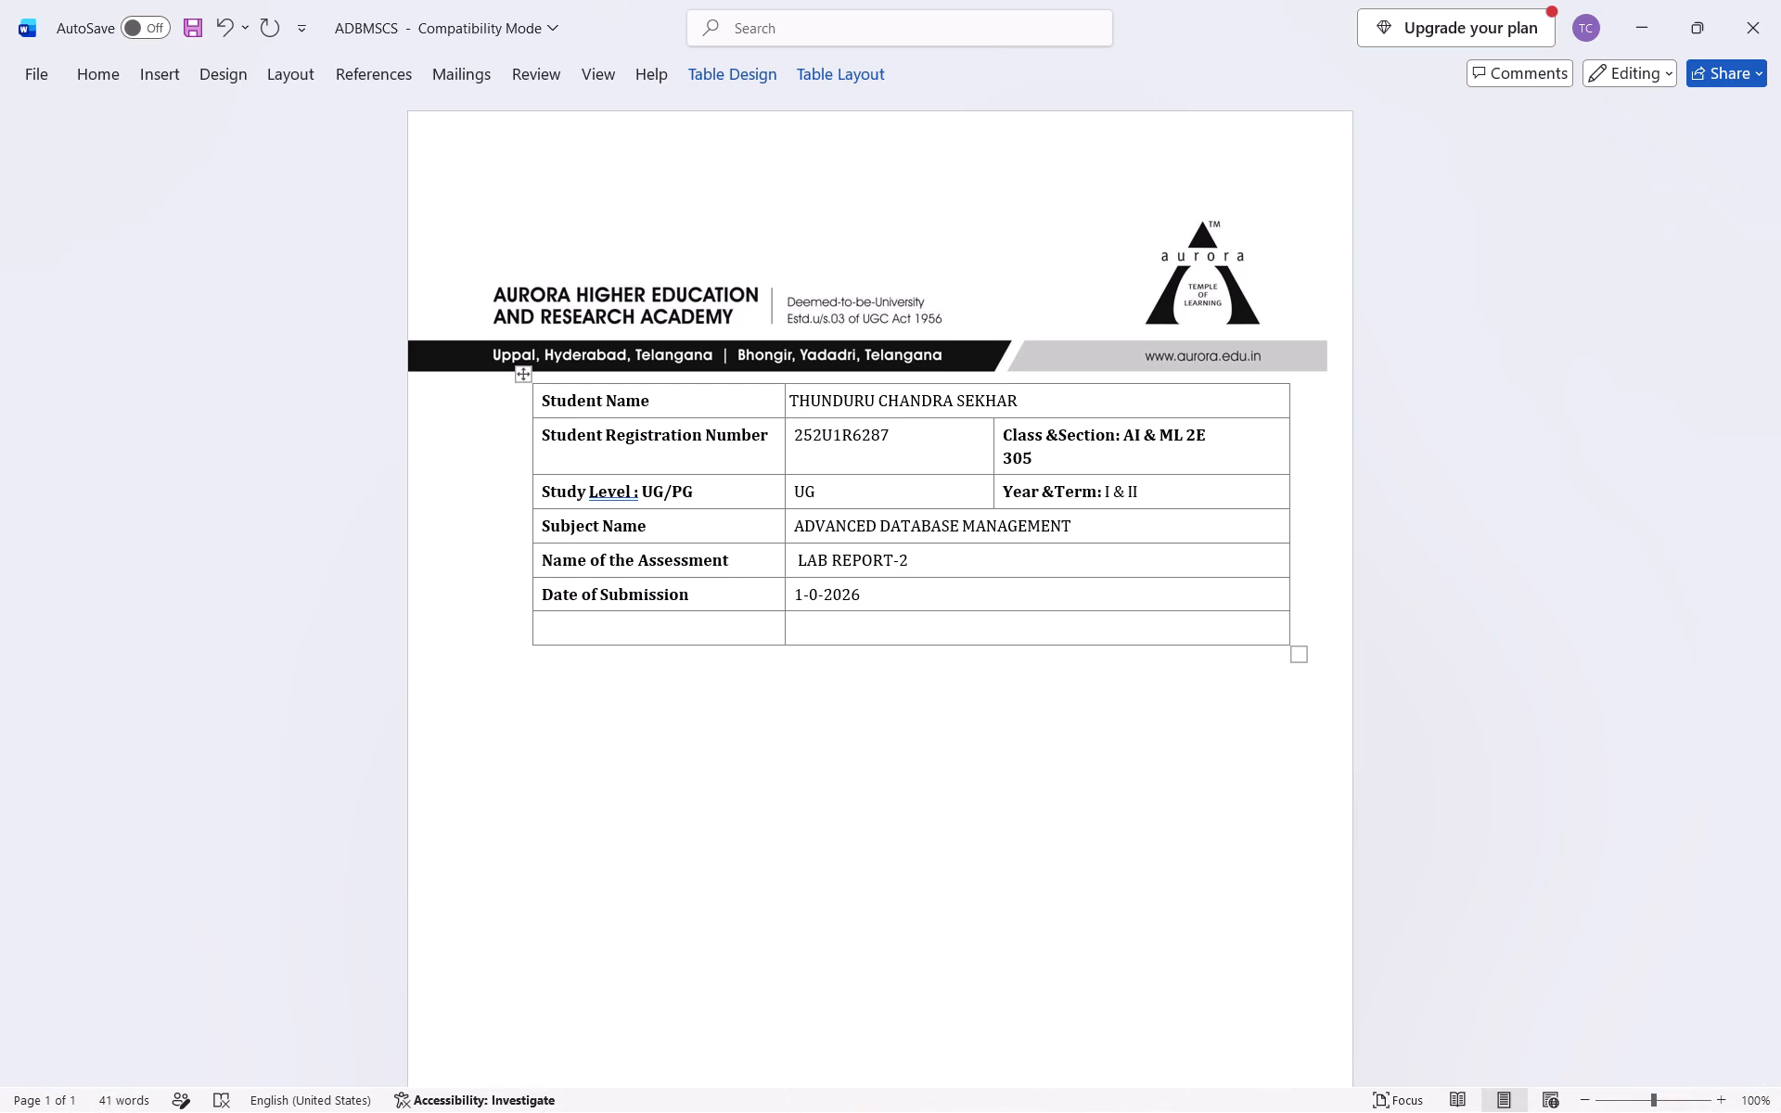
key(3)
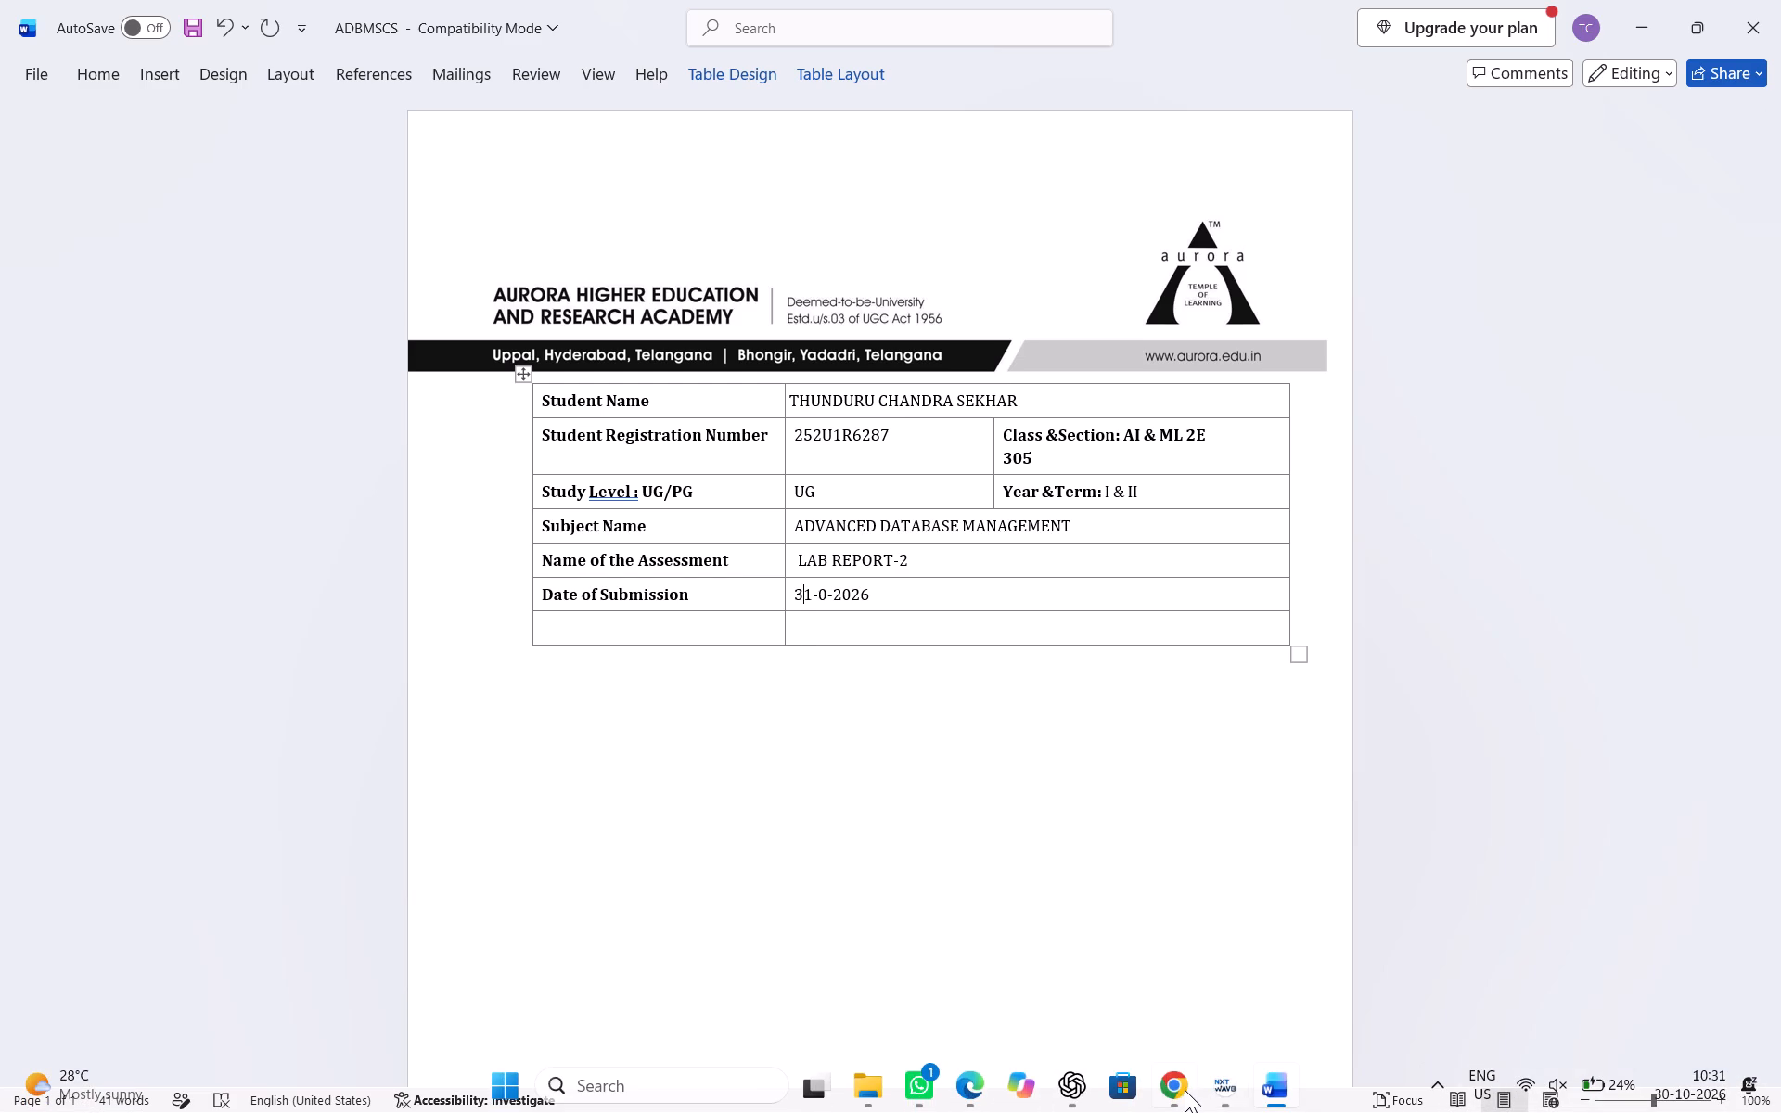
click(826, 593)
key(BackSpace)
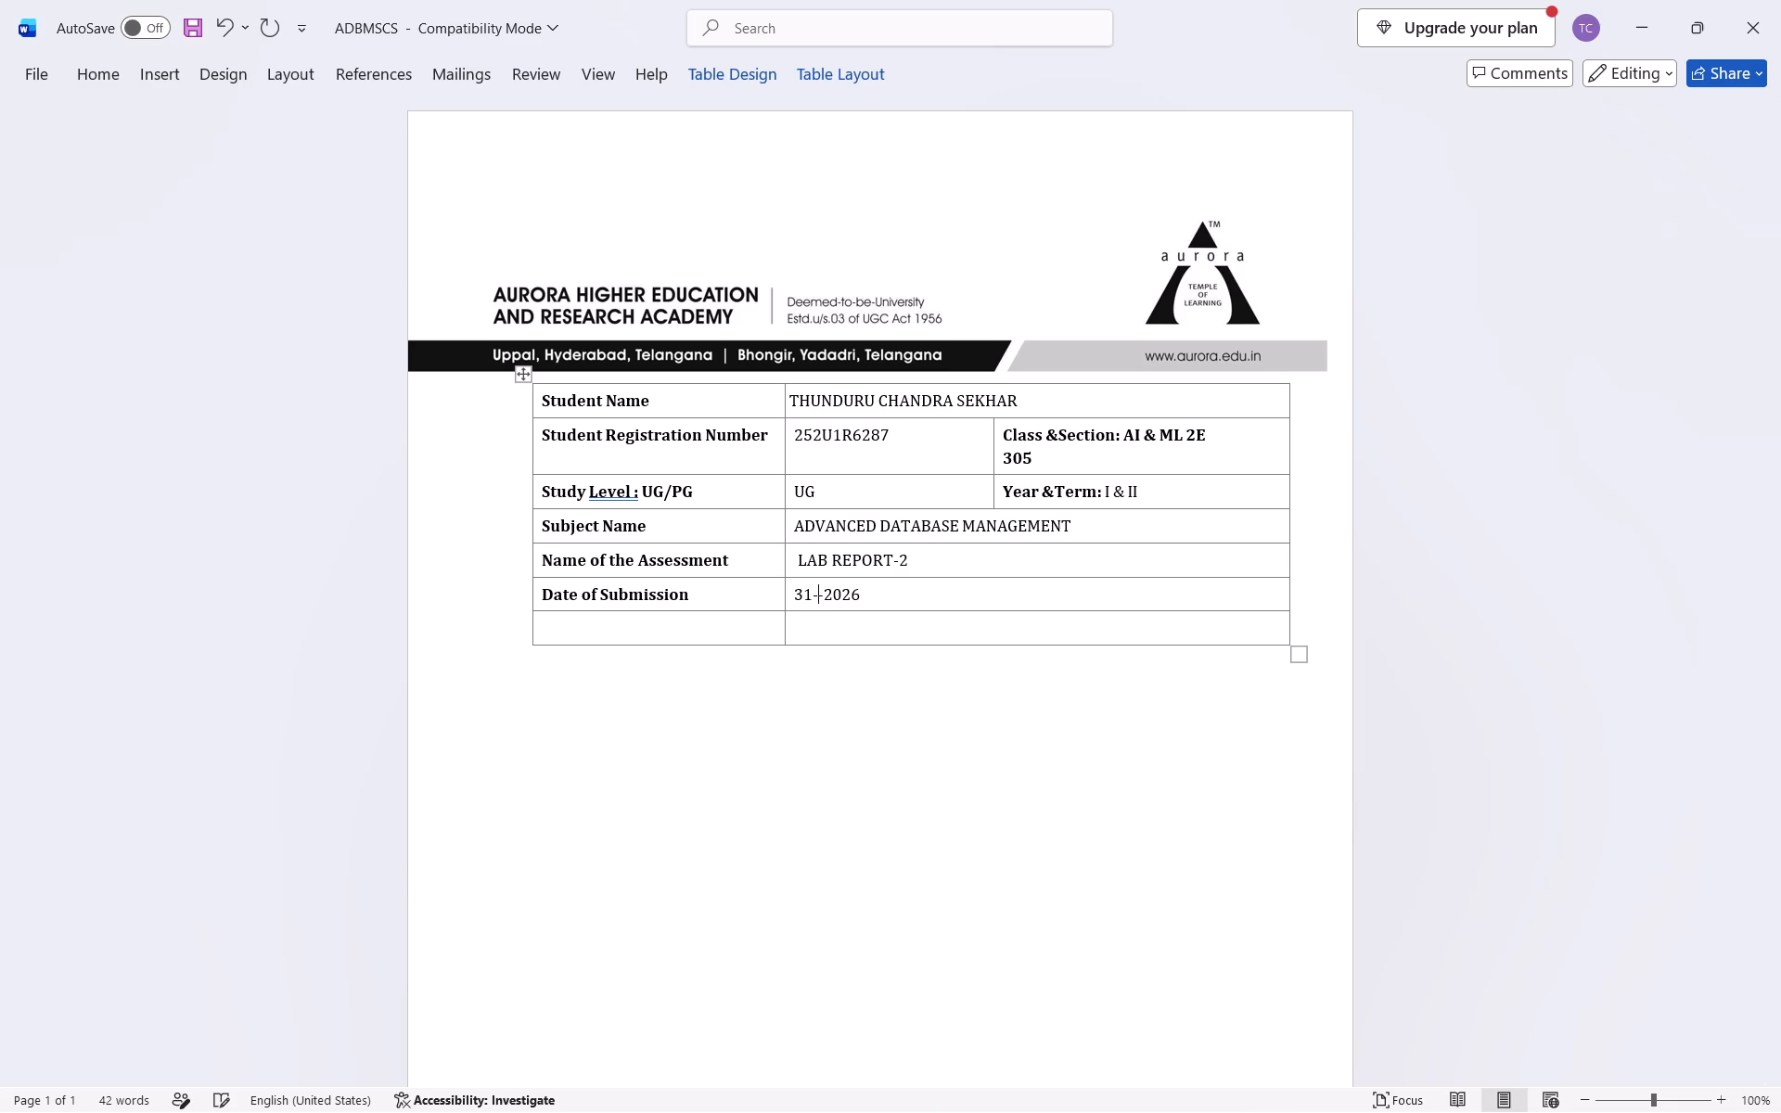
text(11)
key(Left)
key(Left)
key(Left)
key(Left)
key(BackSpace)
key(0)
Delete both cells of the empty last row in the details table.
click(987, 619)
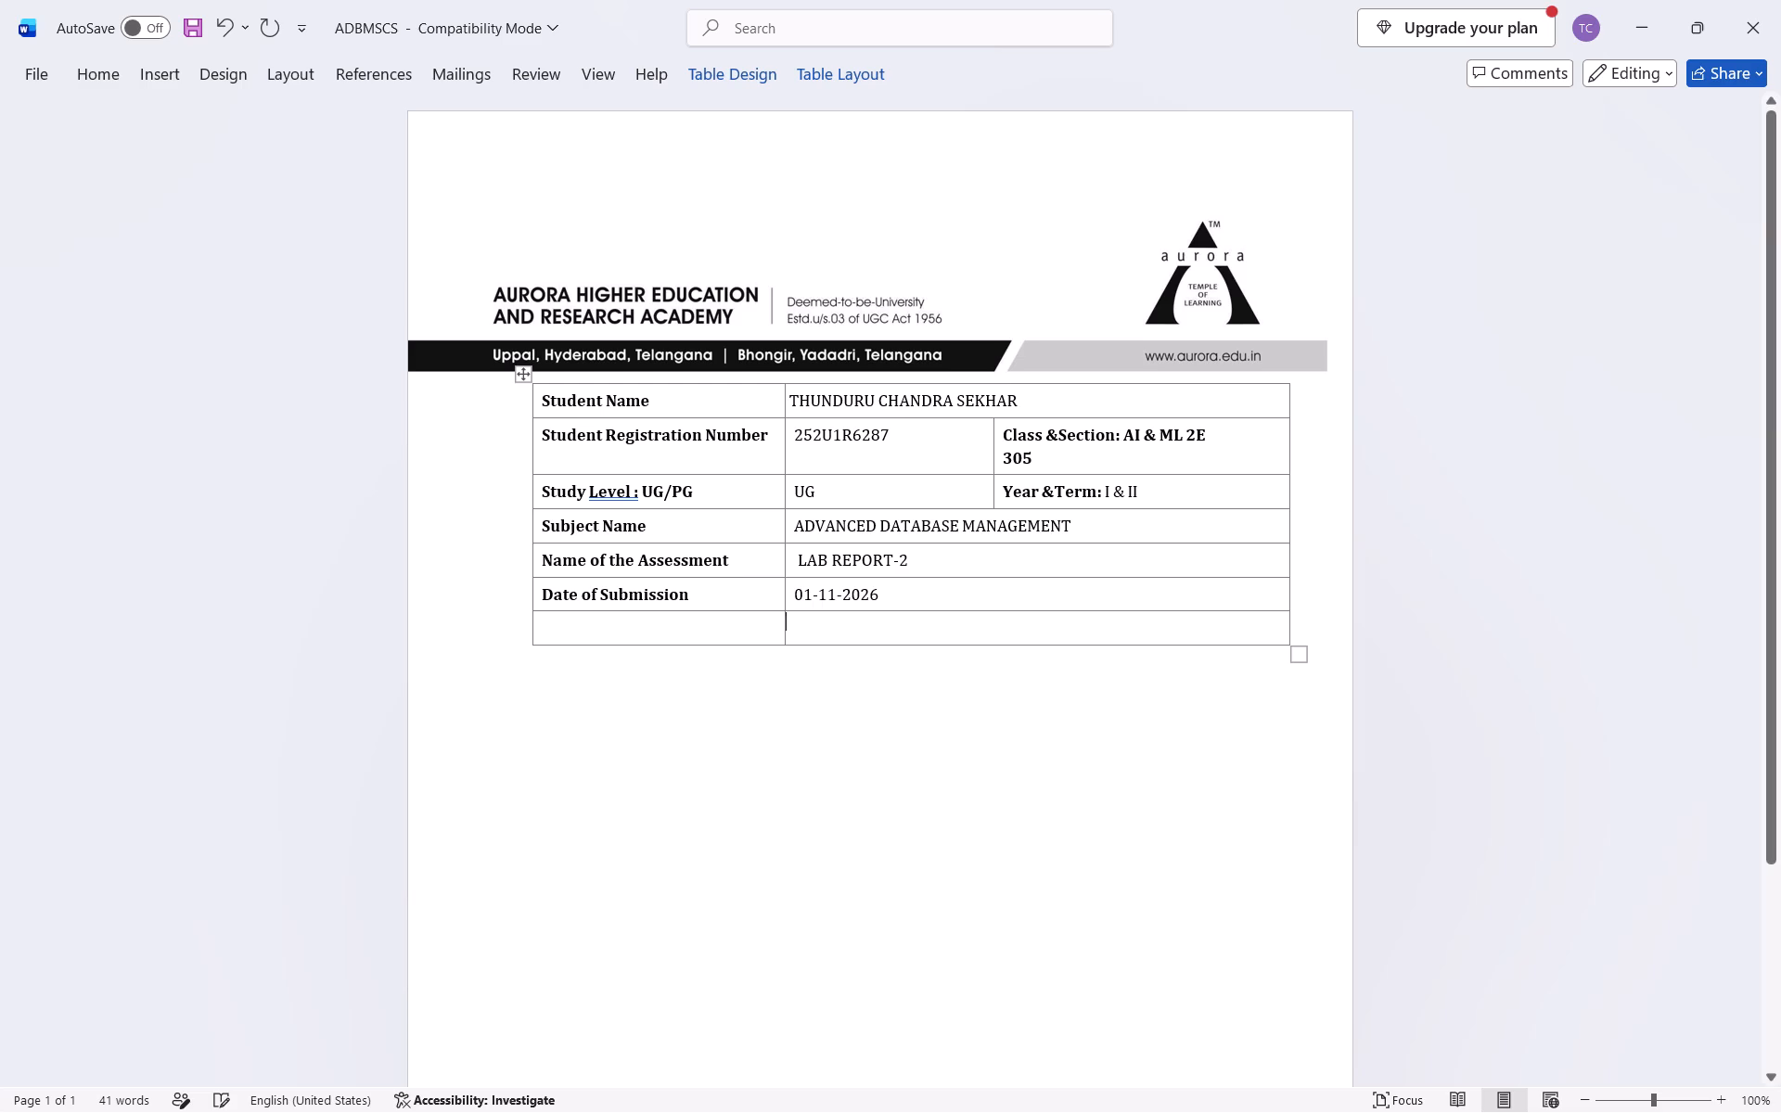
double_click(970, 622)
triple_click(952, 637)
key(BackSpace)
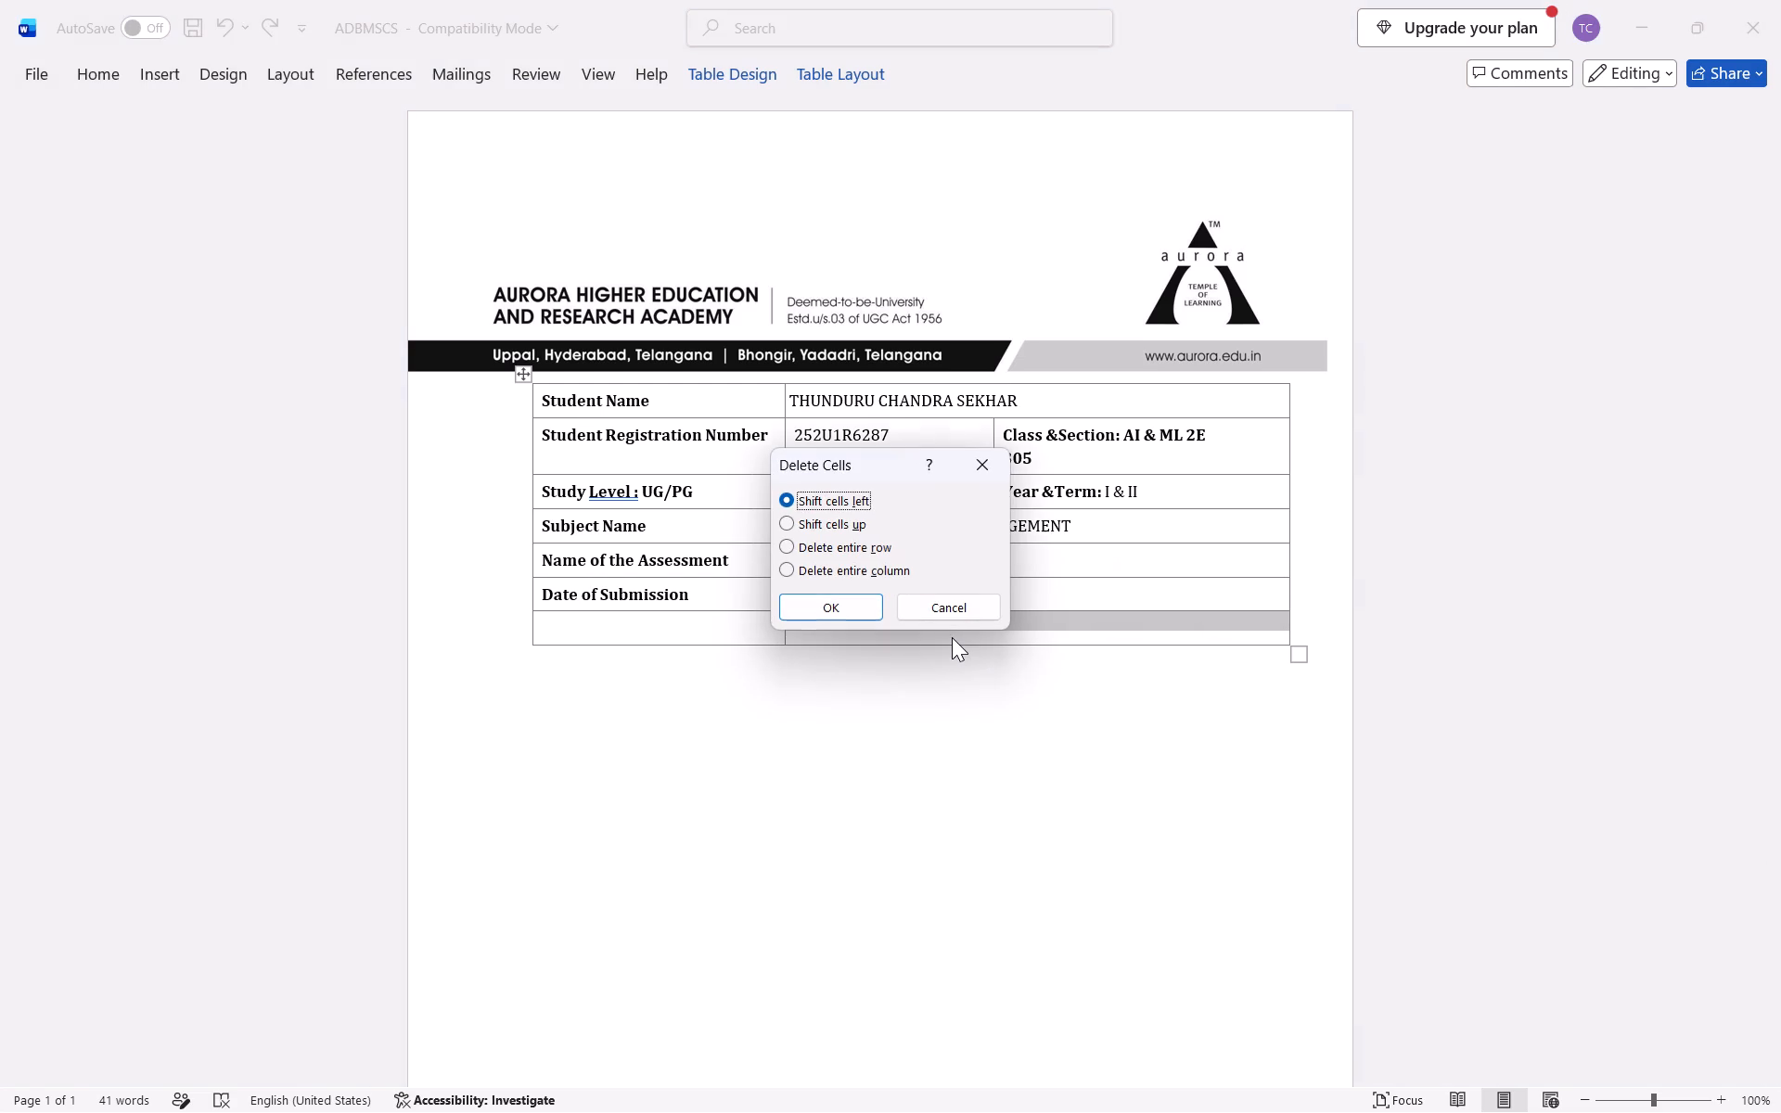
click(848, 601)
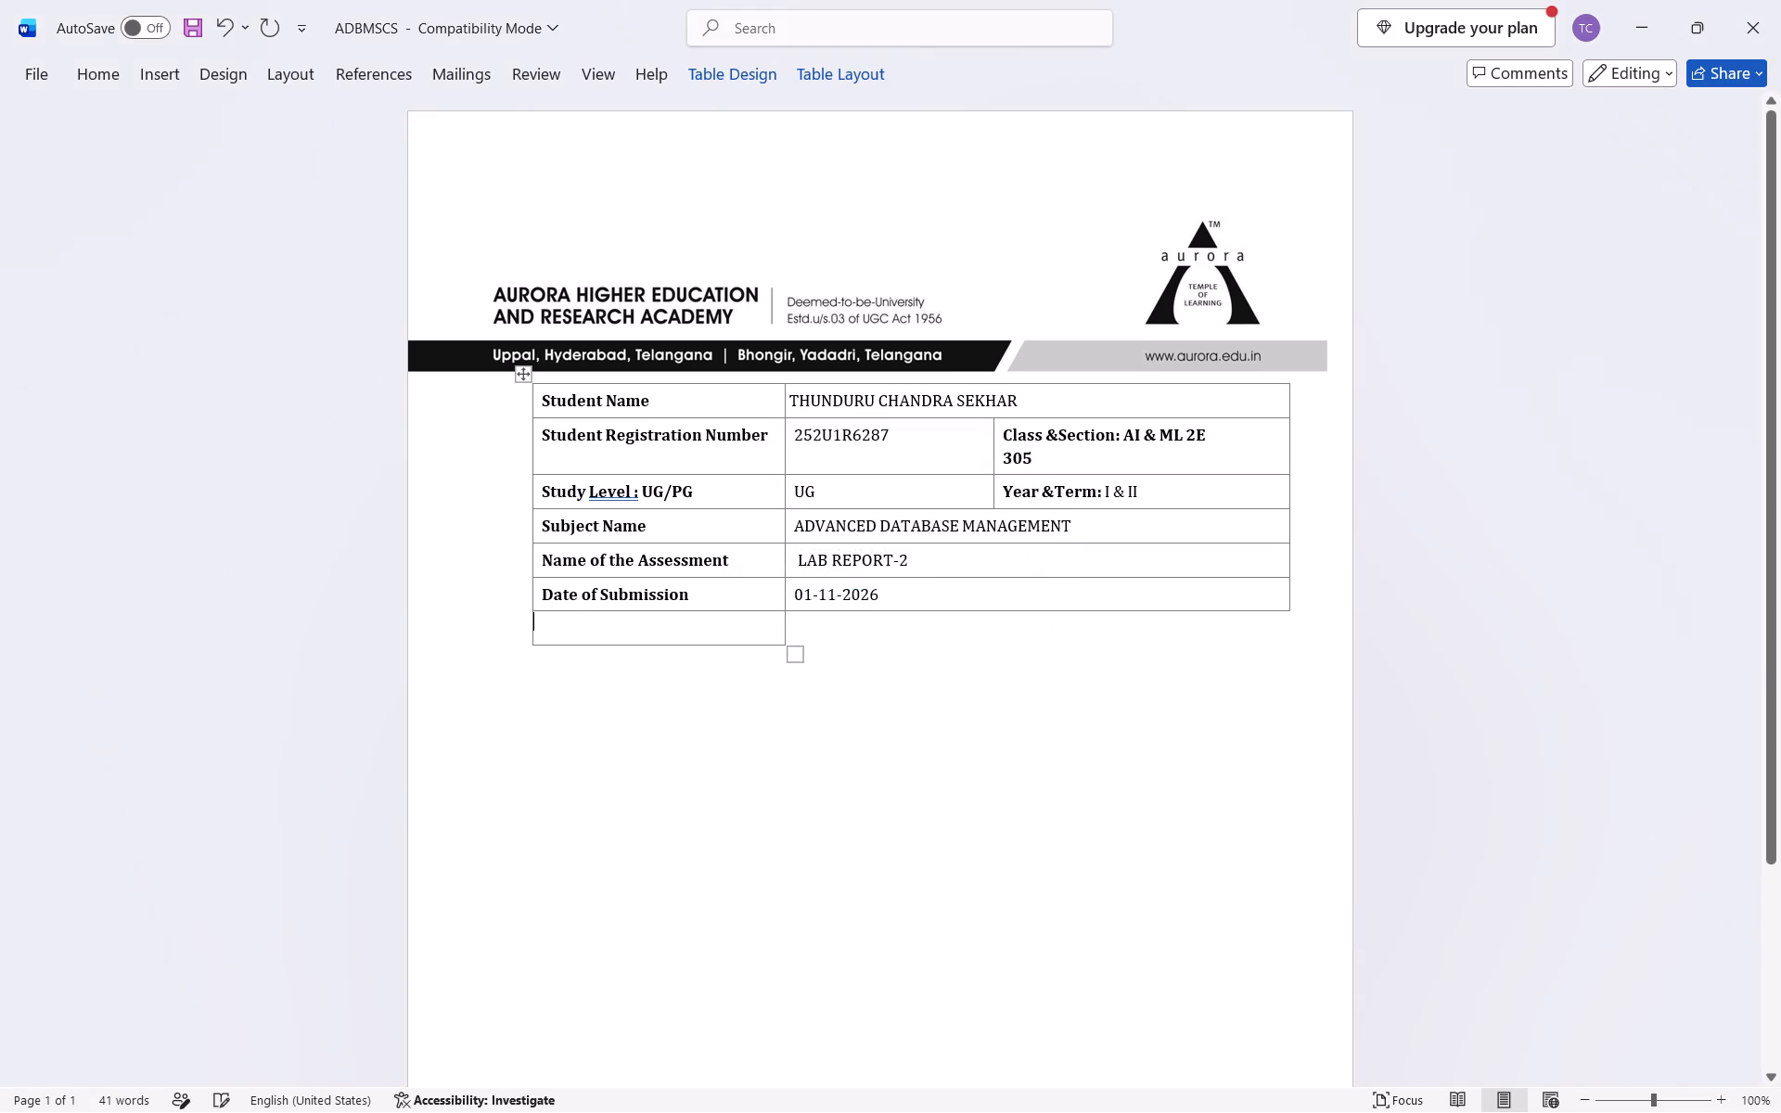
triple_click(683, 637)
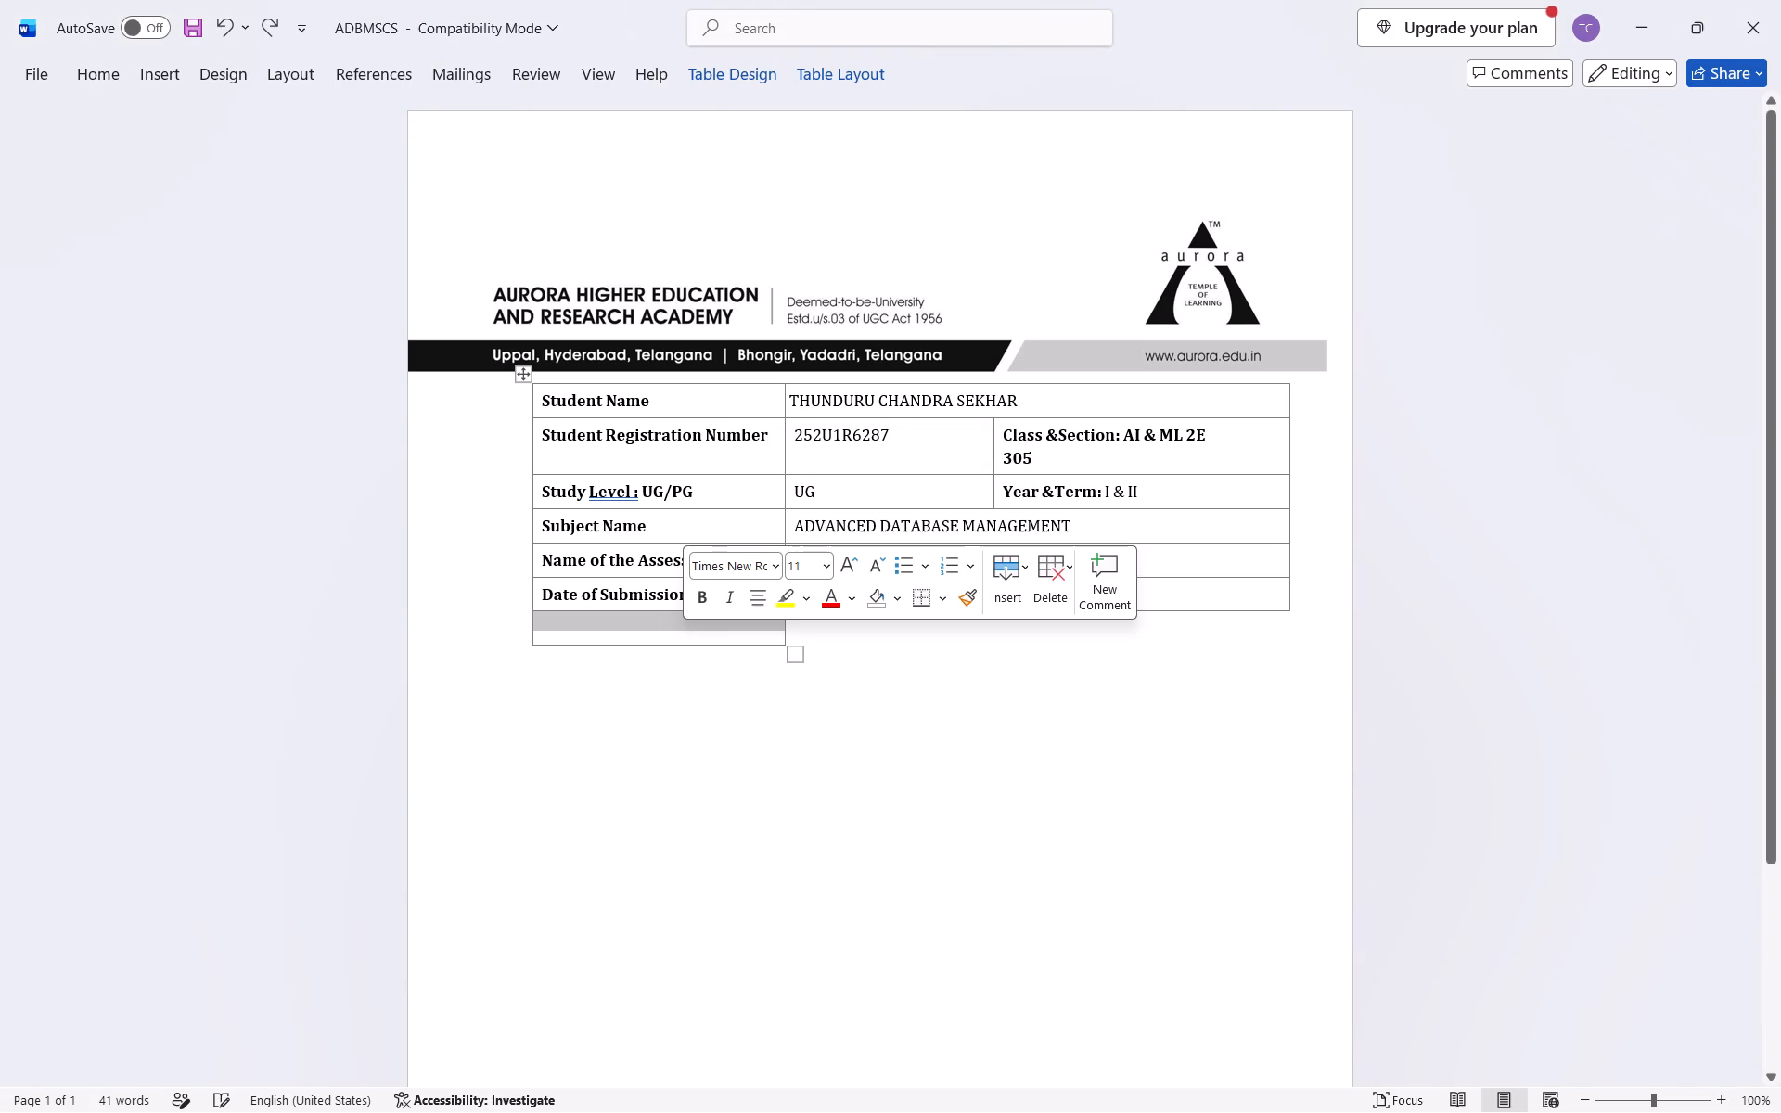
key(BackSpace)
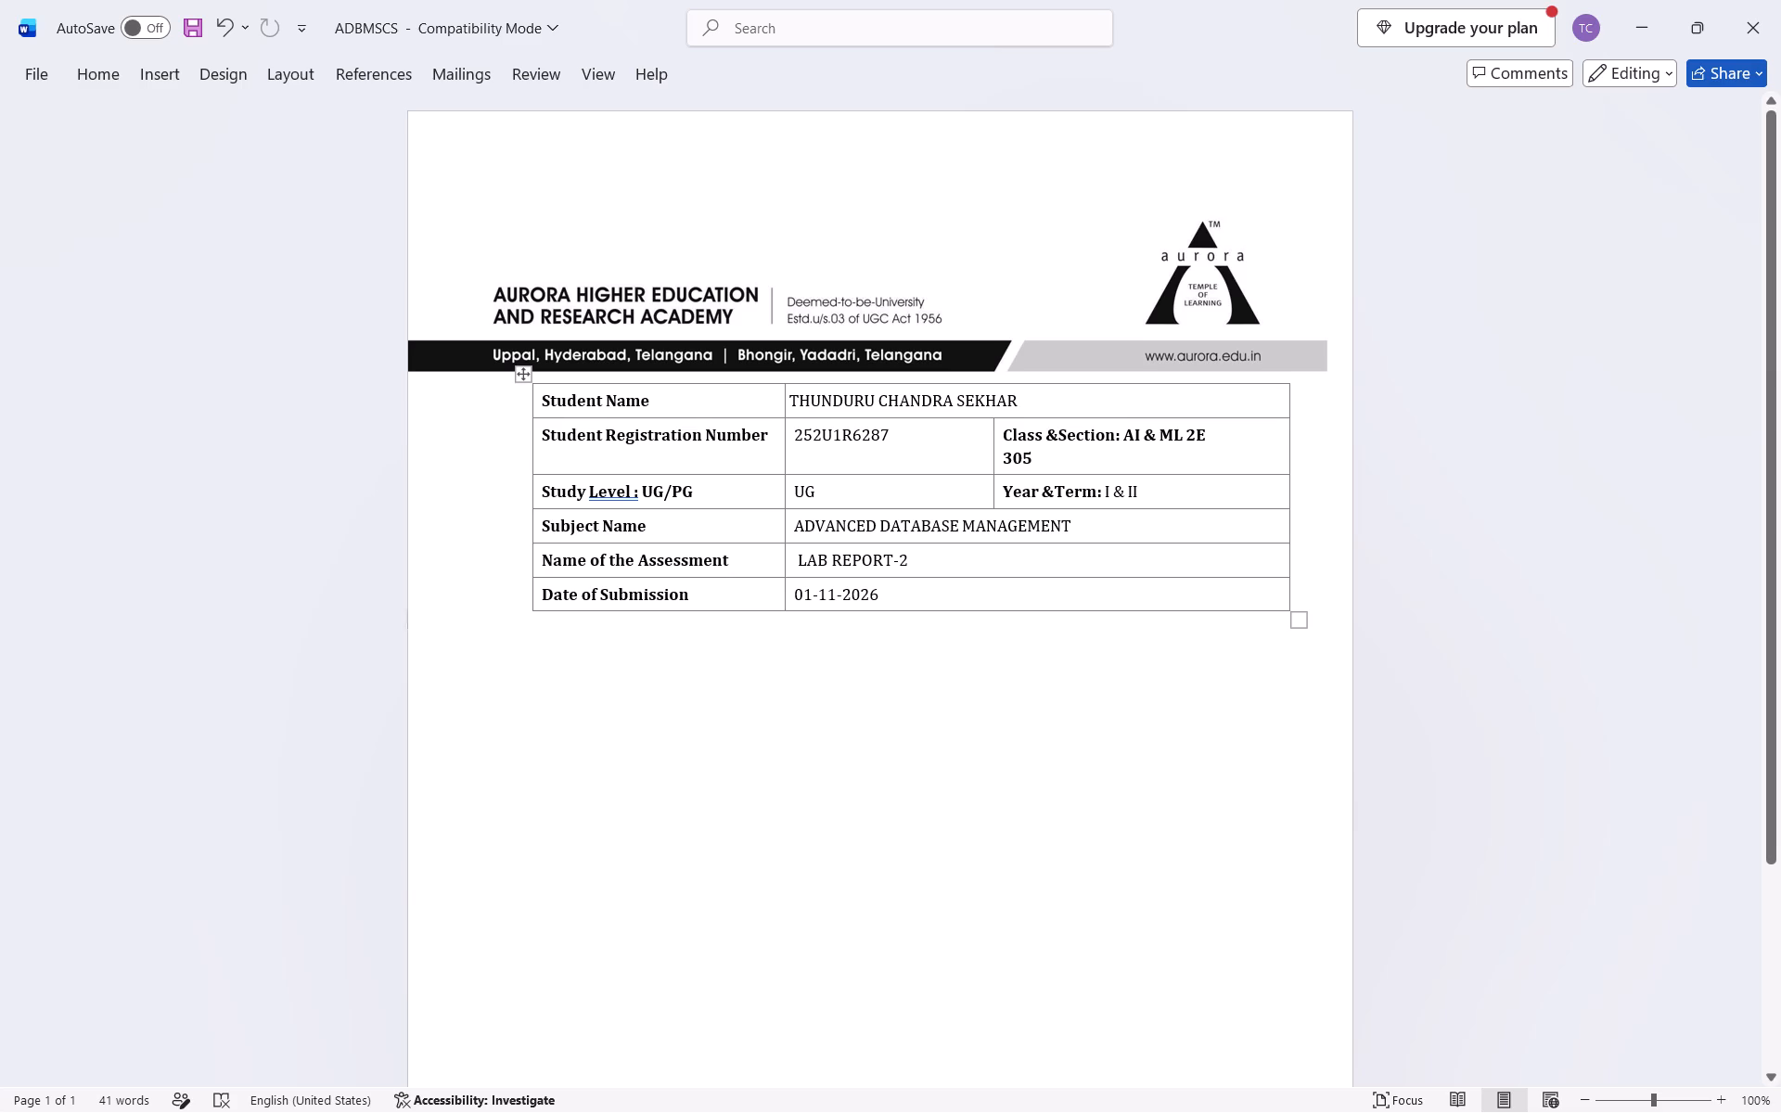
Add a blank line between the letterhead and the details table, and shift the table left to line up with the letterhead text.
click(1337, 361)
key(Return)
key(Return)
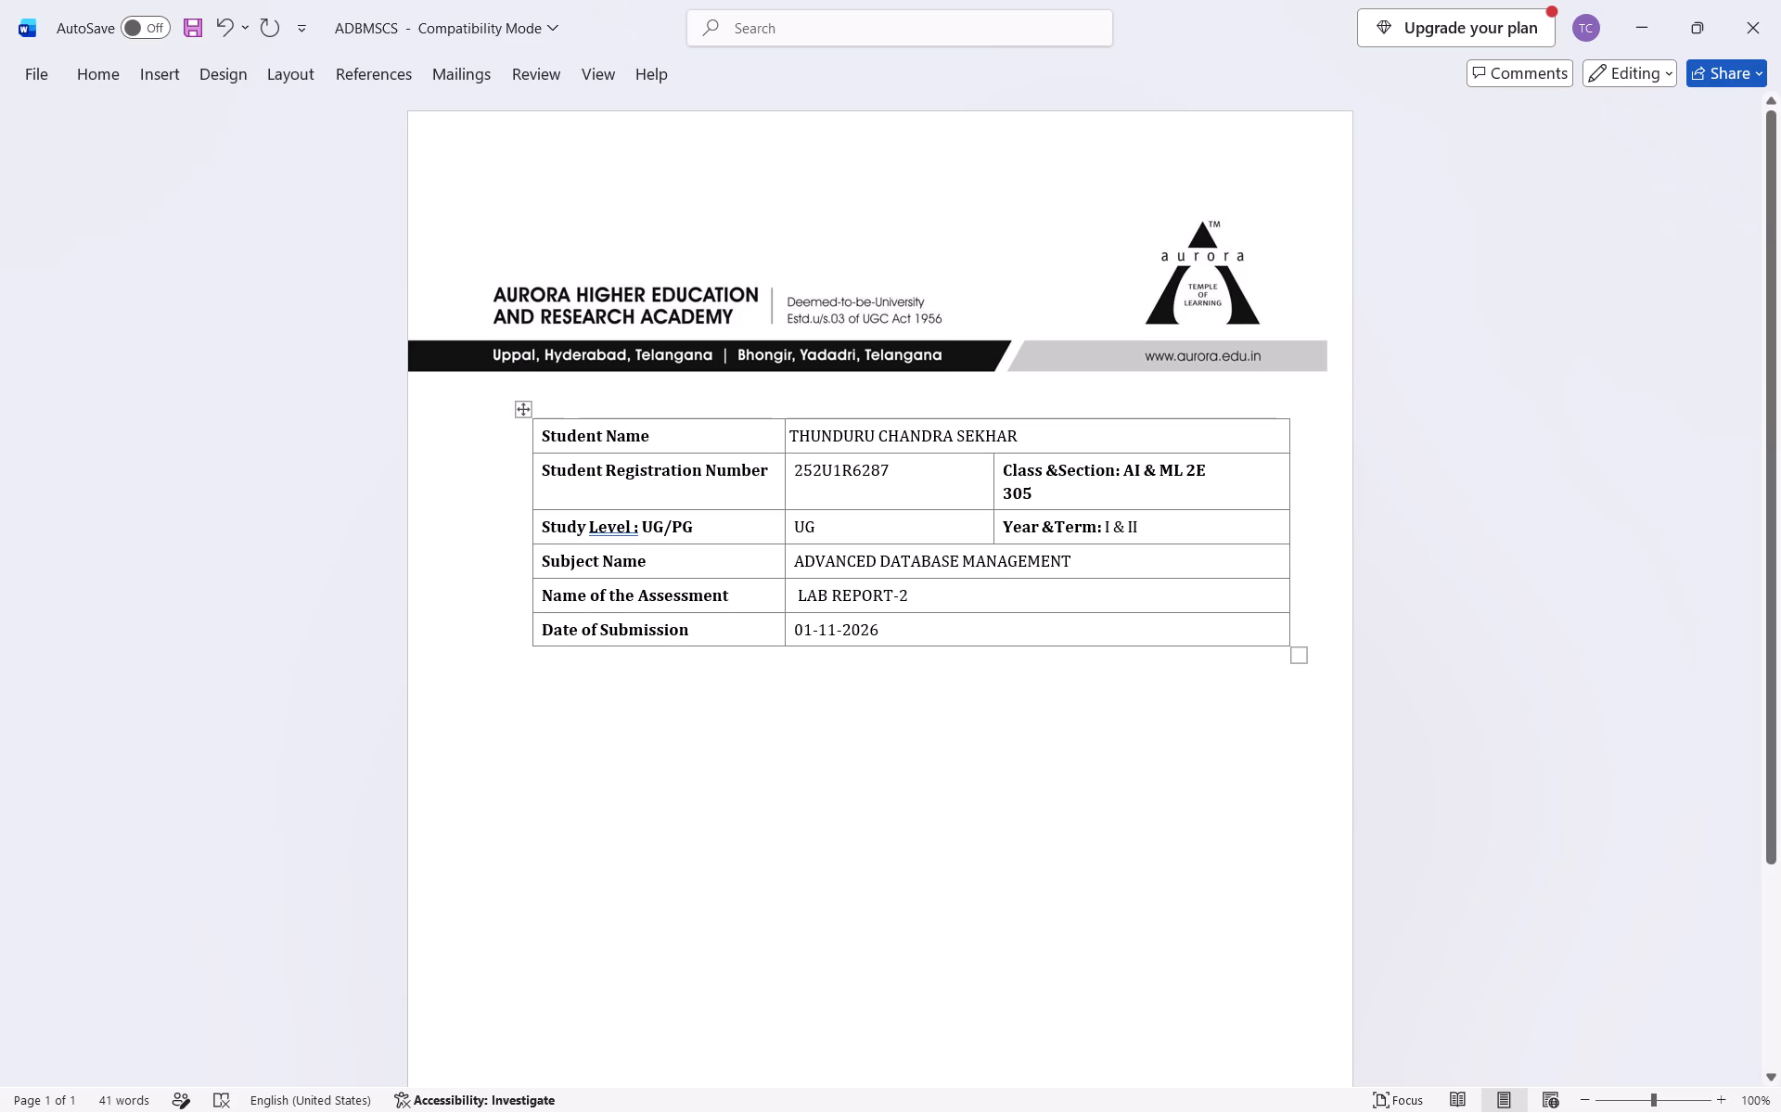
drag(502, 495, 468, 498)
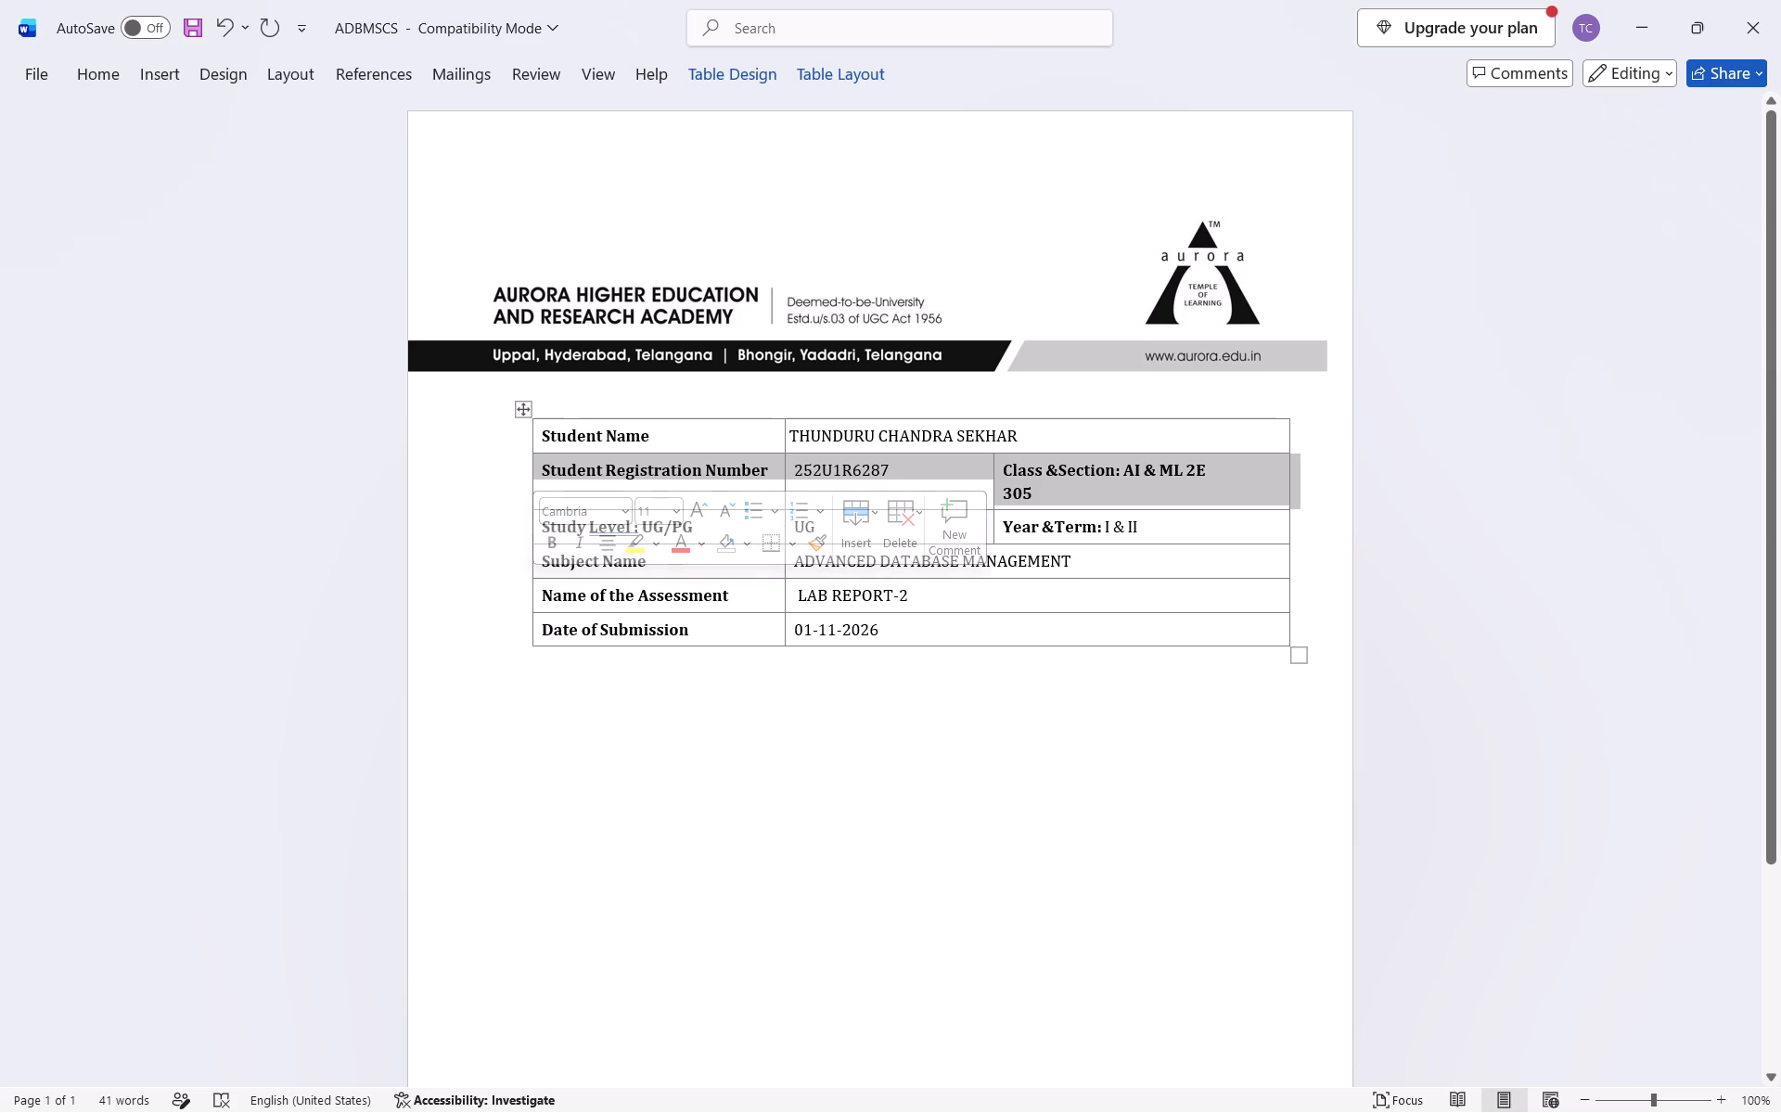
drag(519, 410, 480, 407)
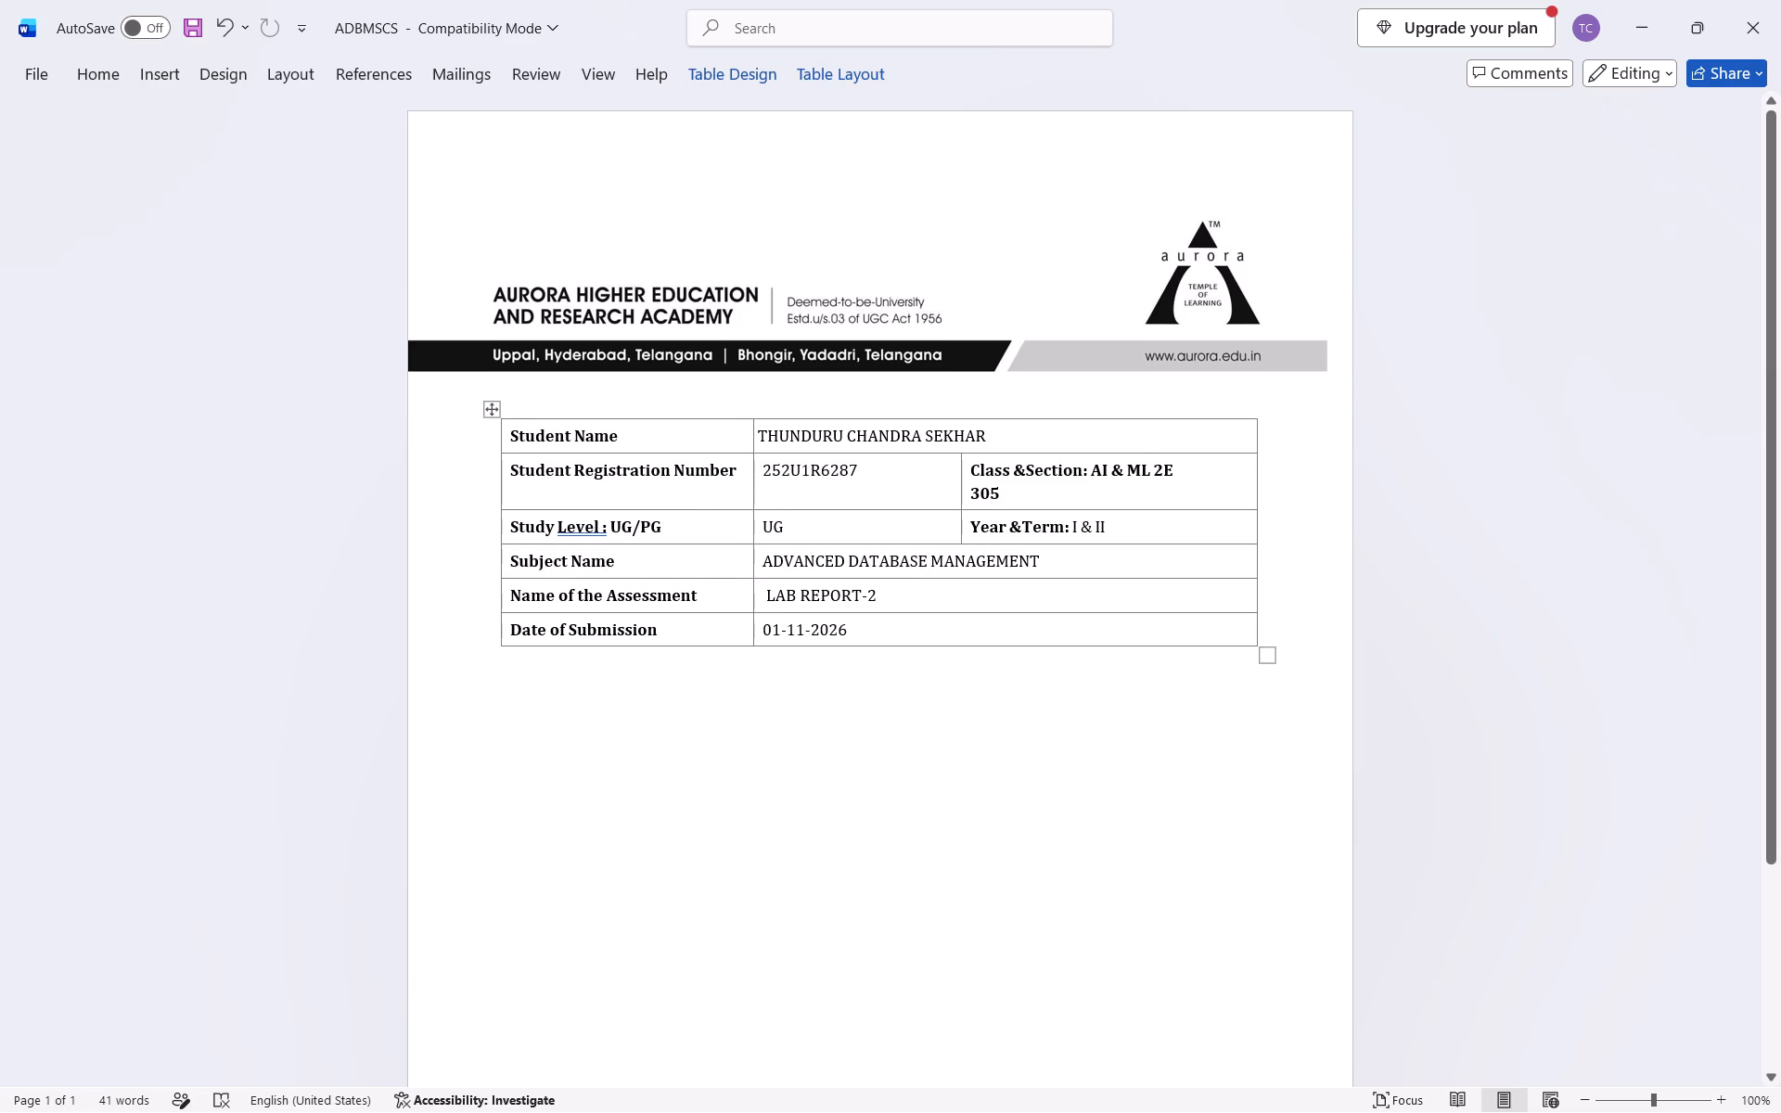
Switch to the NXT WAVE window showing the "Date after 100 Days from Today" question and reduce its zoom to 110%.
click(747, 800)
scroll(1043, 748, down, 4)
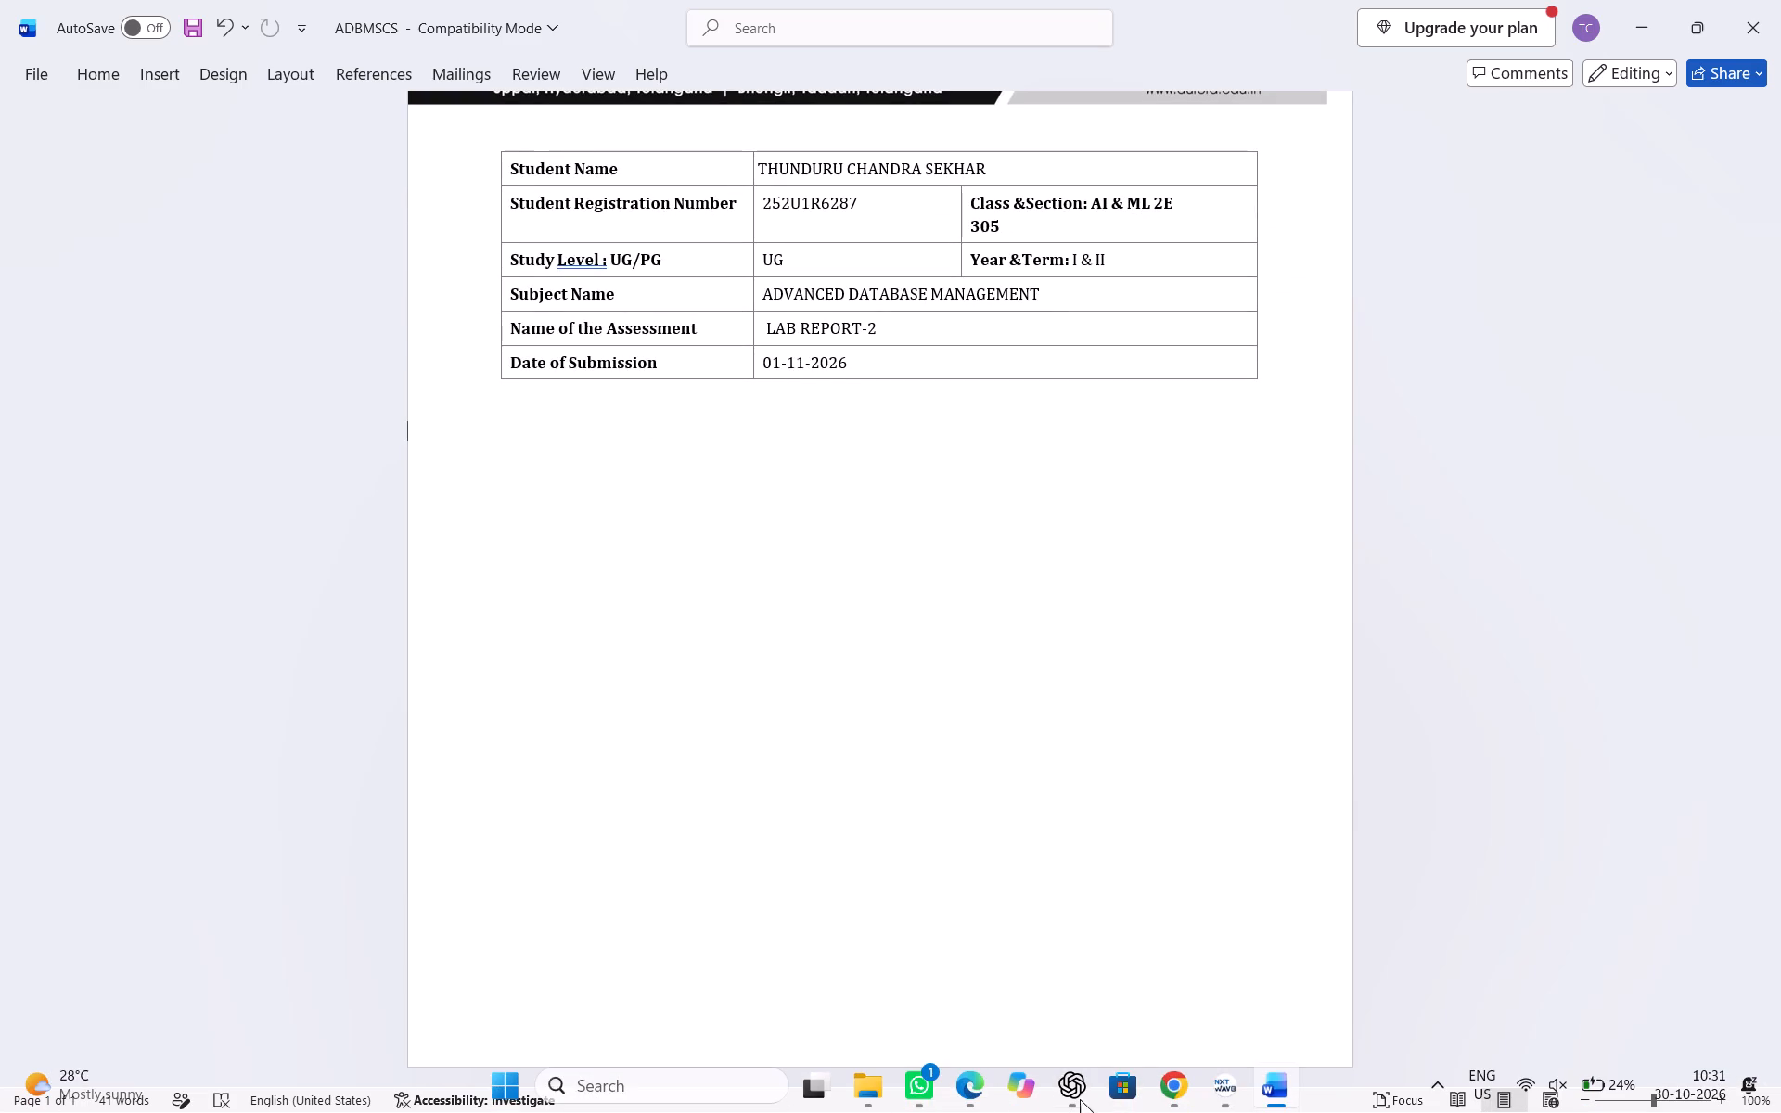
click(1211, 1096)
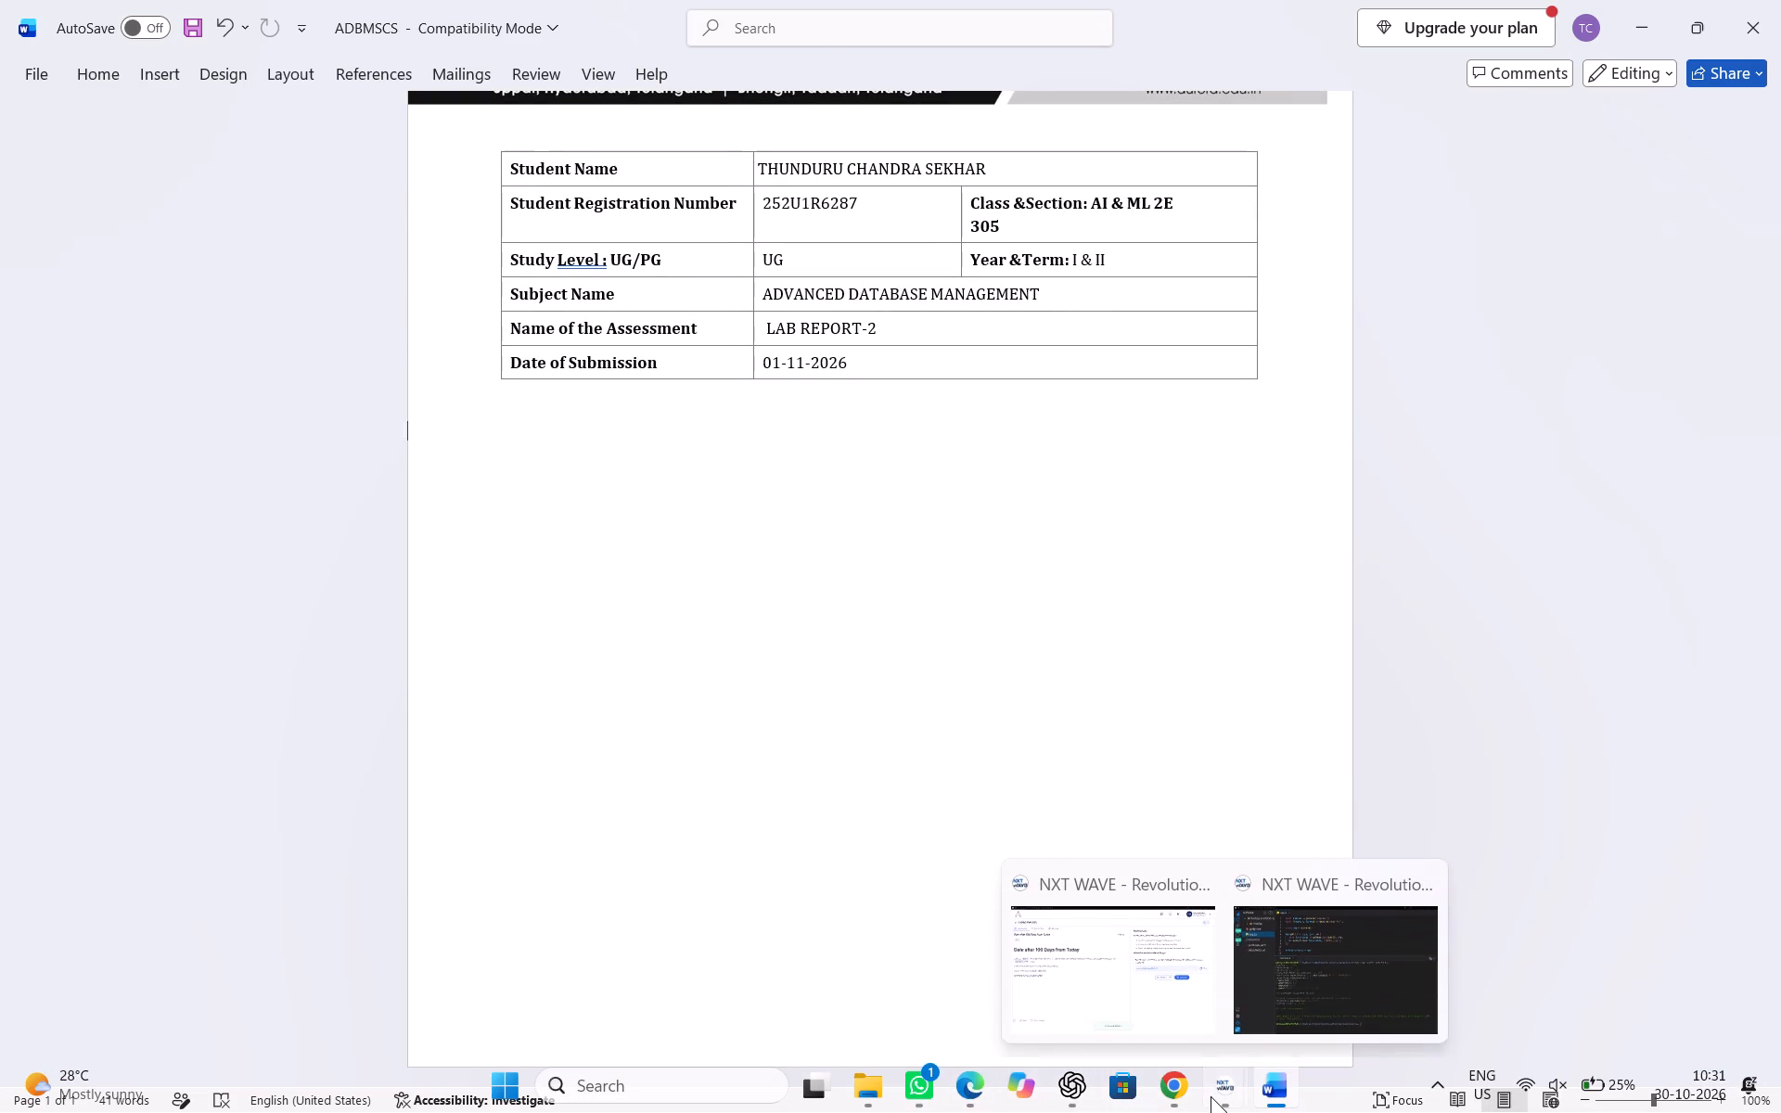
click(1112, 948)
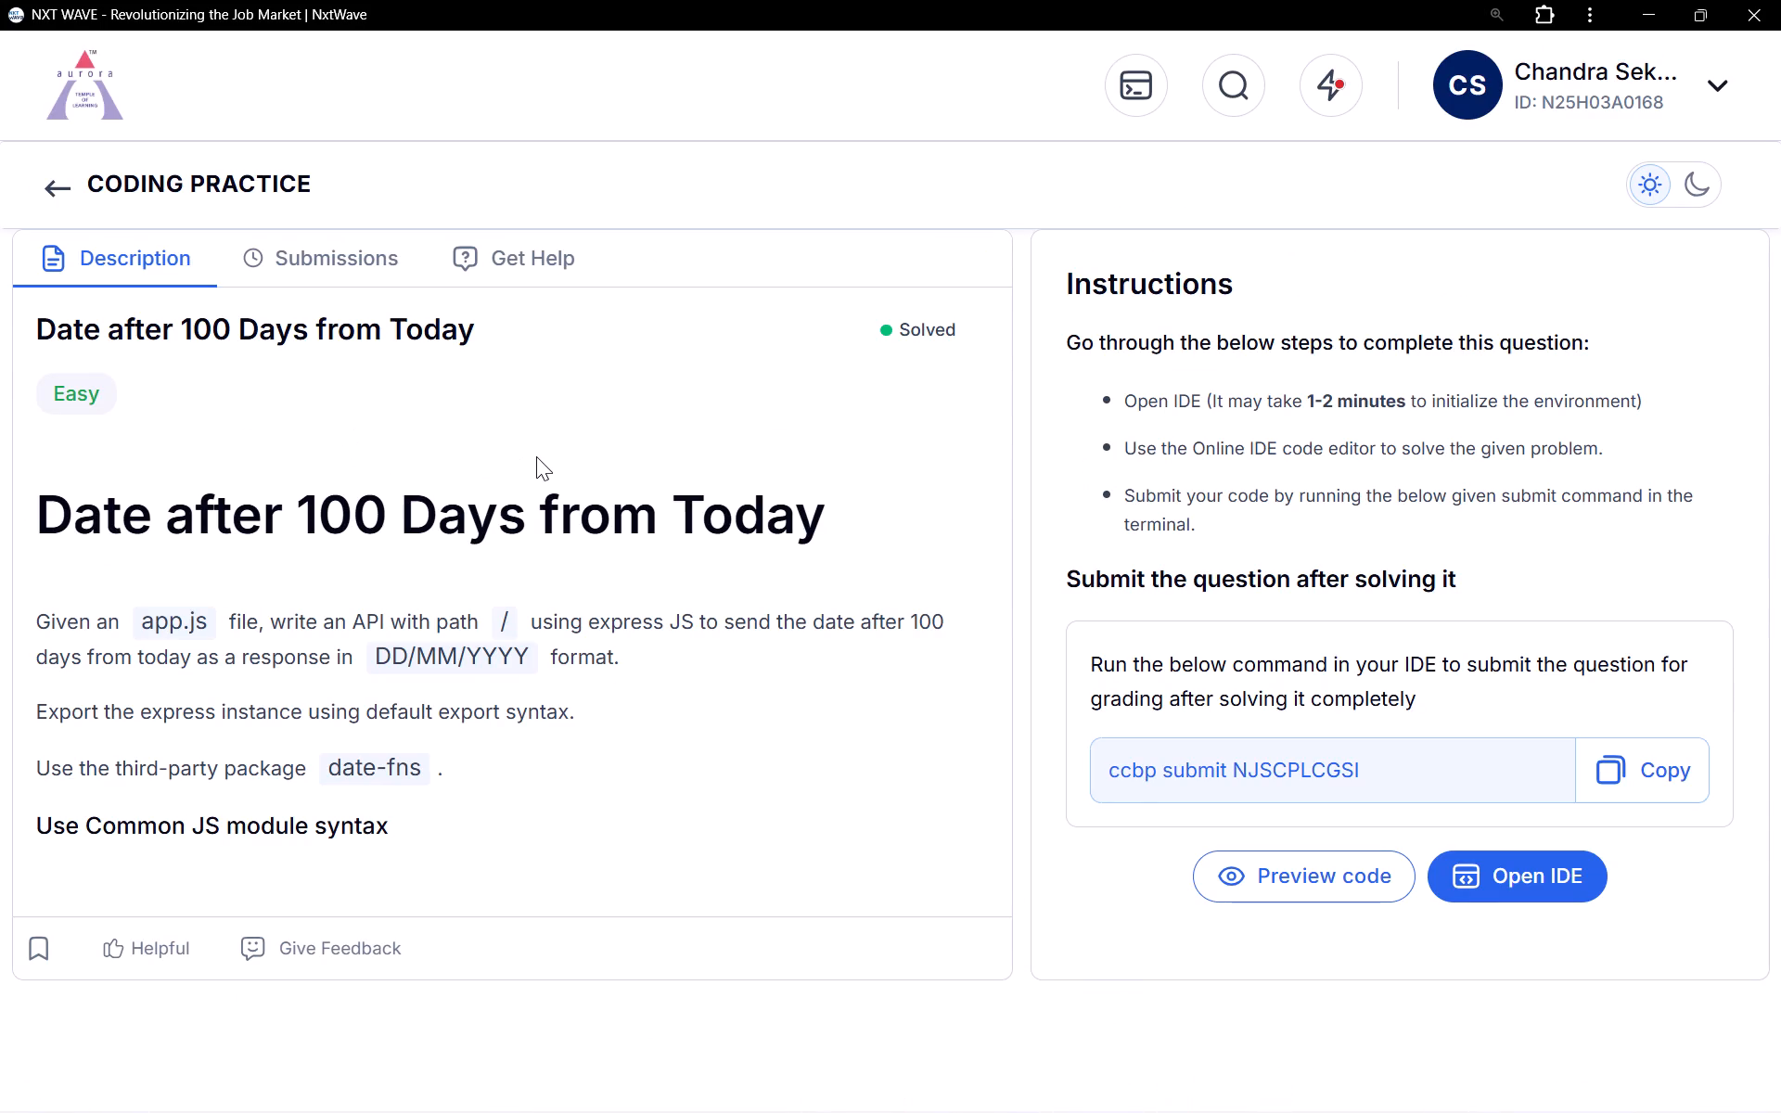
click(1588, 11)
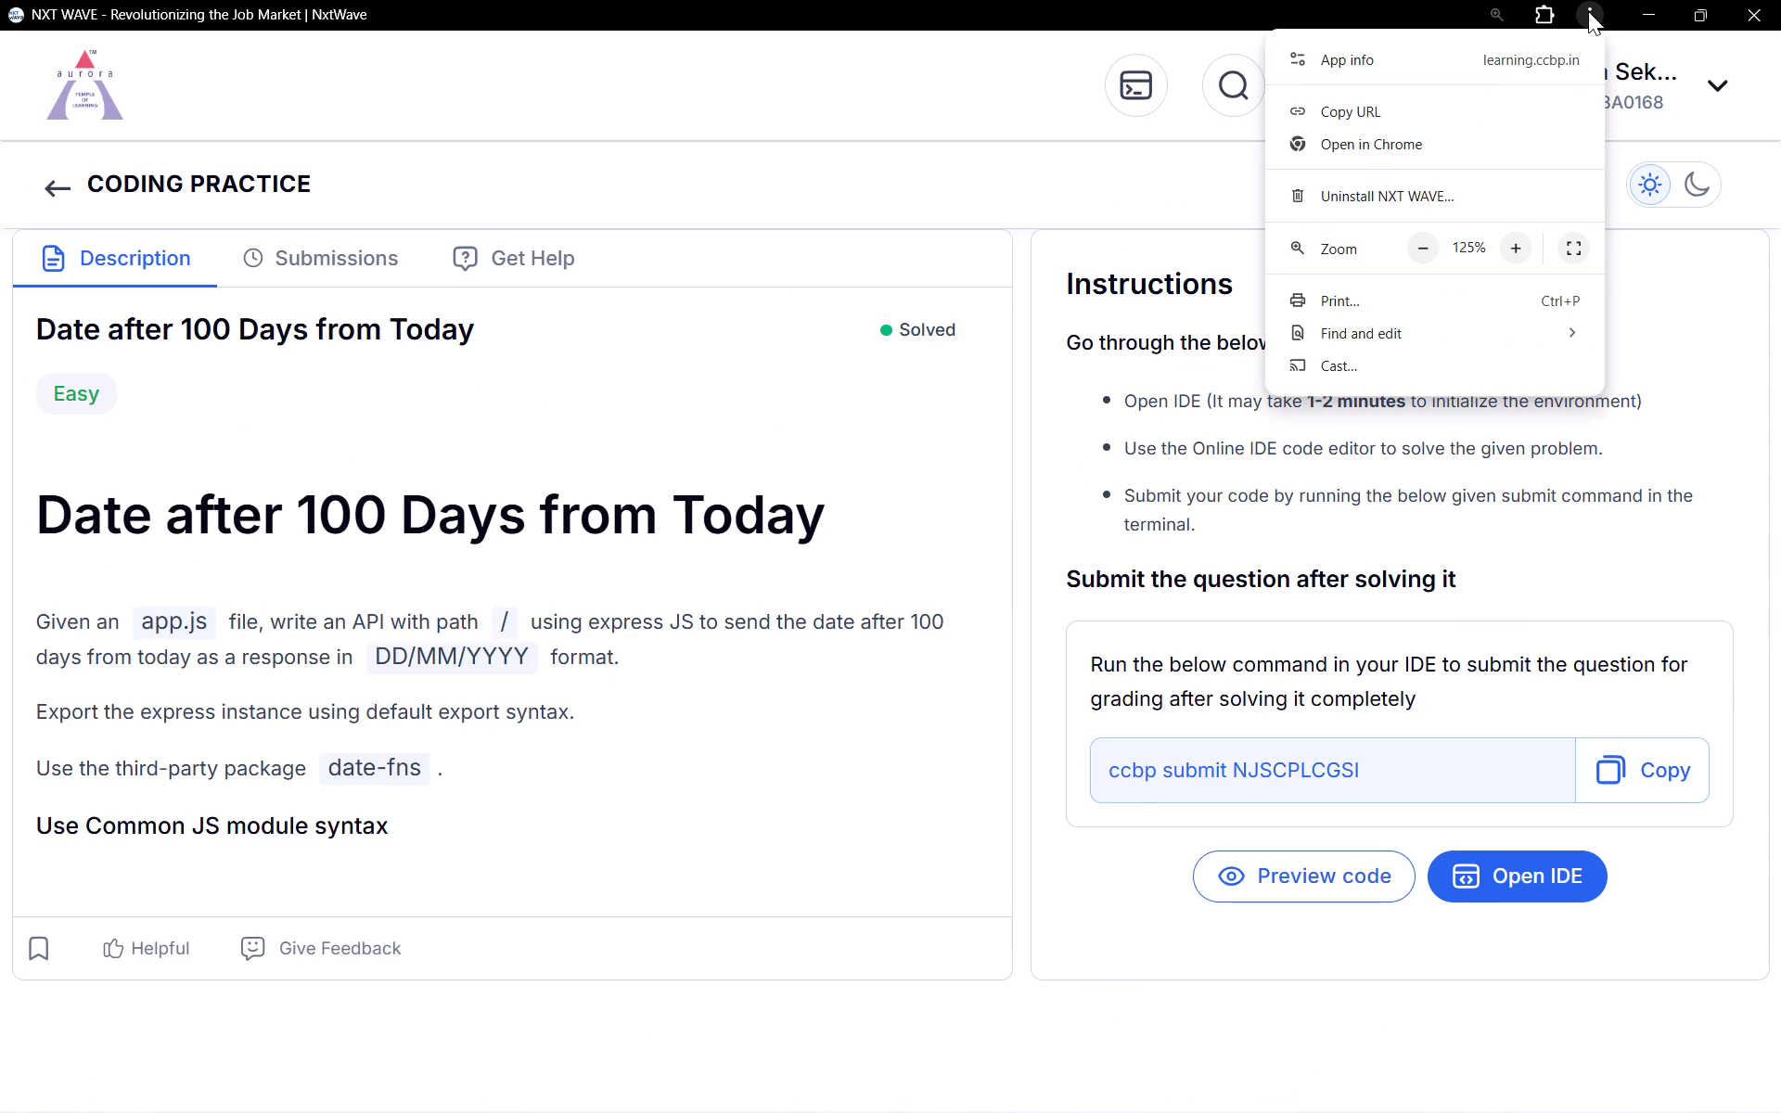
click(1420, 246)
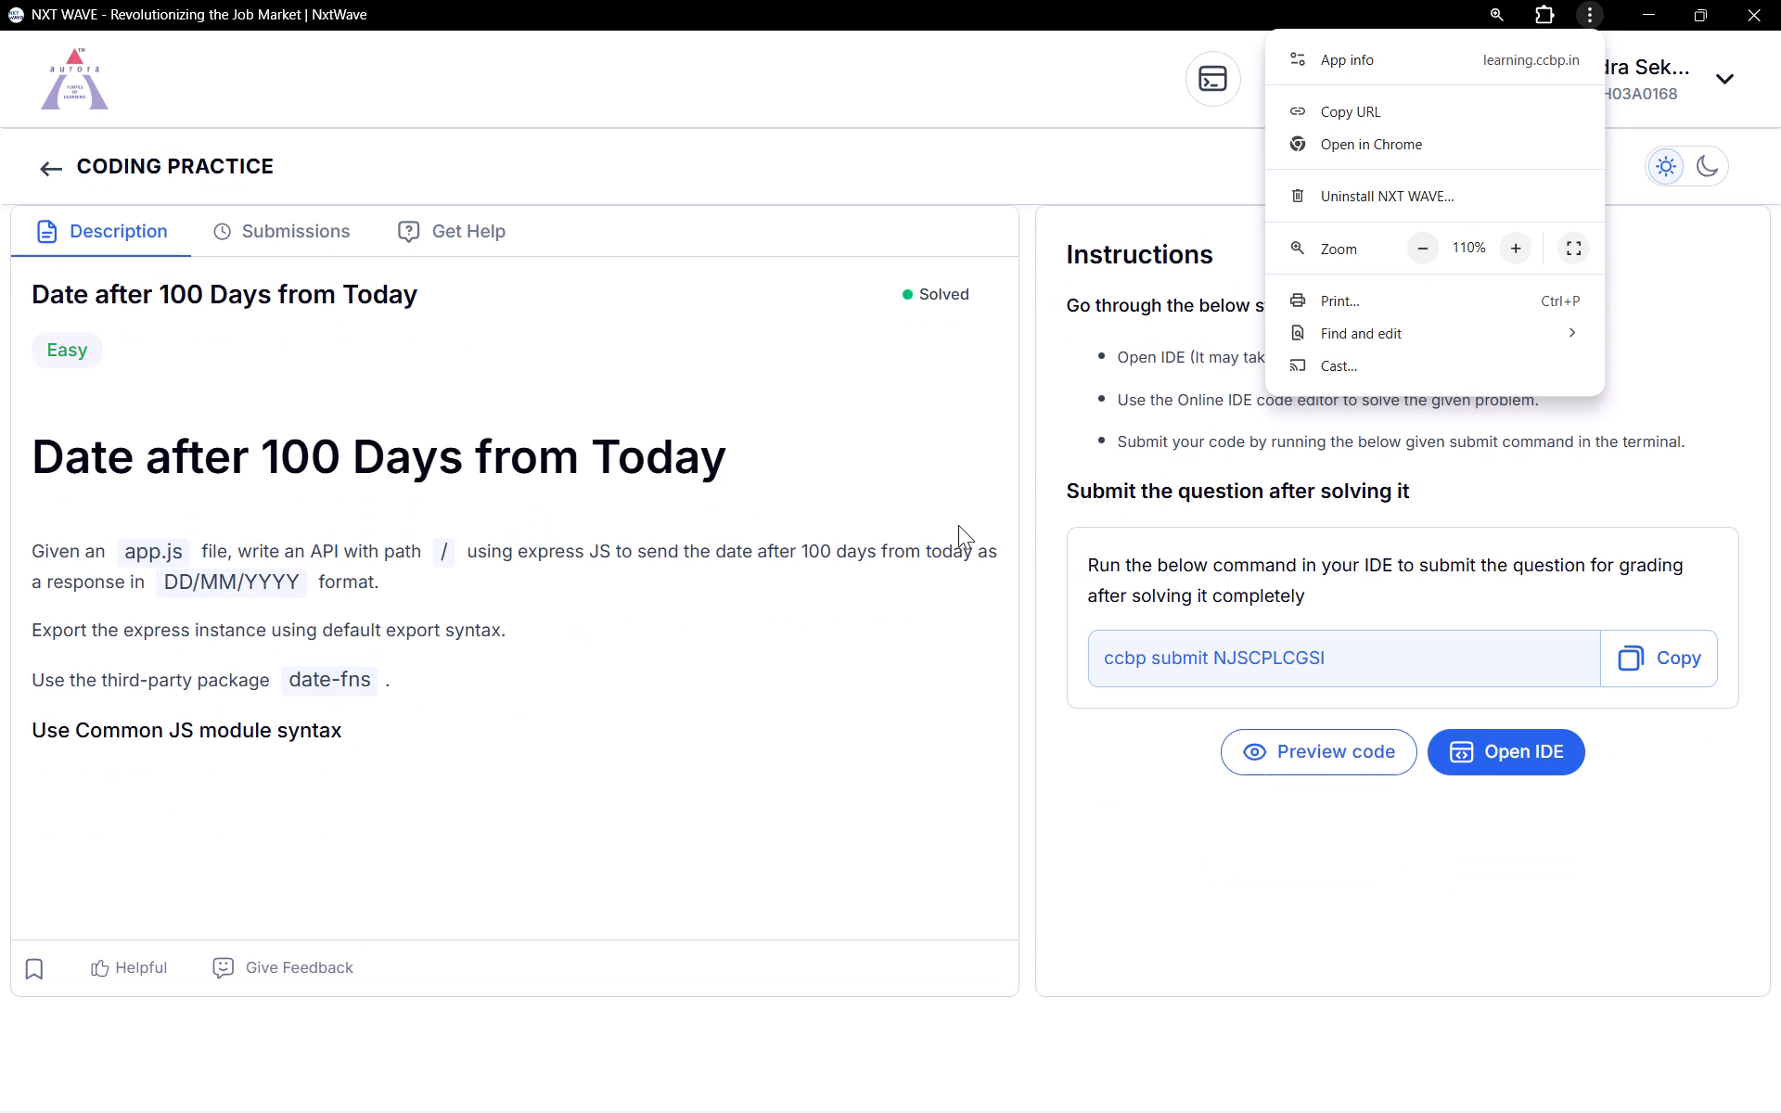
click(709, 707)
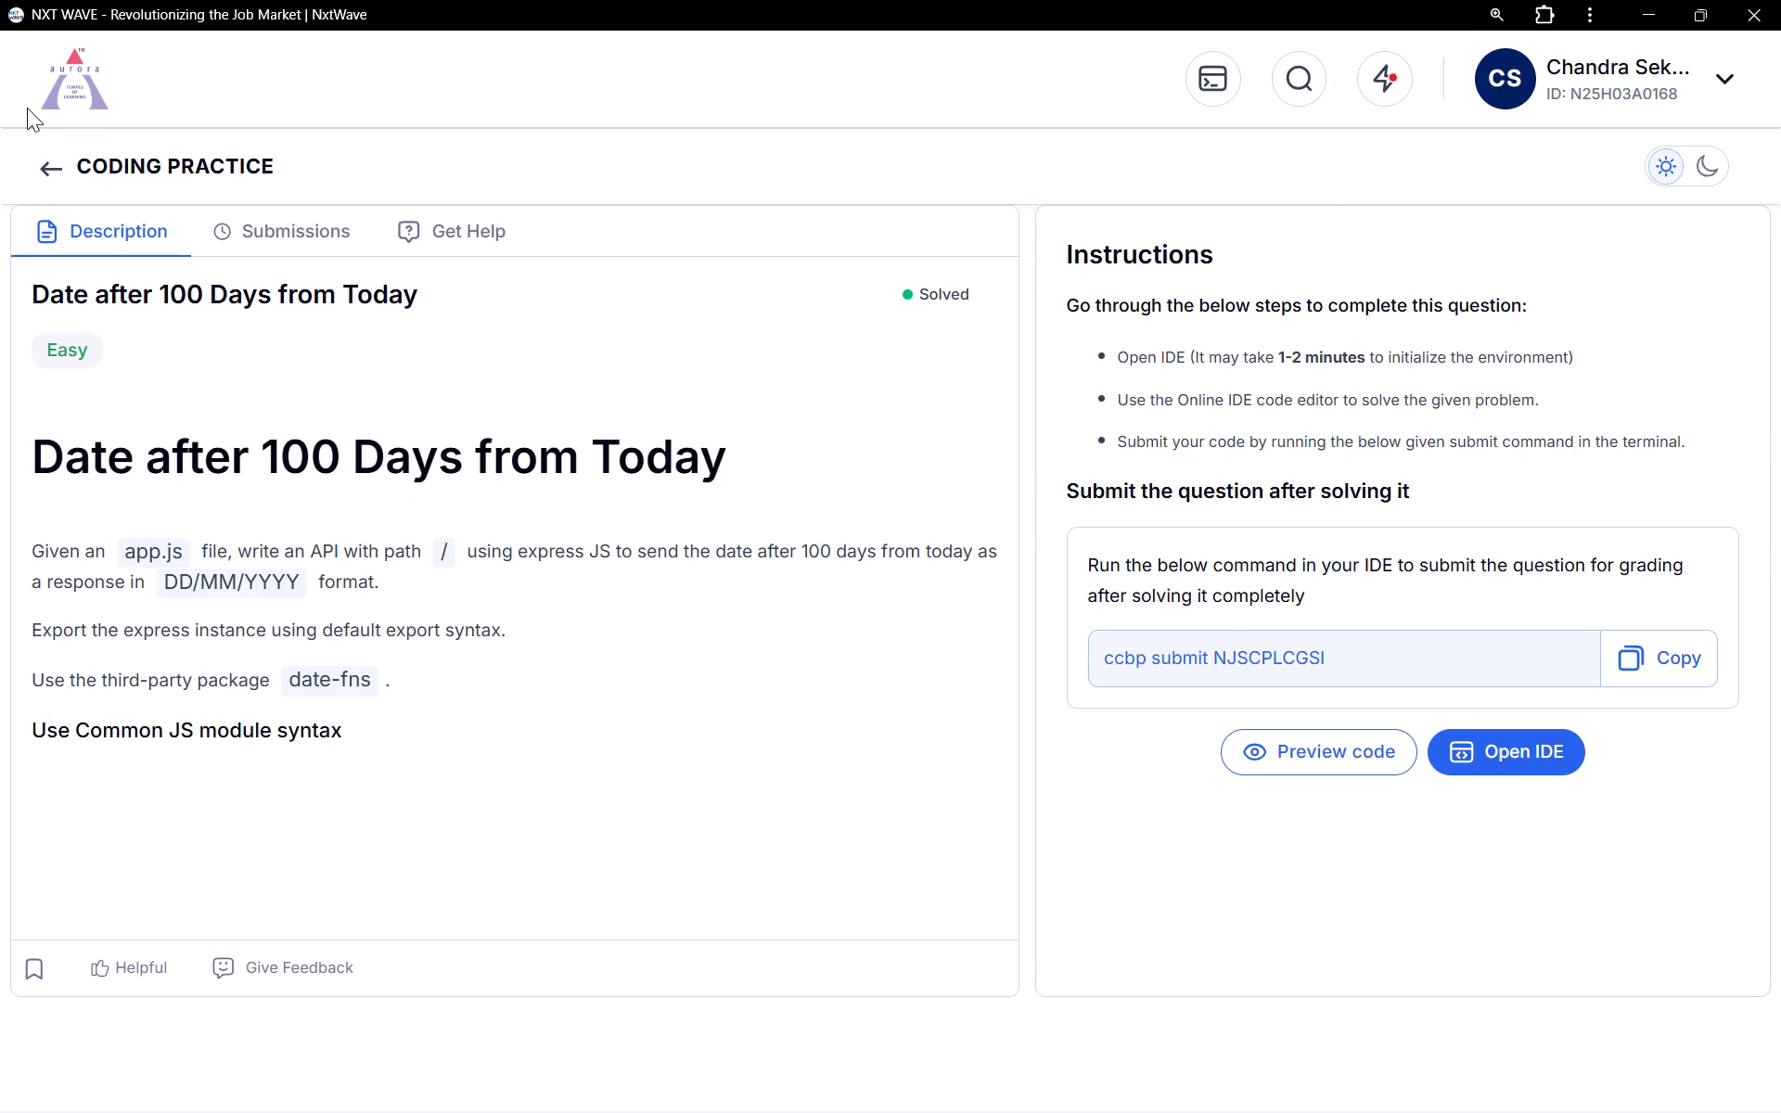
Capture a screenshot of the whole "Date after 100 Days from Today" question page with Snipping Tool.
key(shift+super+s)
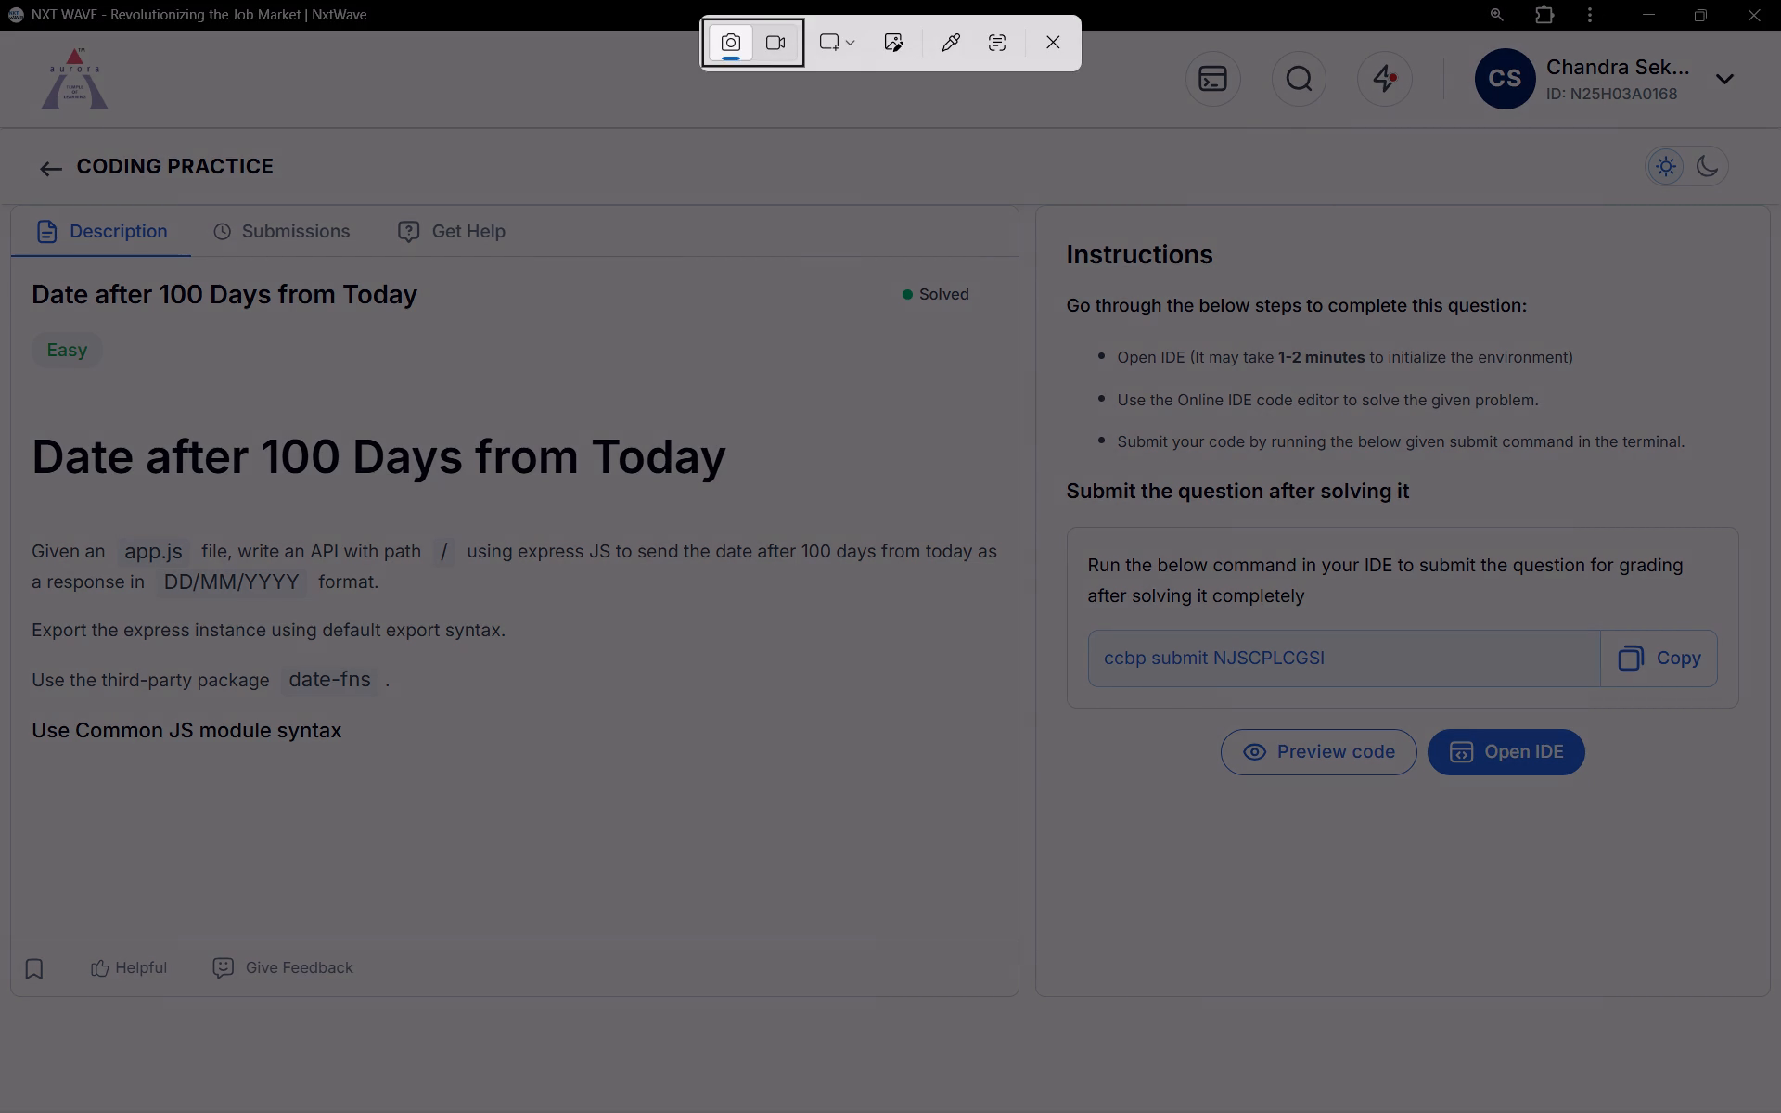
drag(0, 22, 1370, 1029)
scroll(75, 106, right, 1)
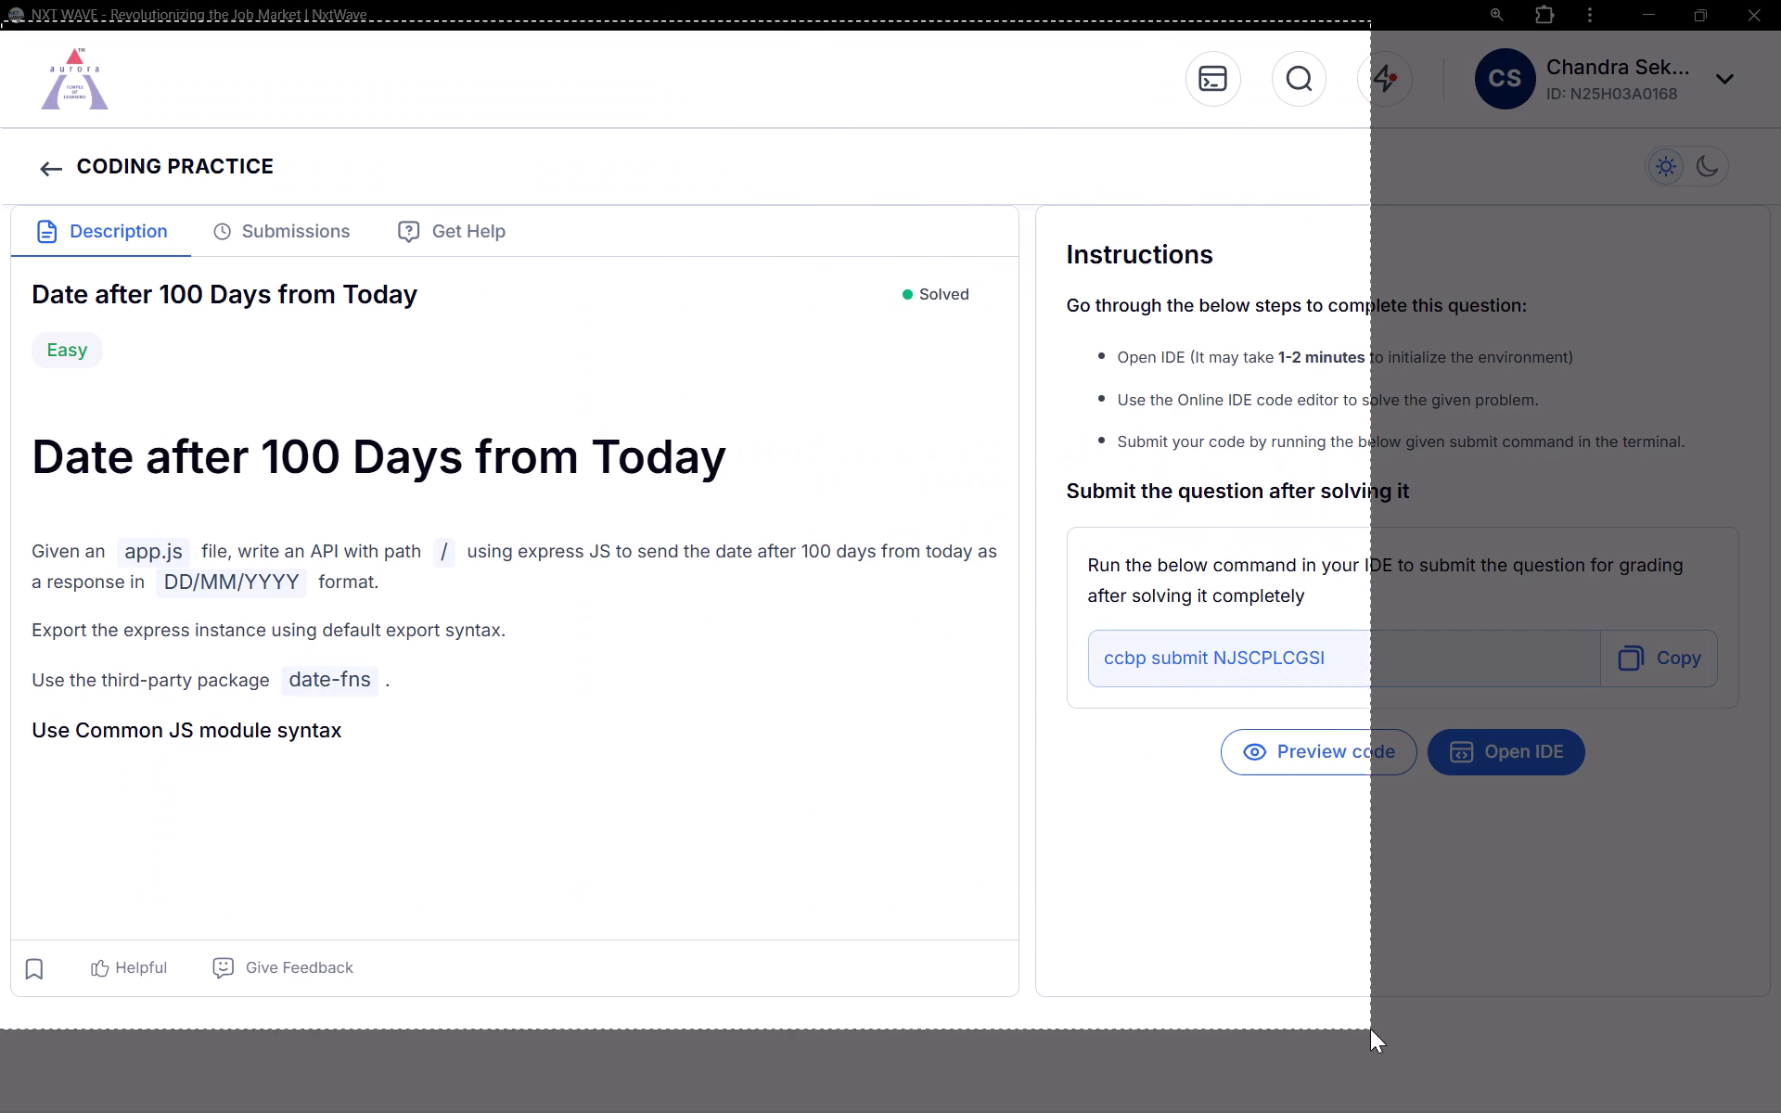
scroll(1370, 1029, right, 2)
drag(1370, 1029, 1780, 1112)
scroll(1780, 1112, right, 1)
drag(1780, 1112, 1780, 1108)
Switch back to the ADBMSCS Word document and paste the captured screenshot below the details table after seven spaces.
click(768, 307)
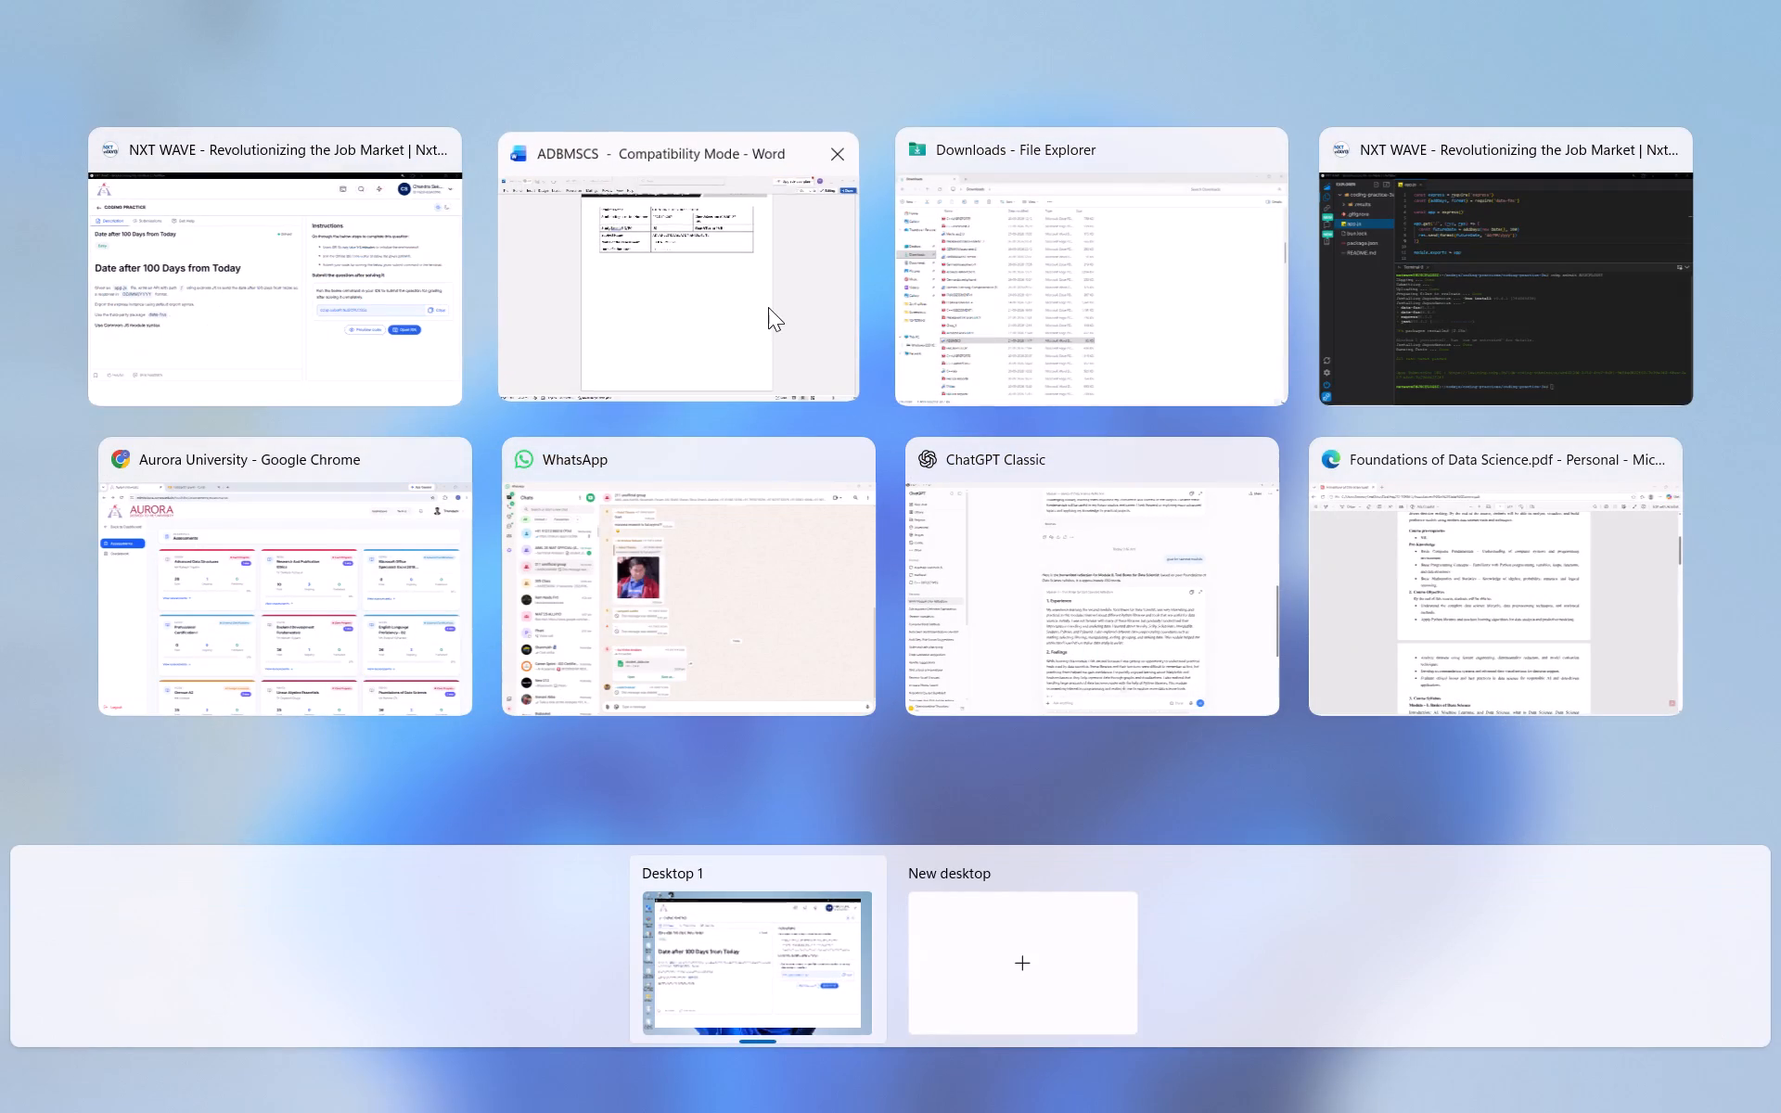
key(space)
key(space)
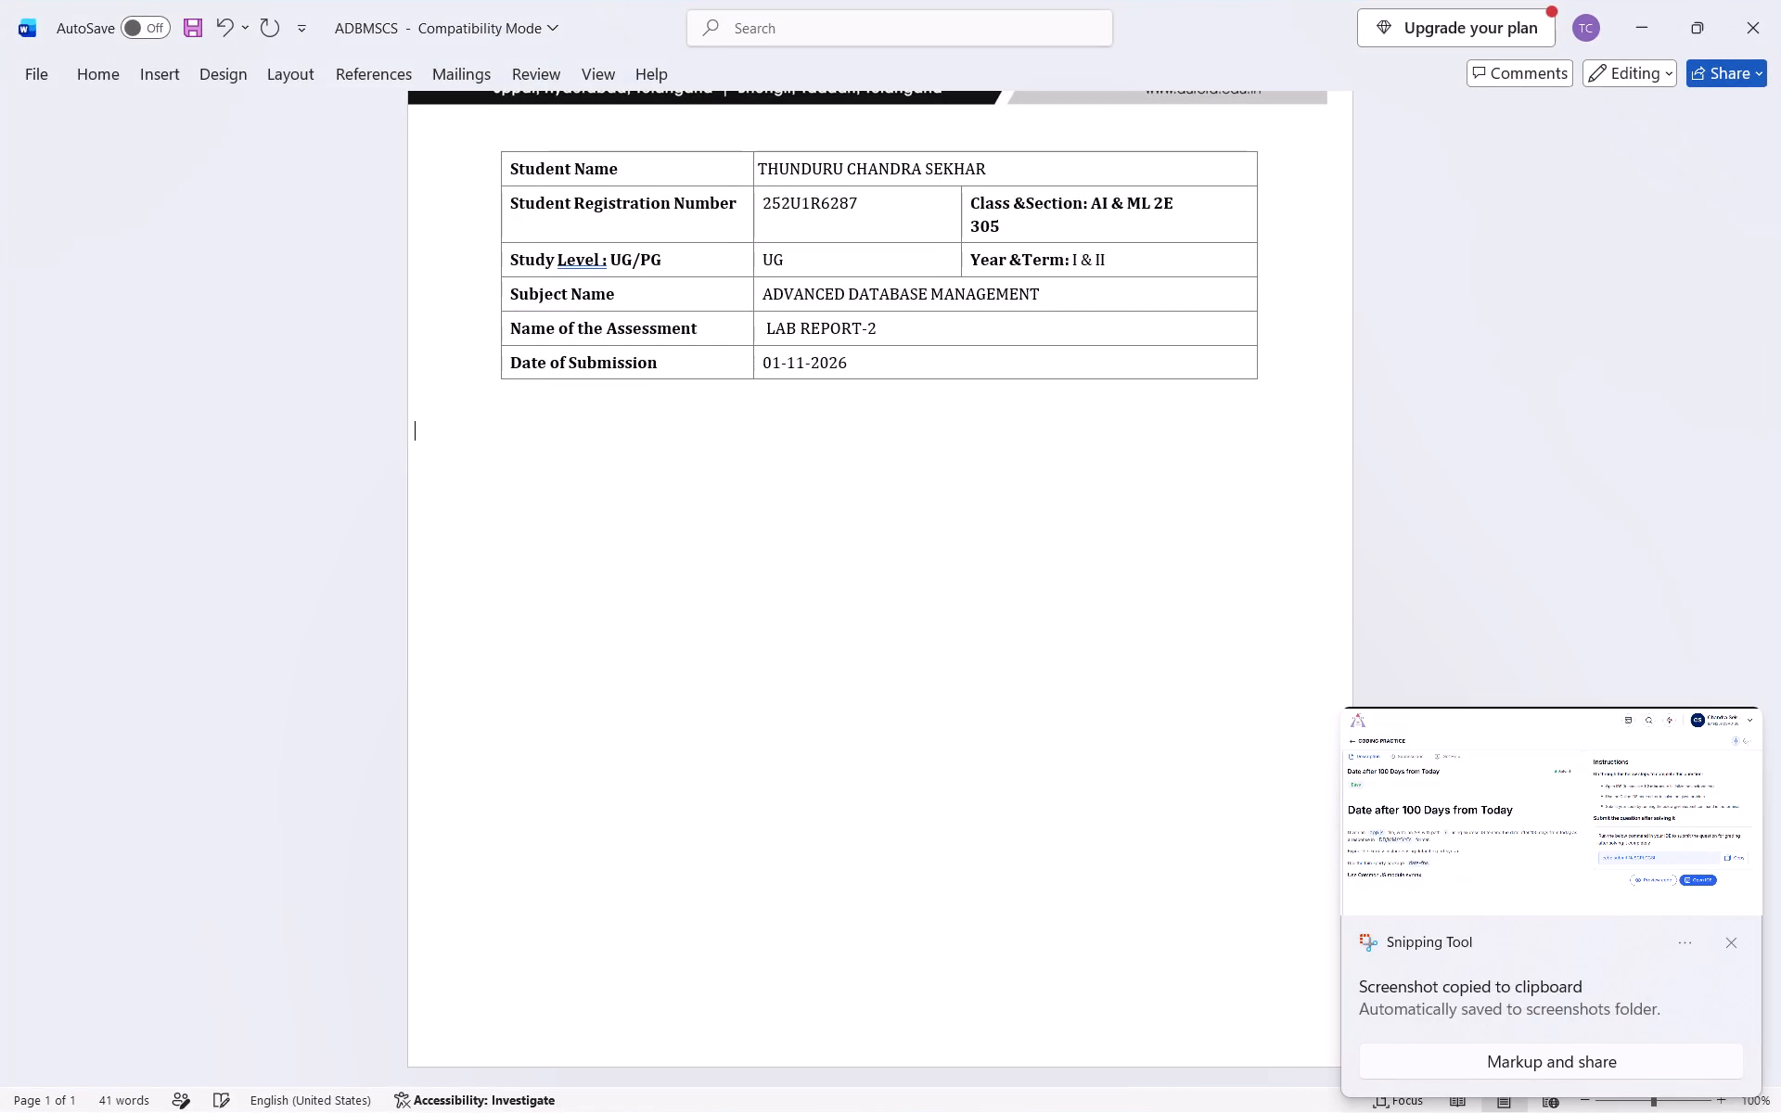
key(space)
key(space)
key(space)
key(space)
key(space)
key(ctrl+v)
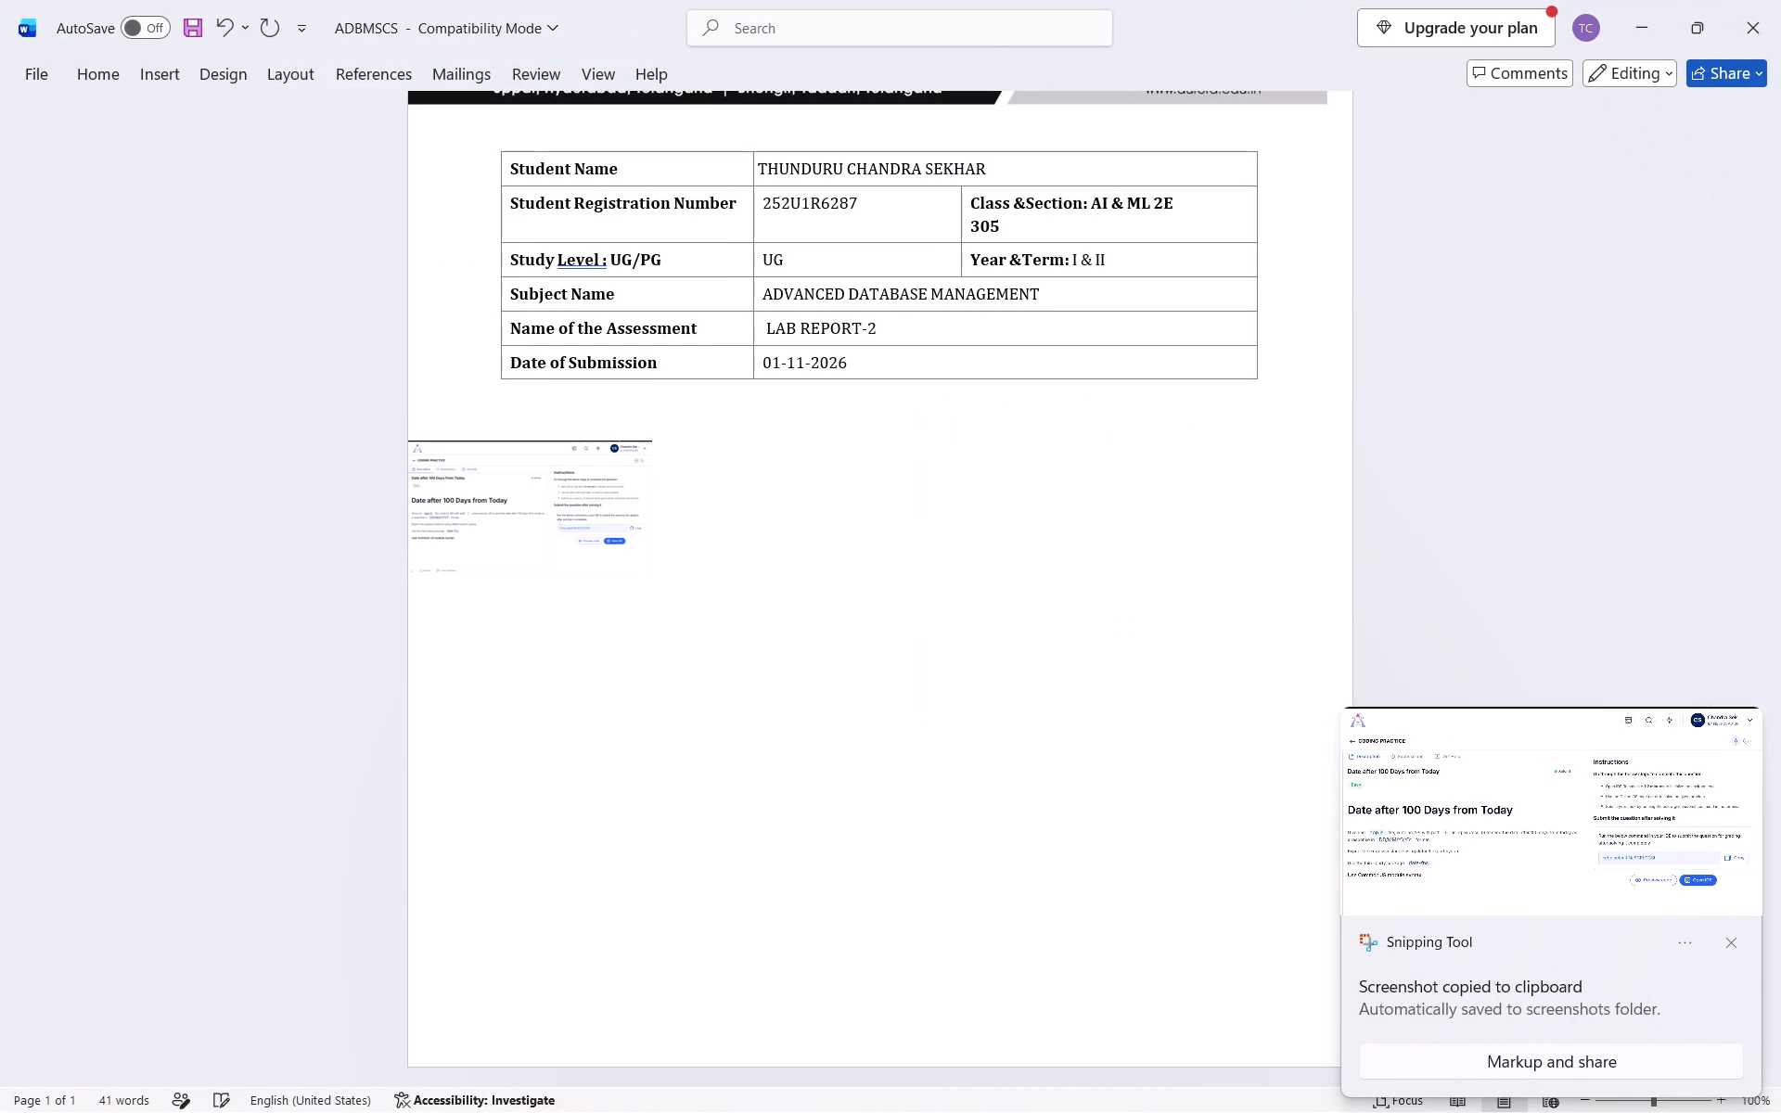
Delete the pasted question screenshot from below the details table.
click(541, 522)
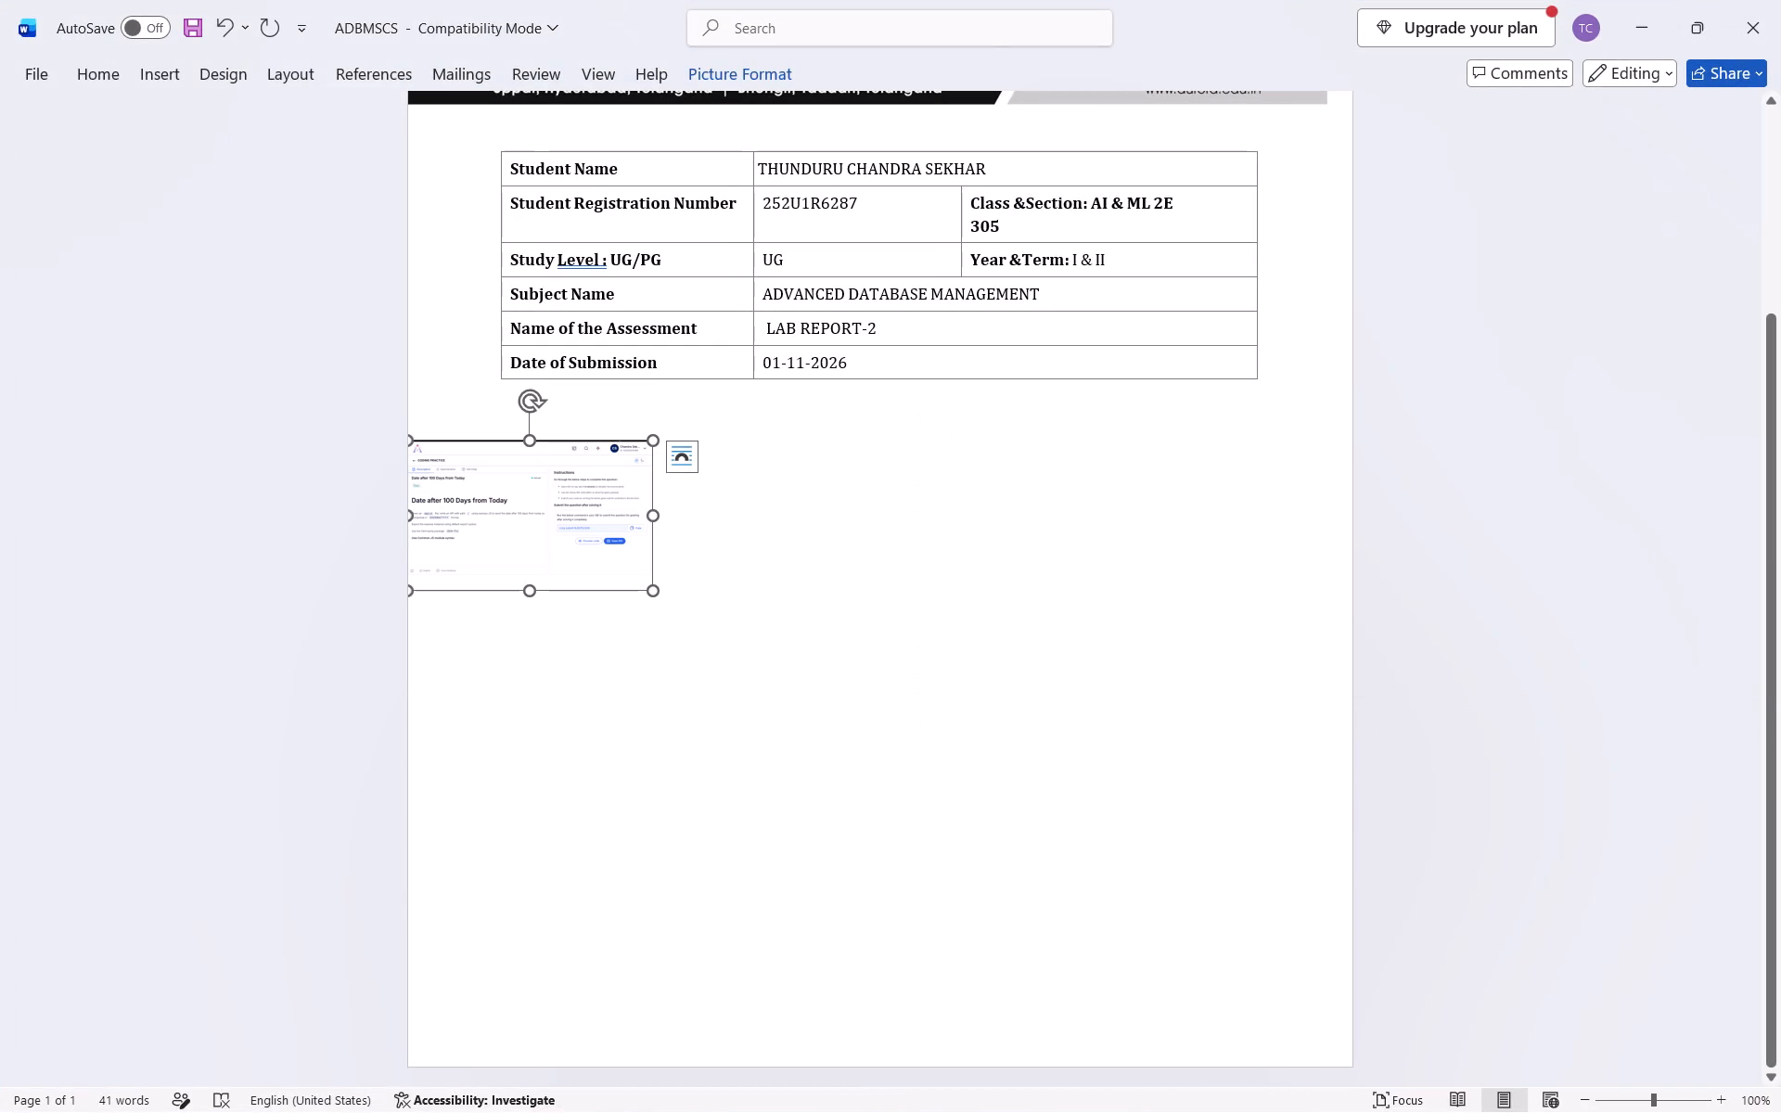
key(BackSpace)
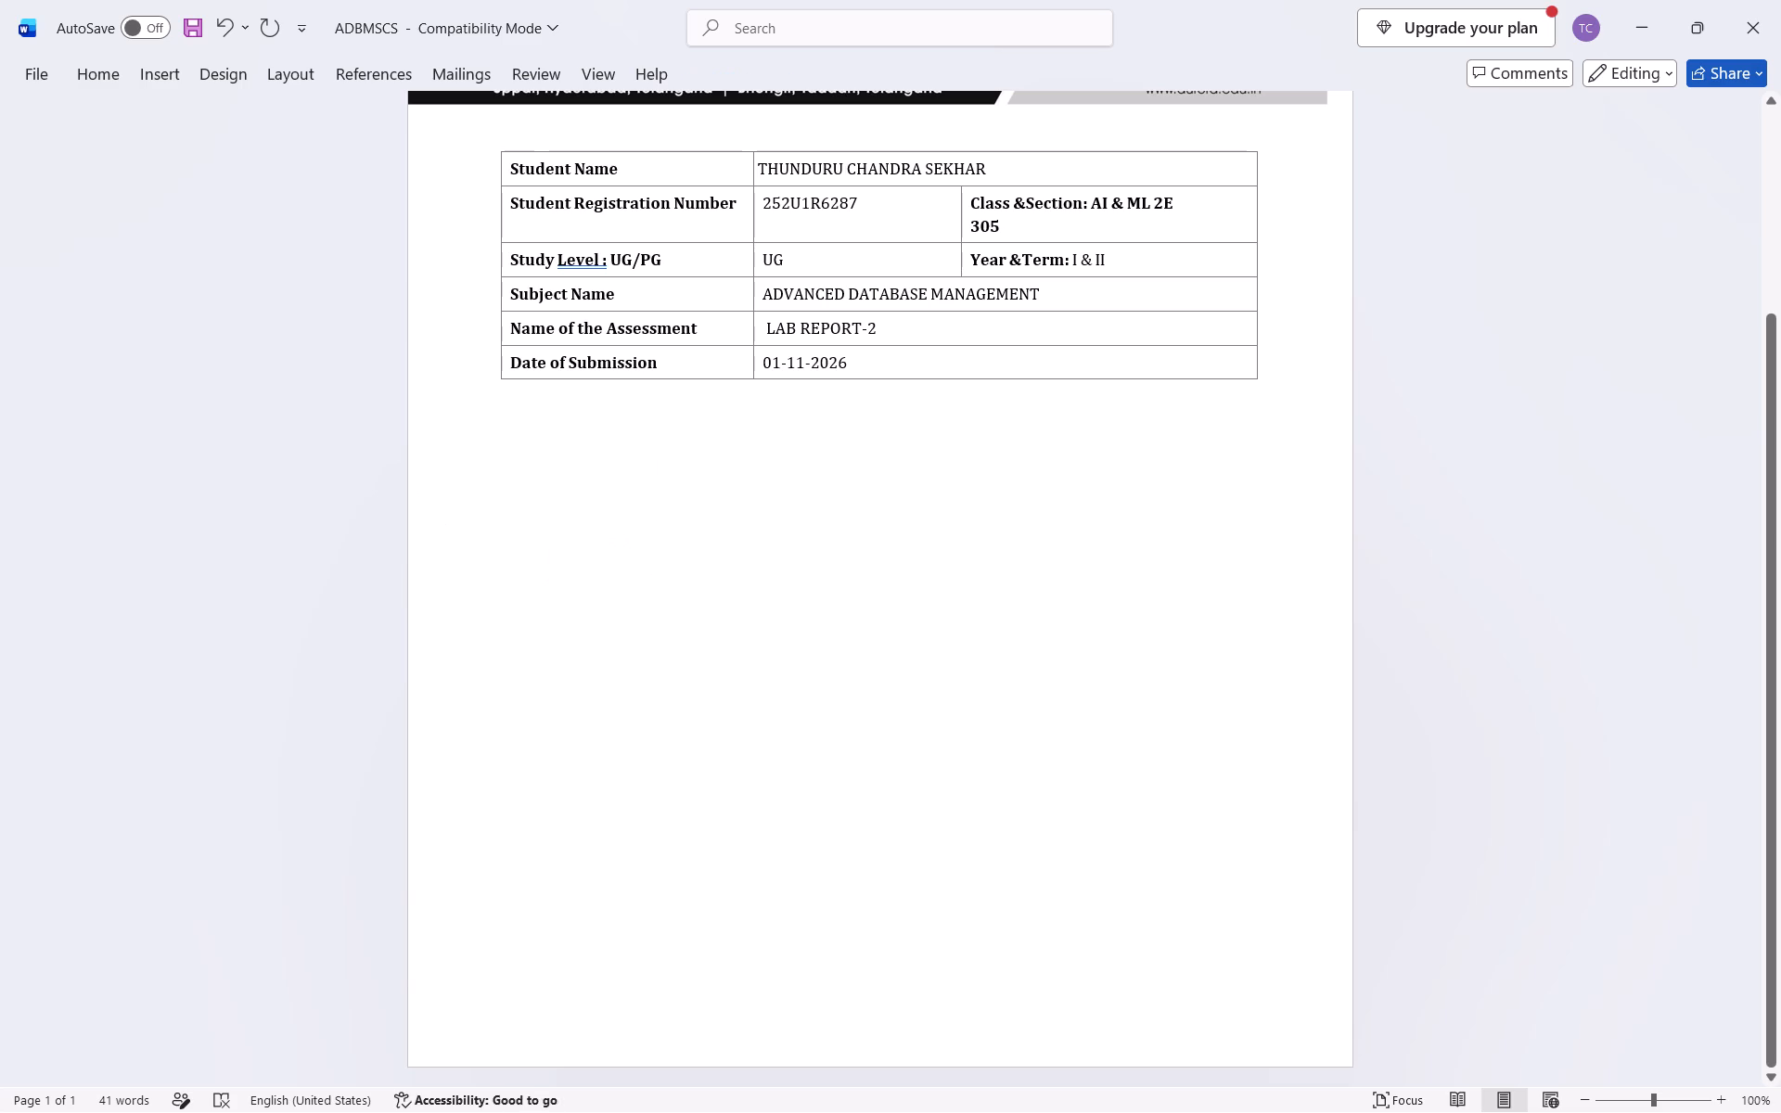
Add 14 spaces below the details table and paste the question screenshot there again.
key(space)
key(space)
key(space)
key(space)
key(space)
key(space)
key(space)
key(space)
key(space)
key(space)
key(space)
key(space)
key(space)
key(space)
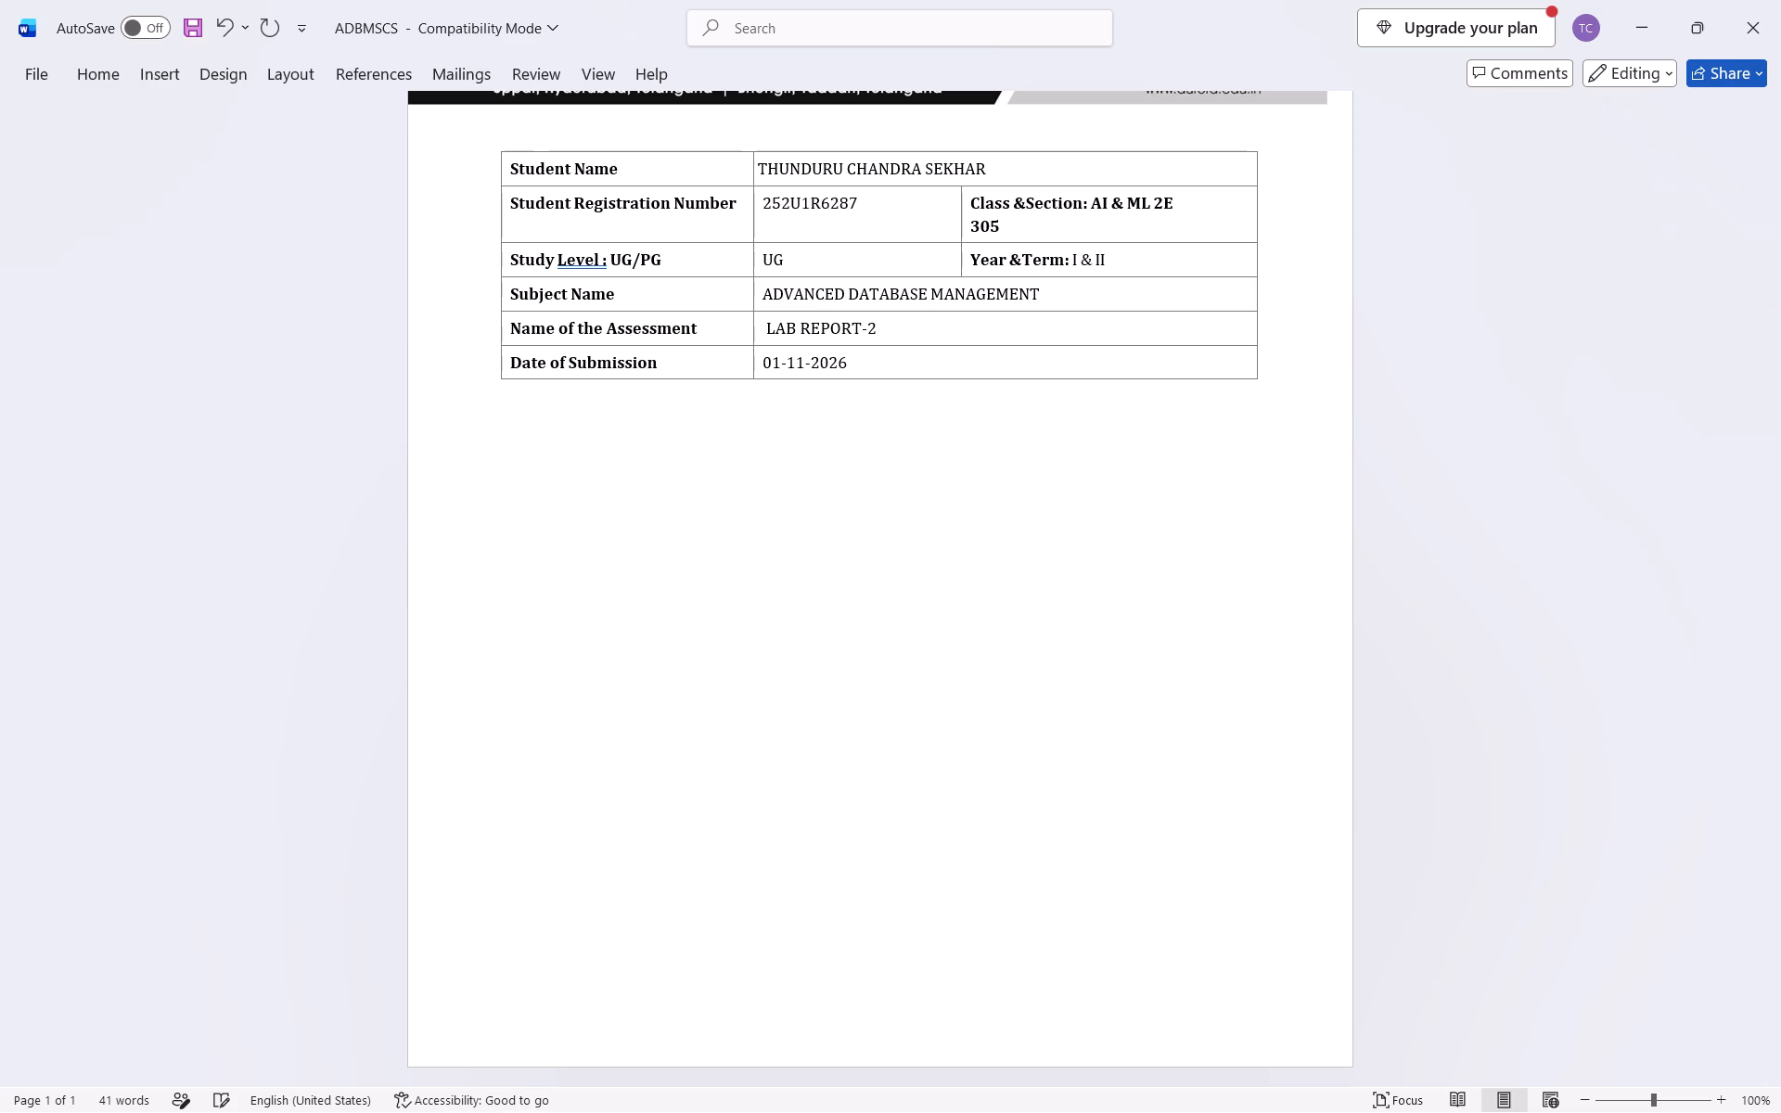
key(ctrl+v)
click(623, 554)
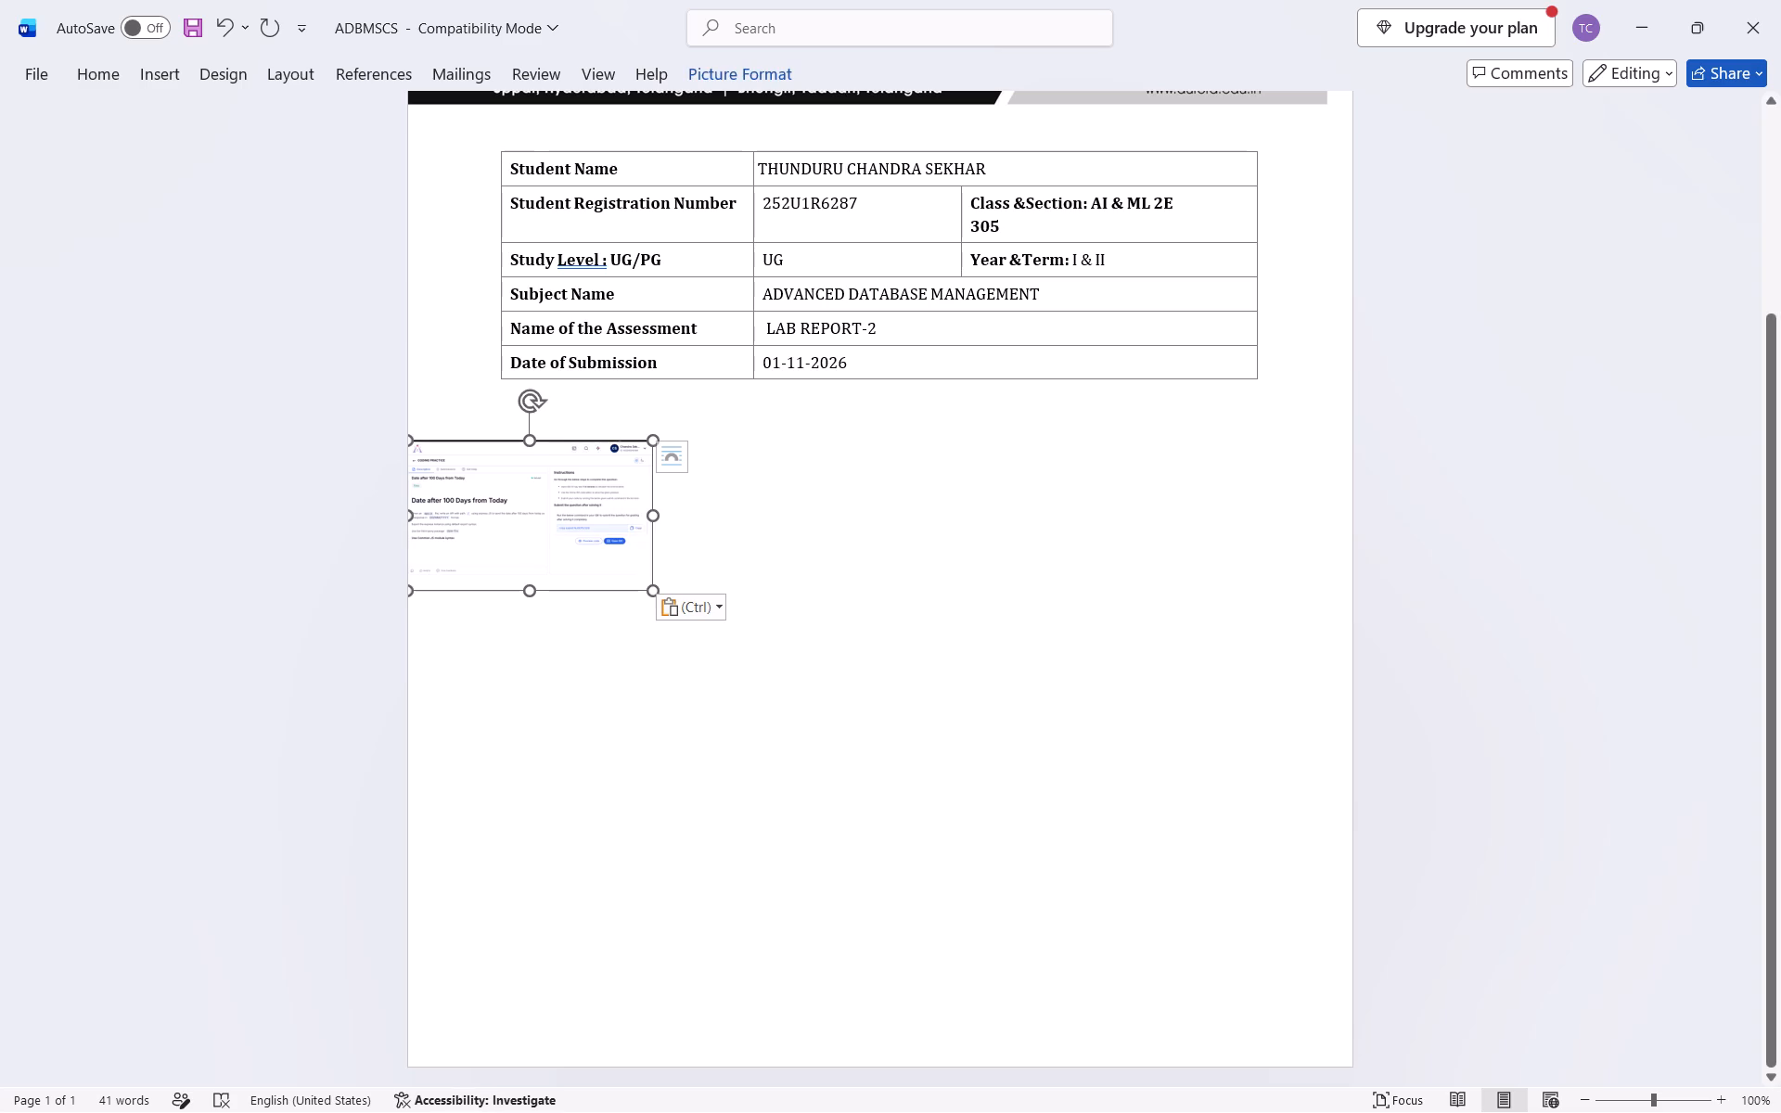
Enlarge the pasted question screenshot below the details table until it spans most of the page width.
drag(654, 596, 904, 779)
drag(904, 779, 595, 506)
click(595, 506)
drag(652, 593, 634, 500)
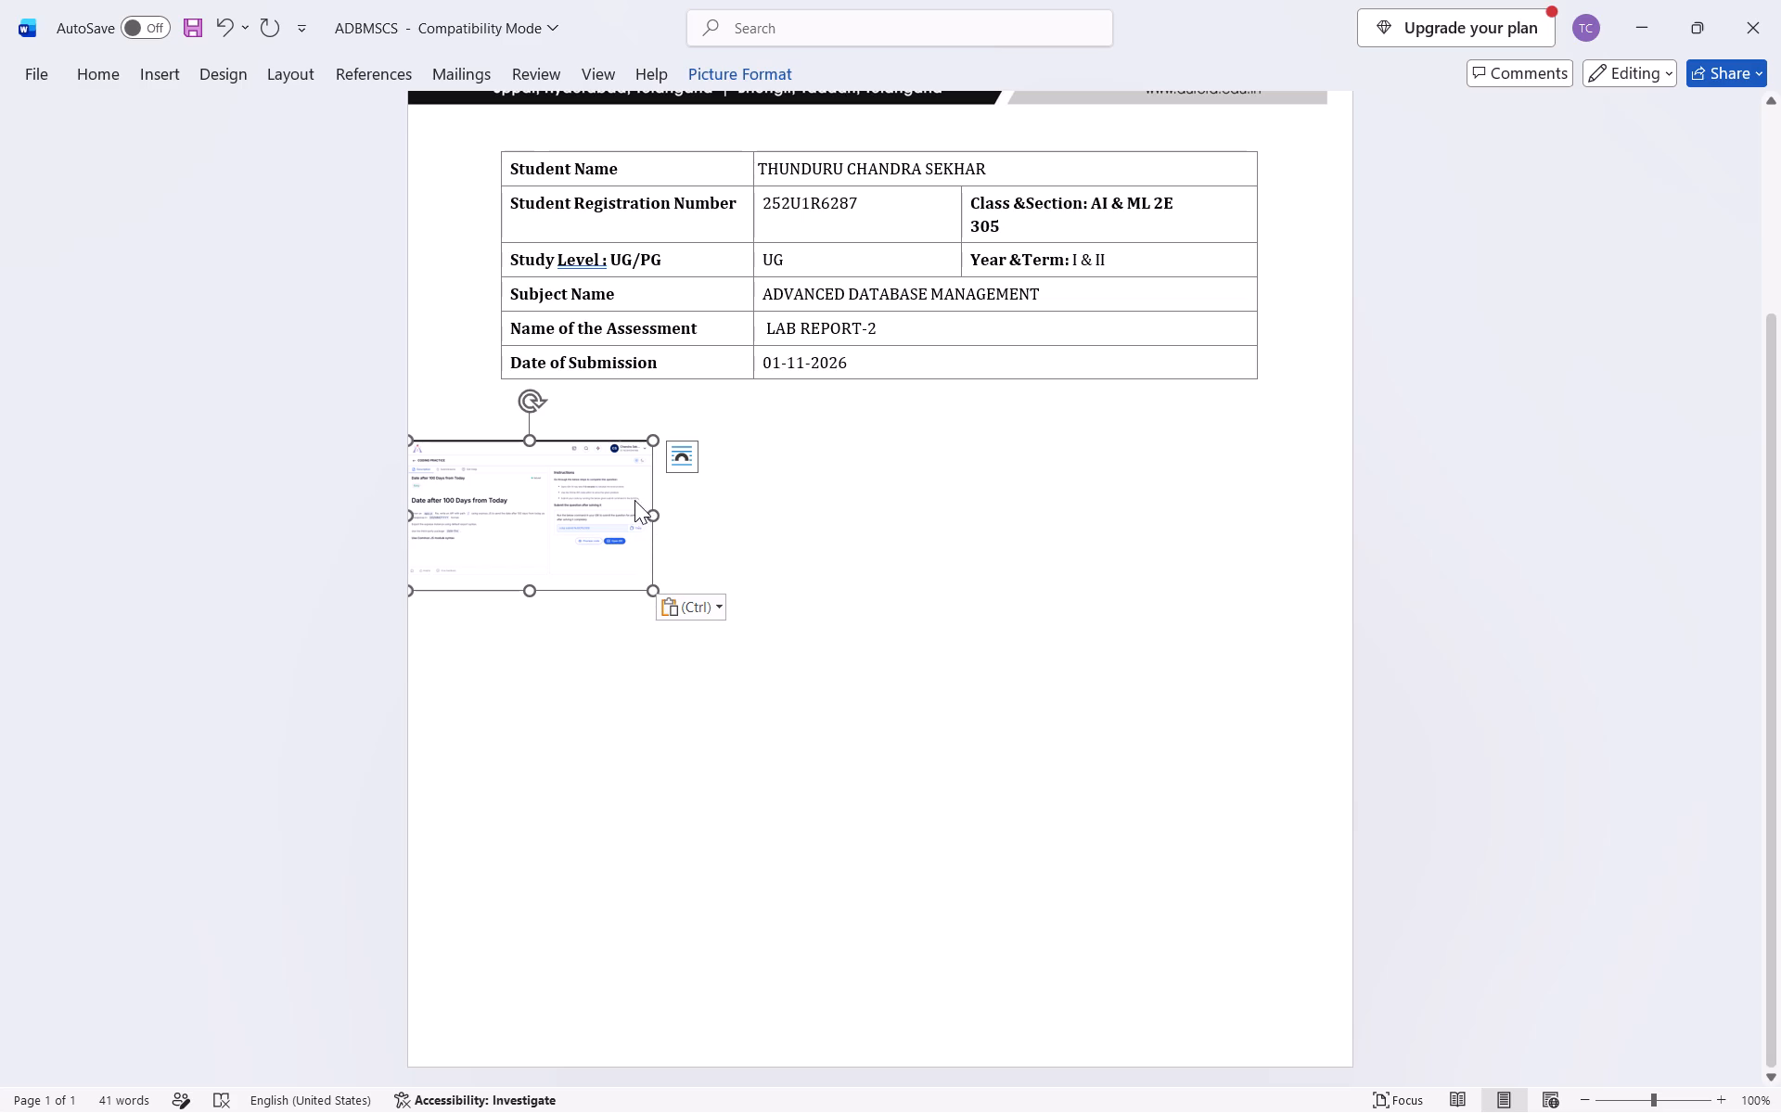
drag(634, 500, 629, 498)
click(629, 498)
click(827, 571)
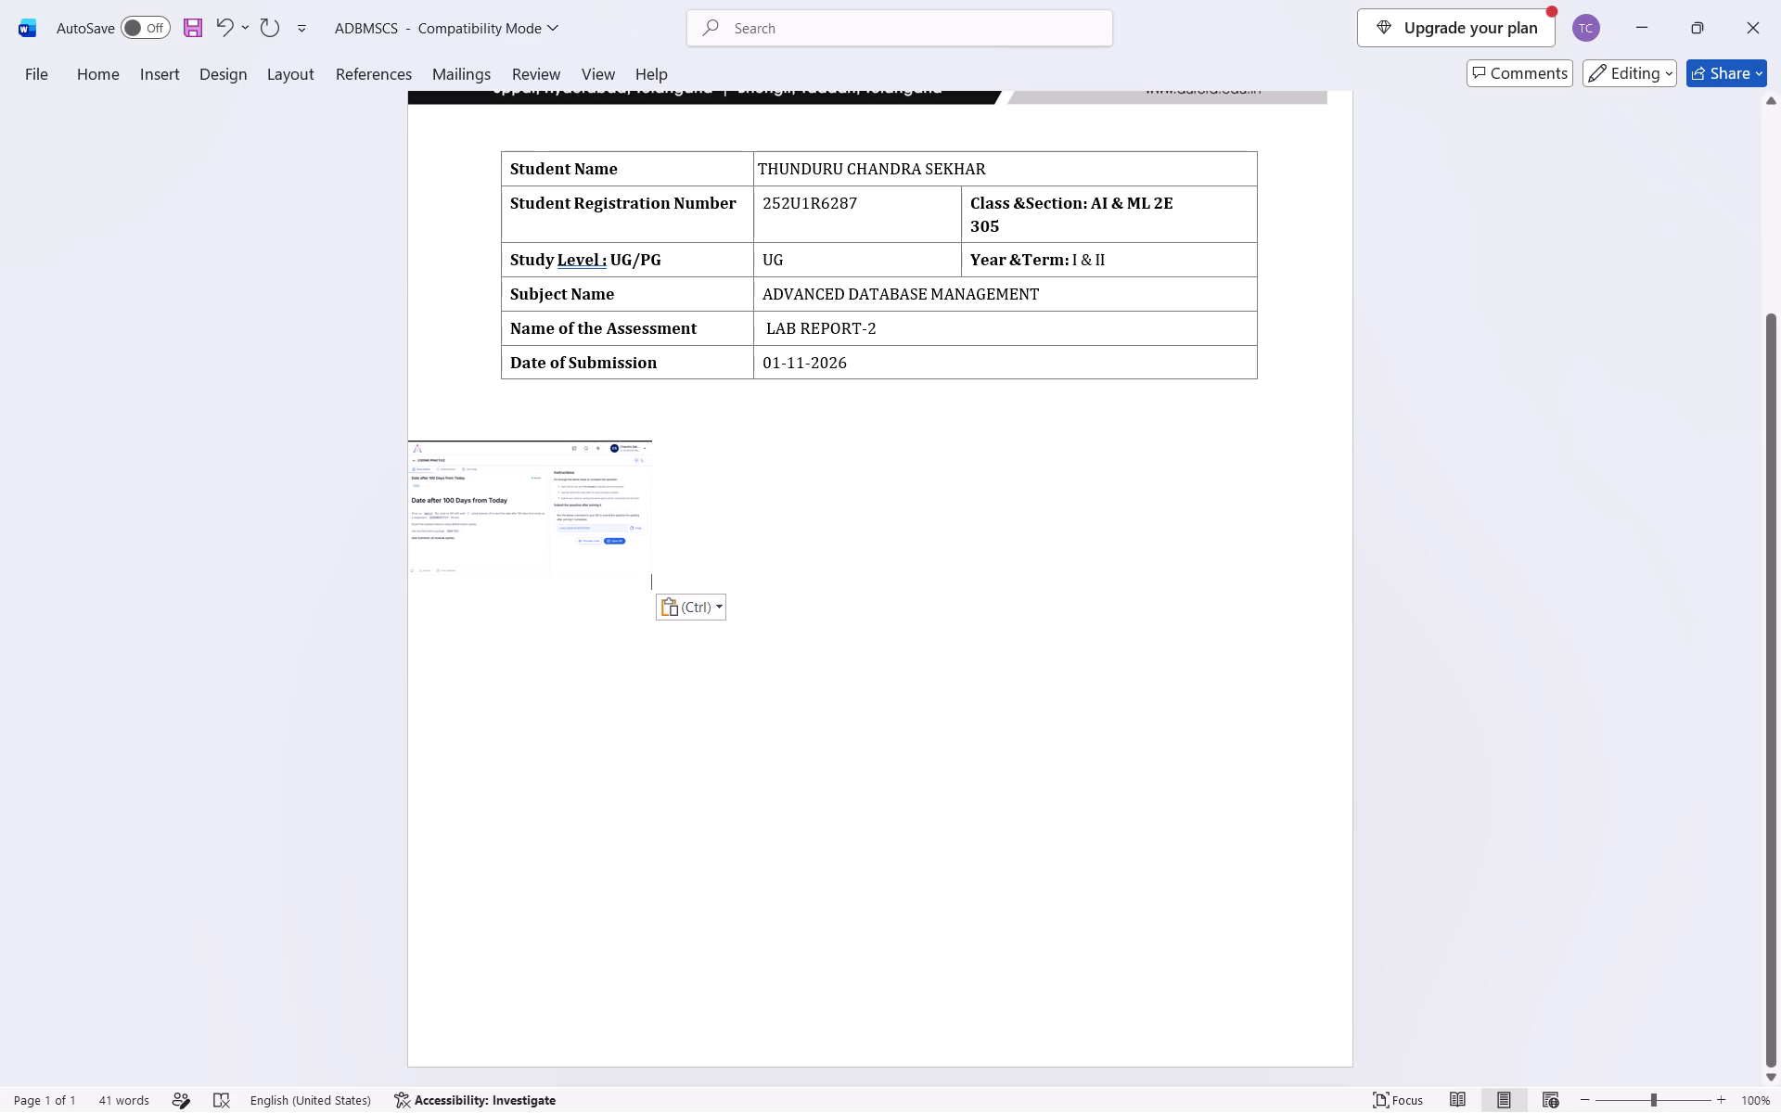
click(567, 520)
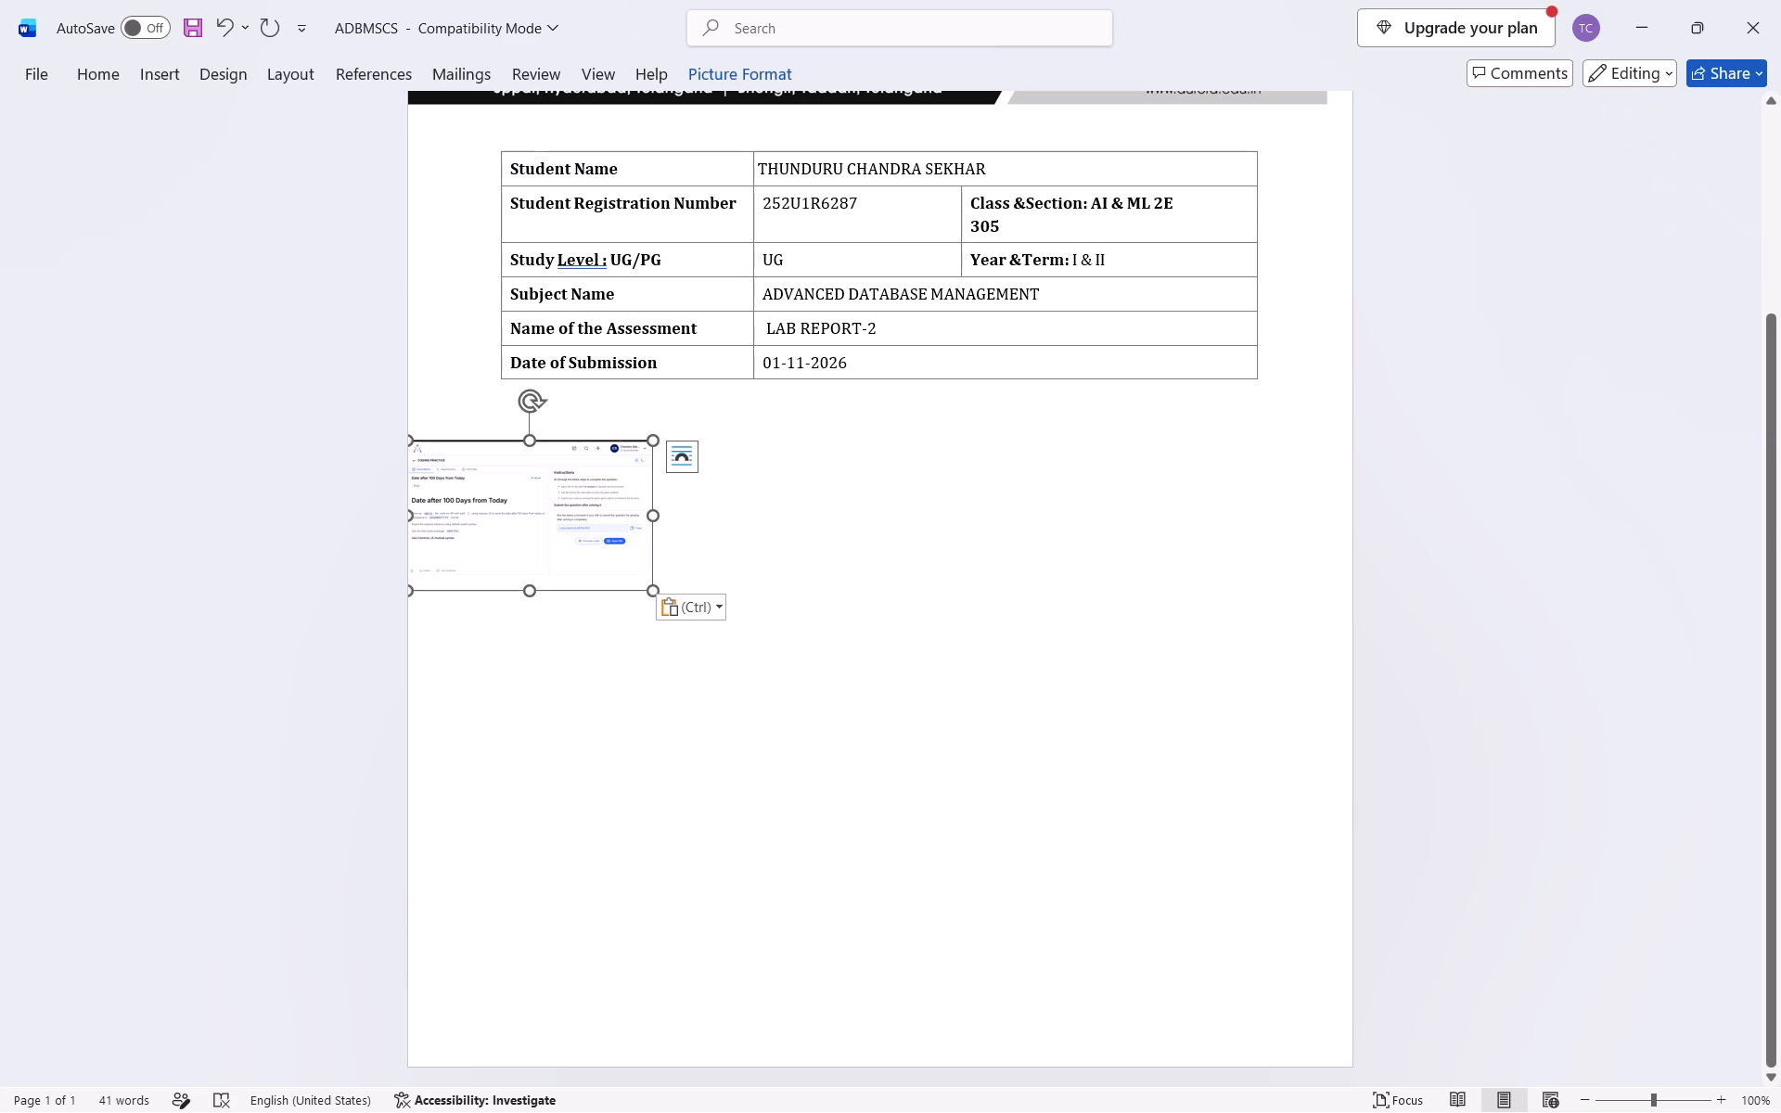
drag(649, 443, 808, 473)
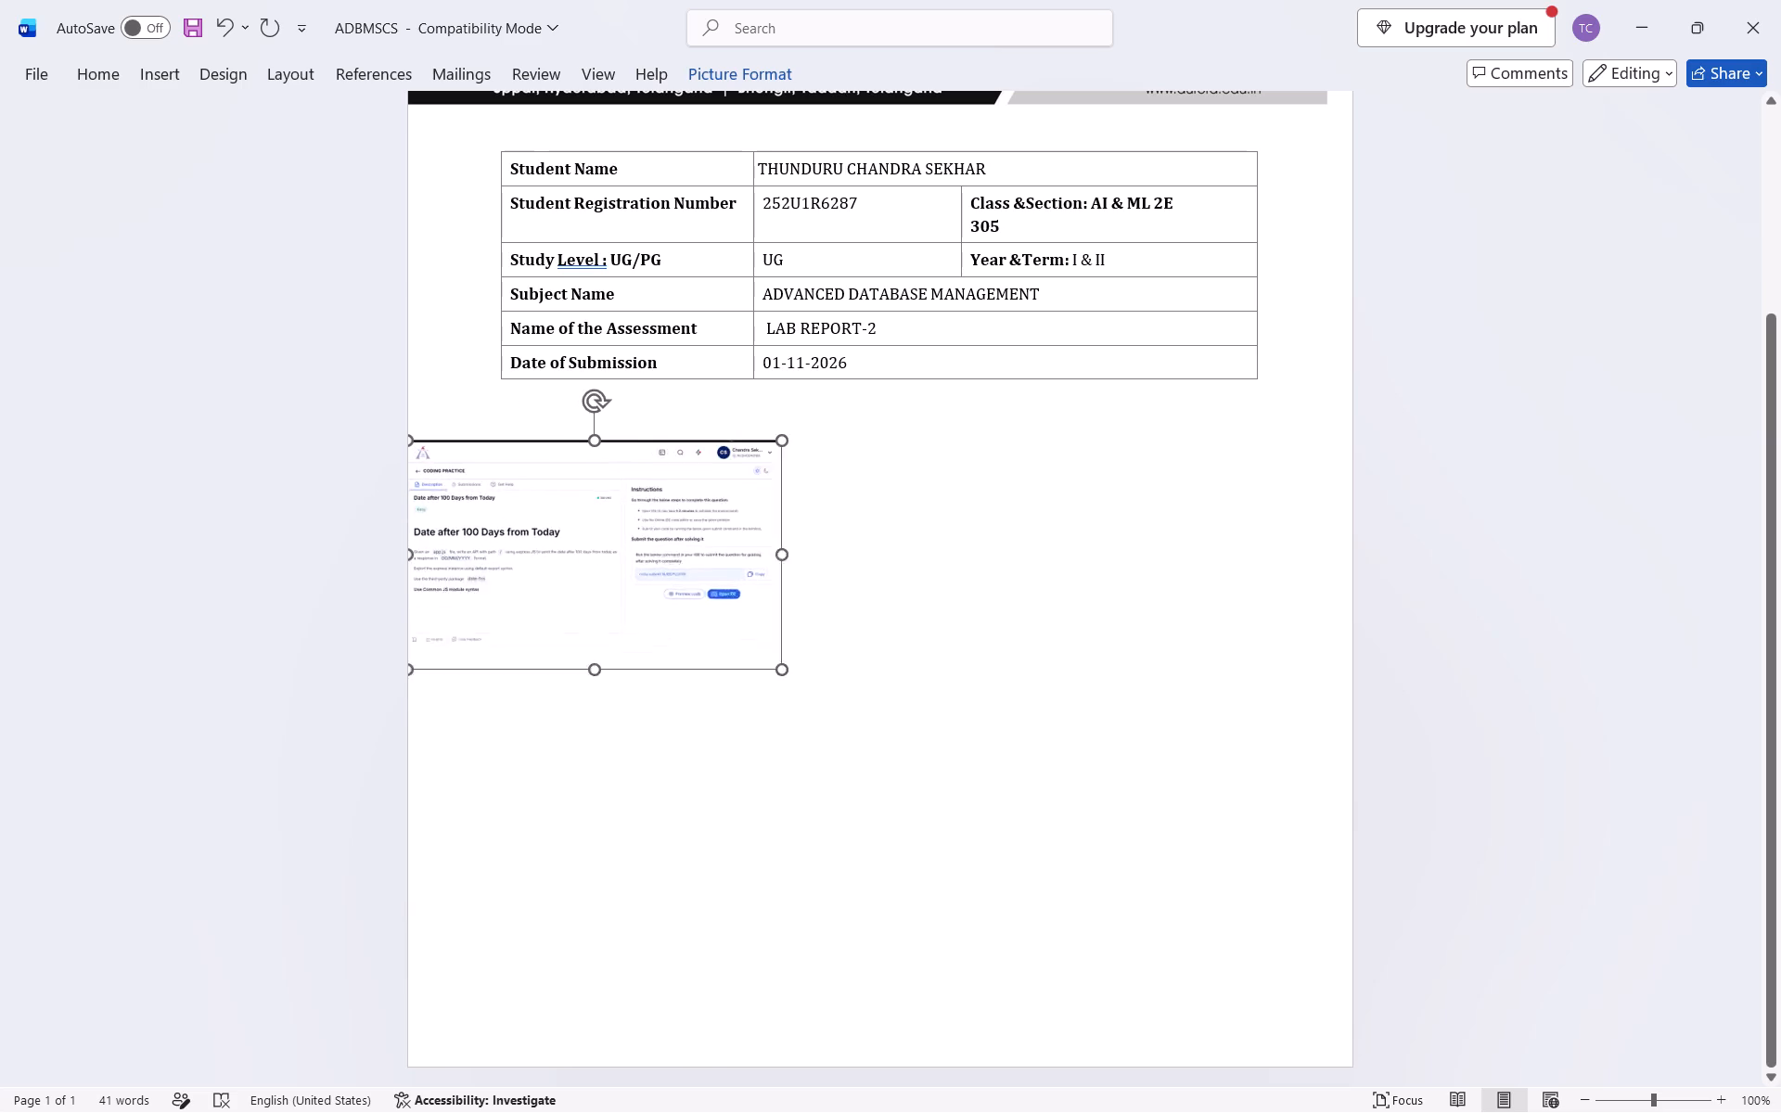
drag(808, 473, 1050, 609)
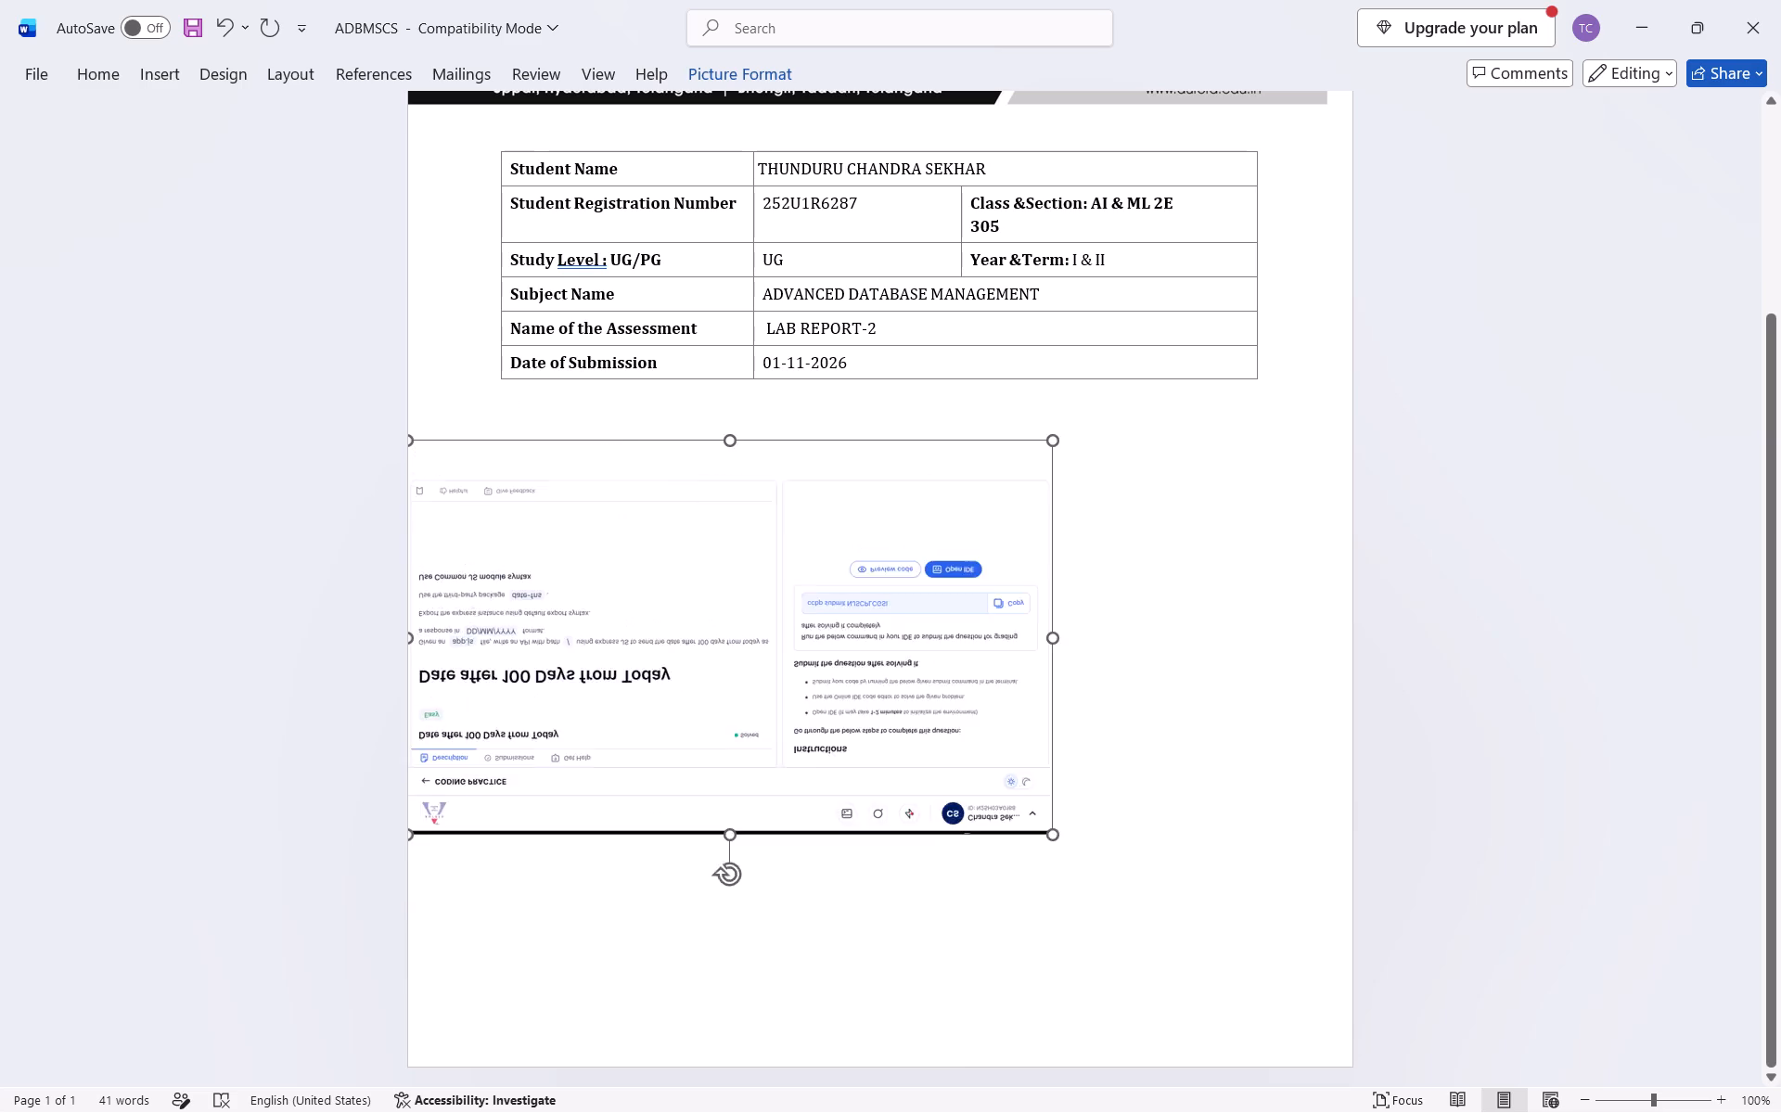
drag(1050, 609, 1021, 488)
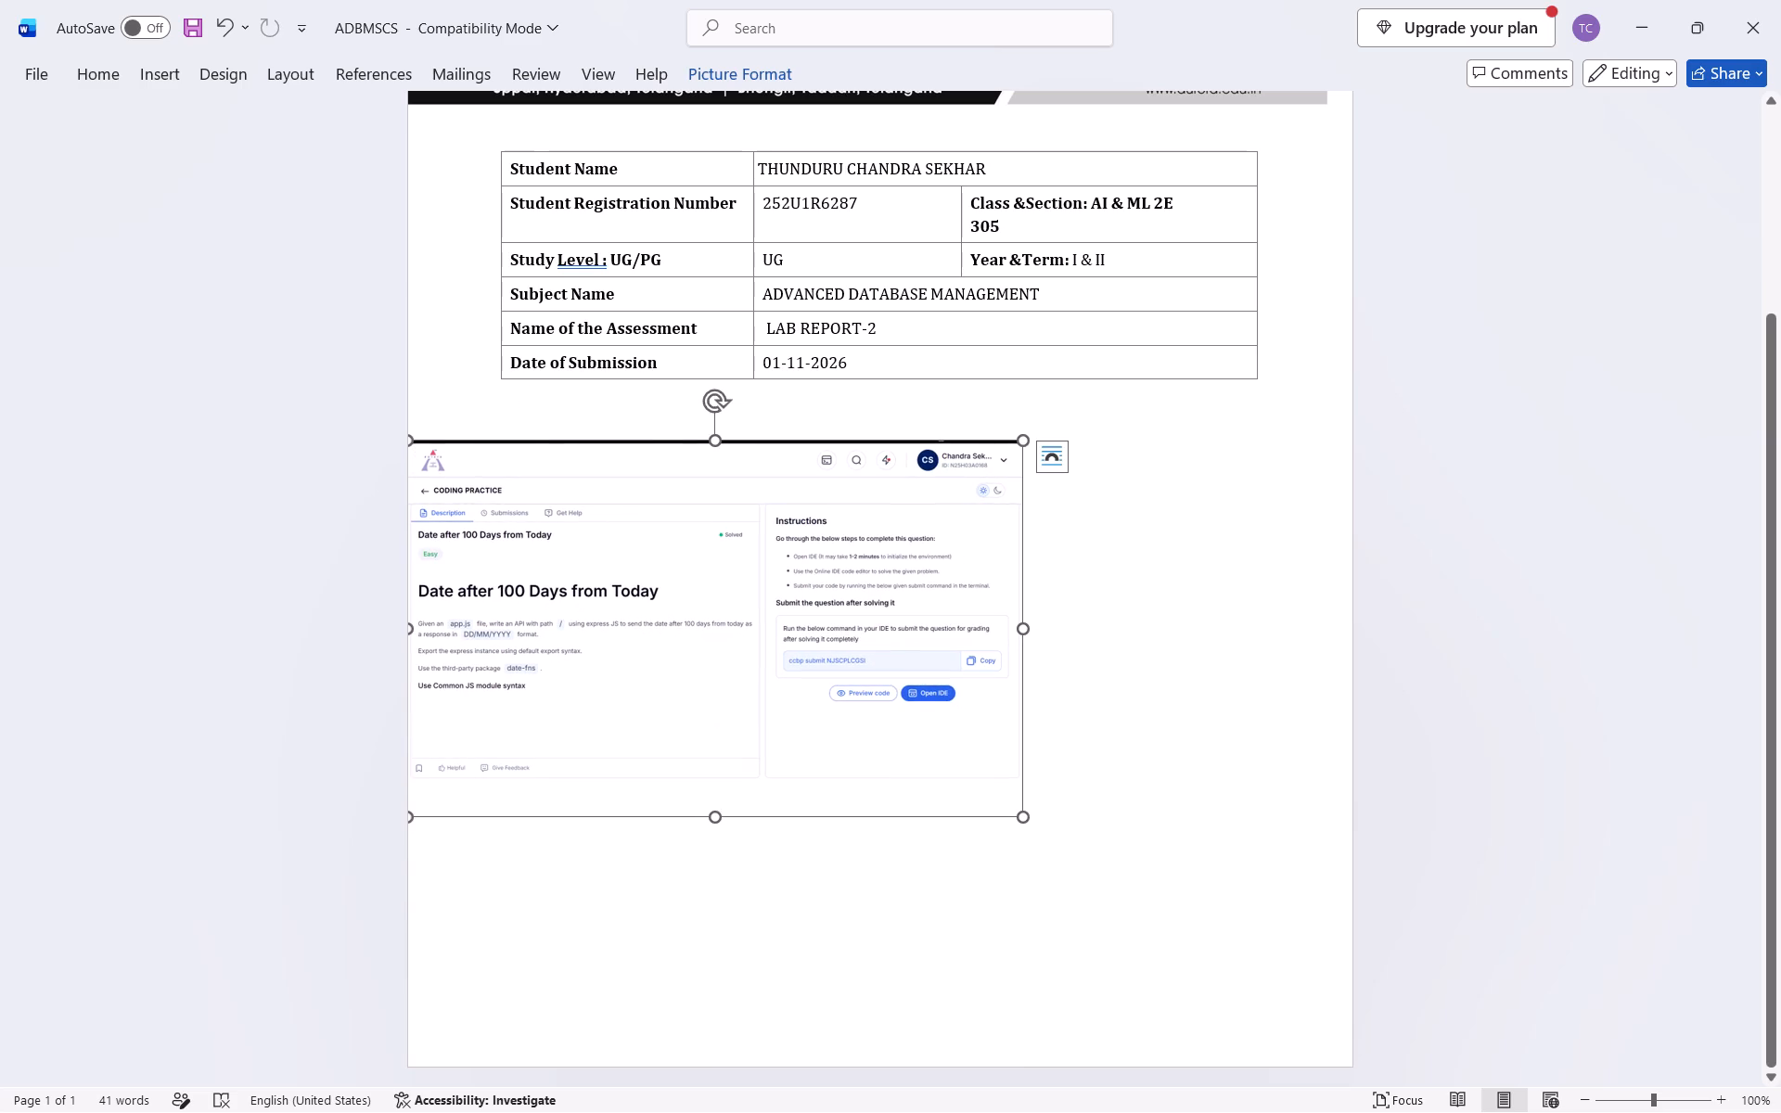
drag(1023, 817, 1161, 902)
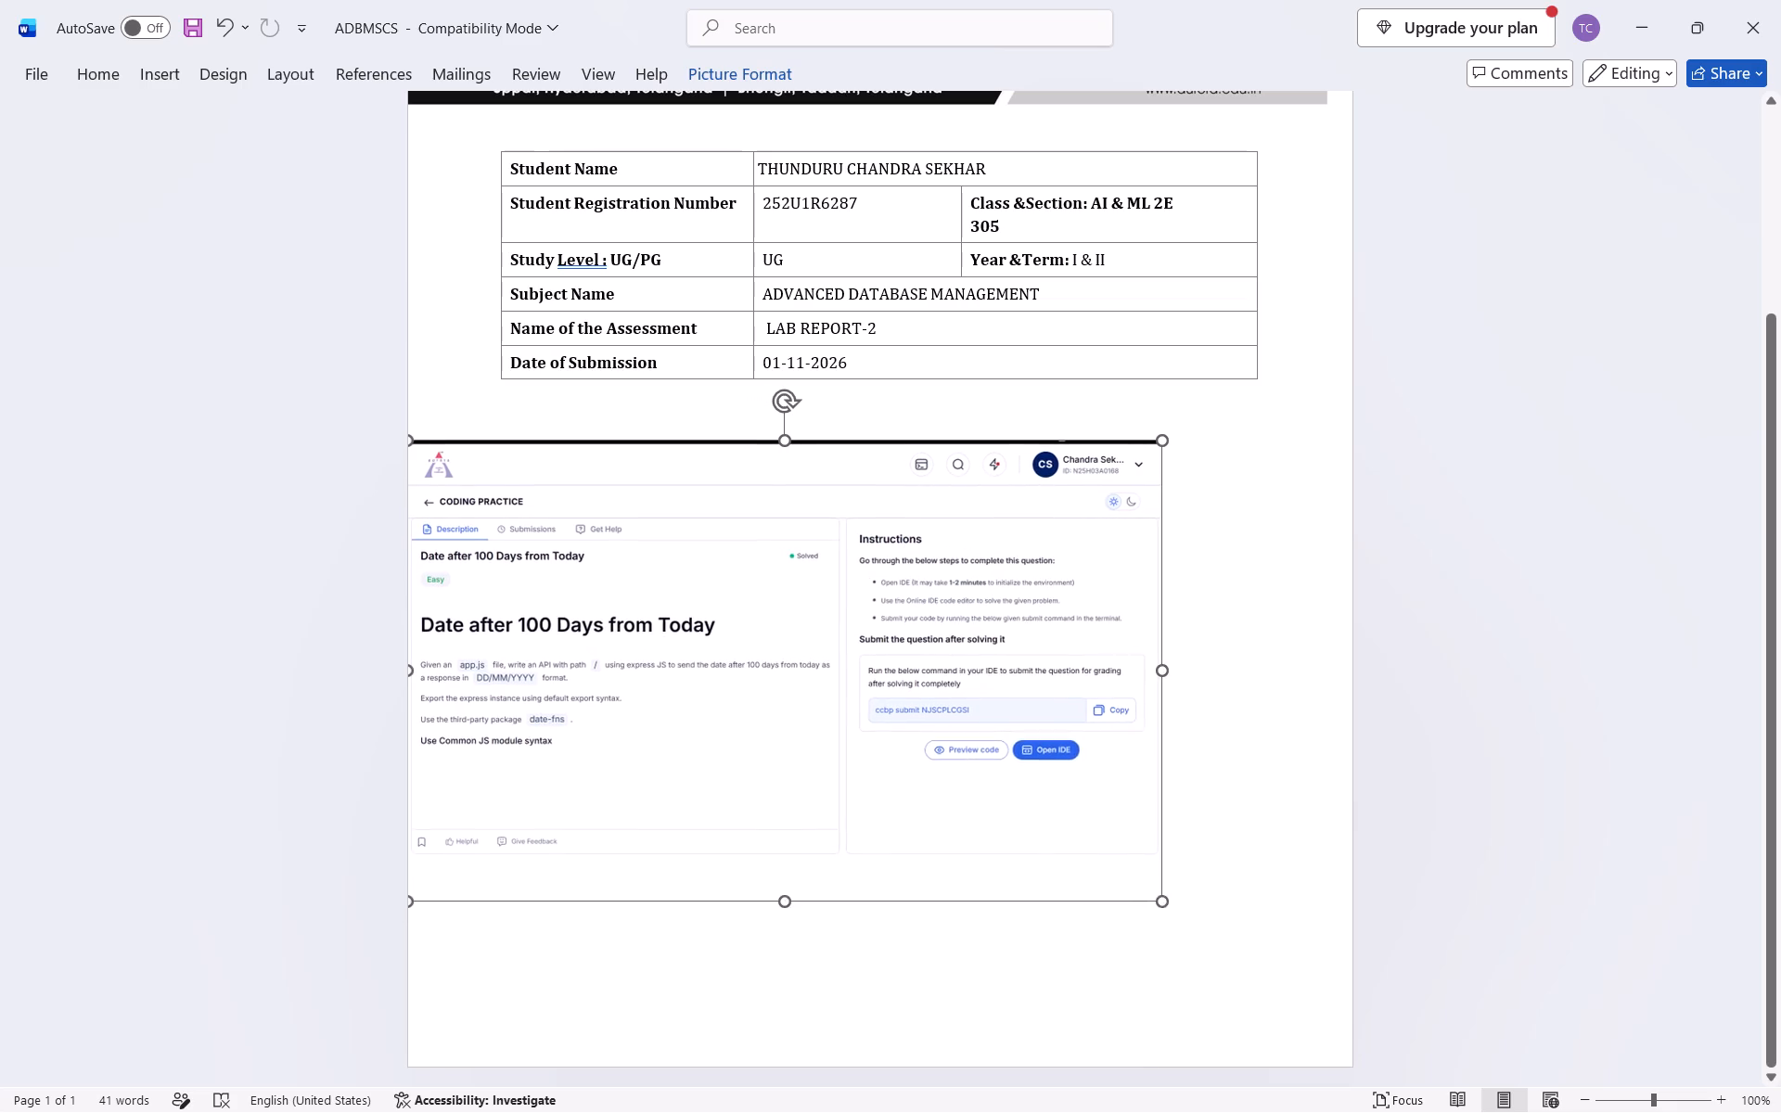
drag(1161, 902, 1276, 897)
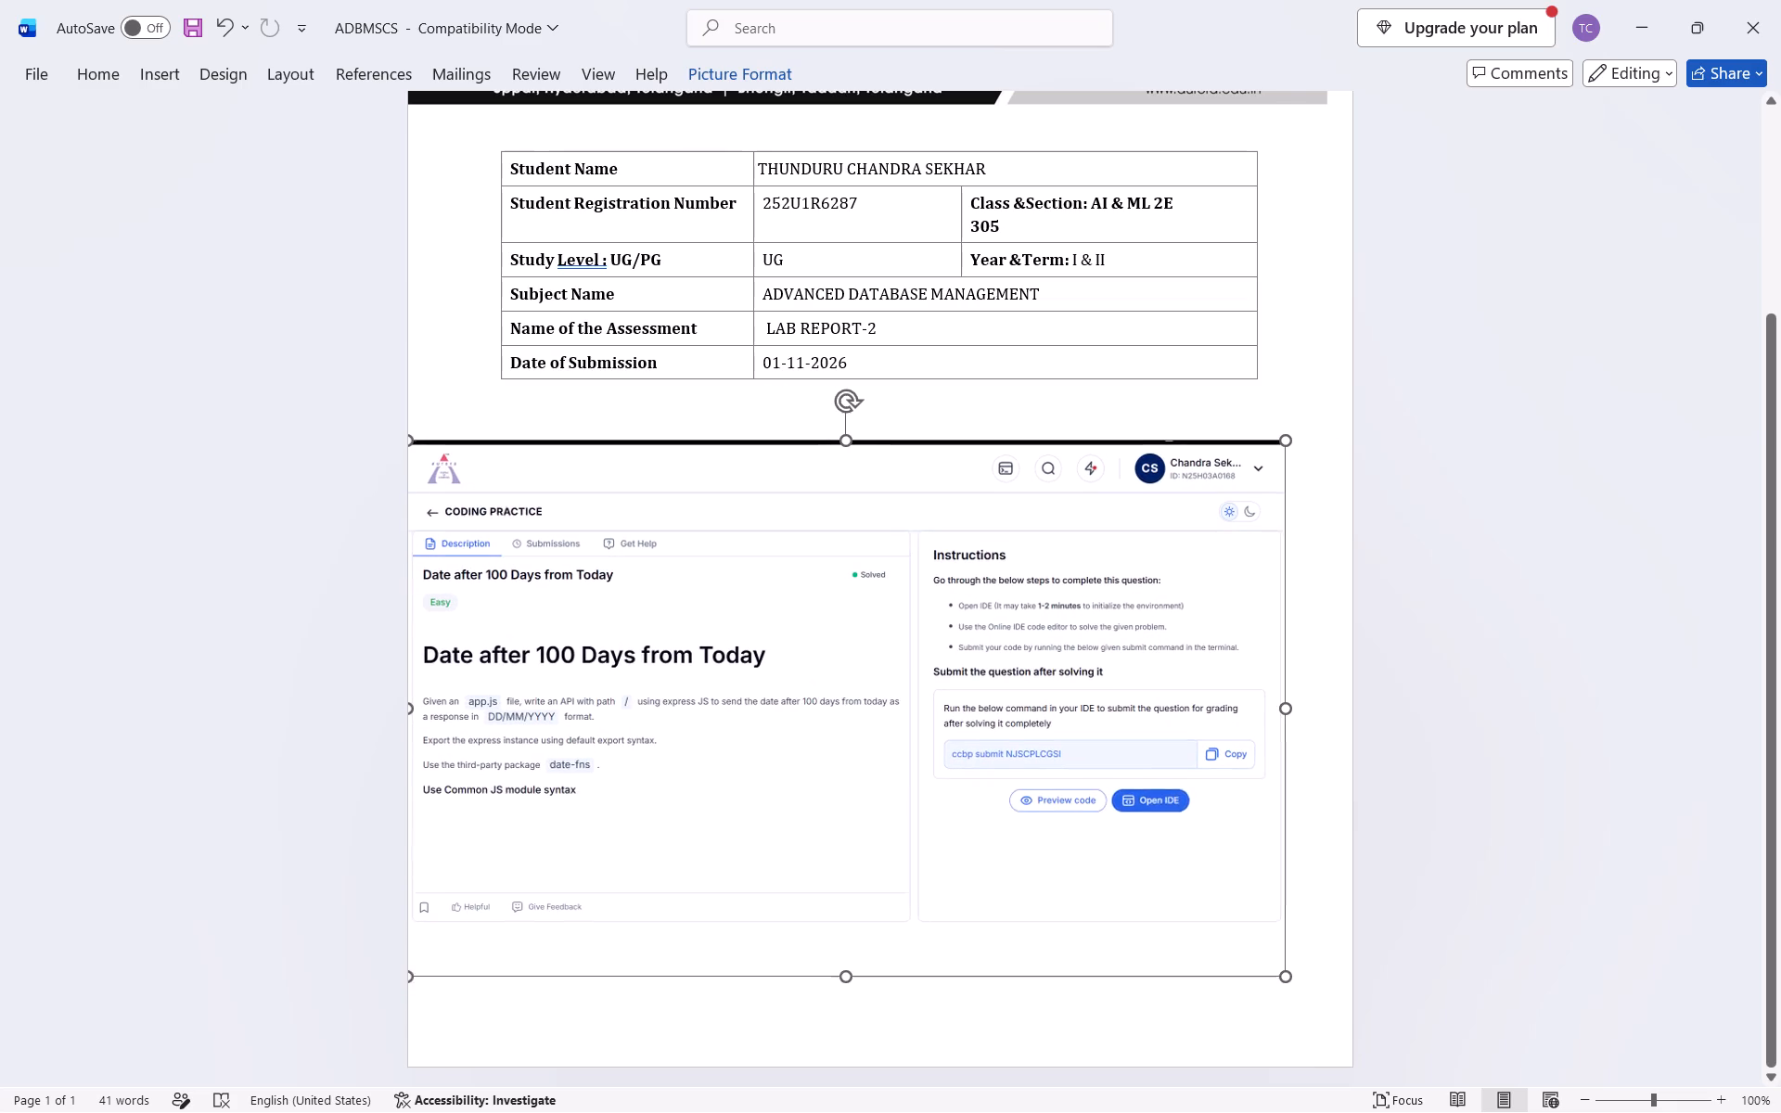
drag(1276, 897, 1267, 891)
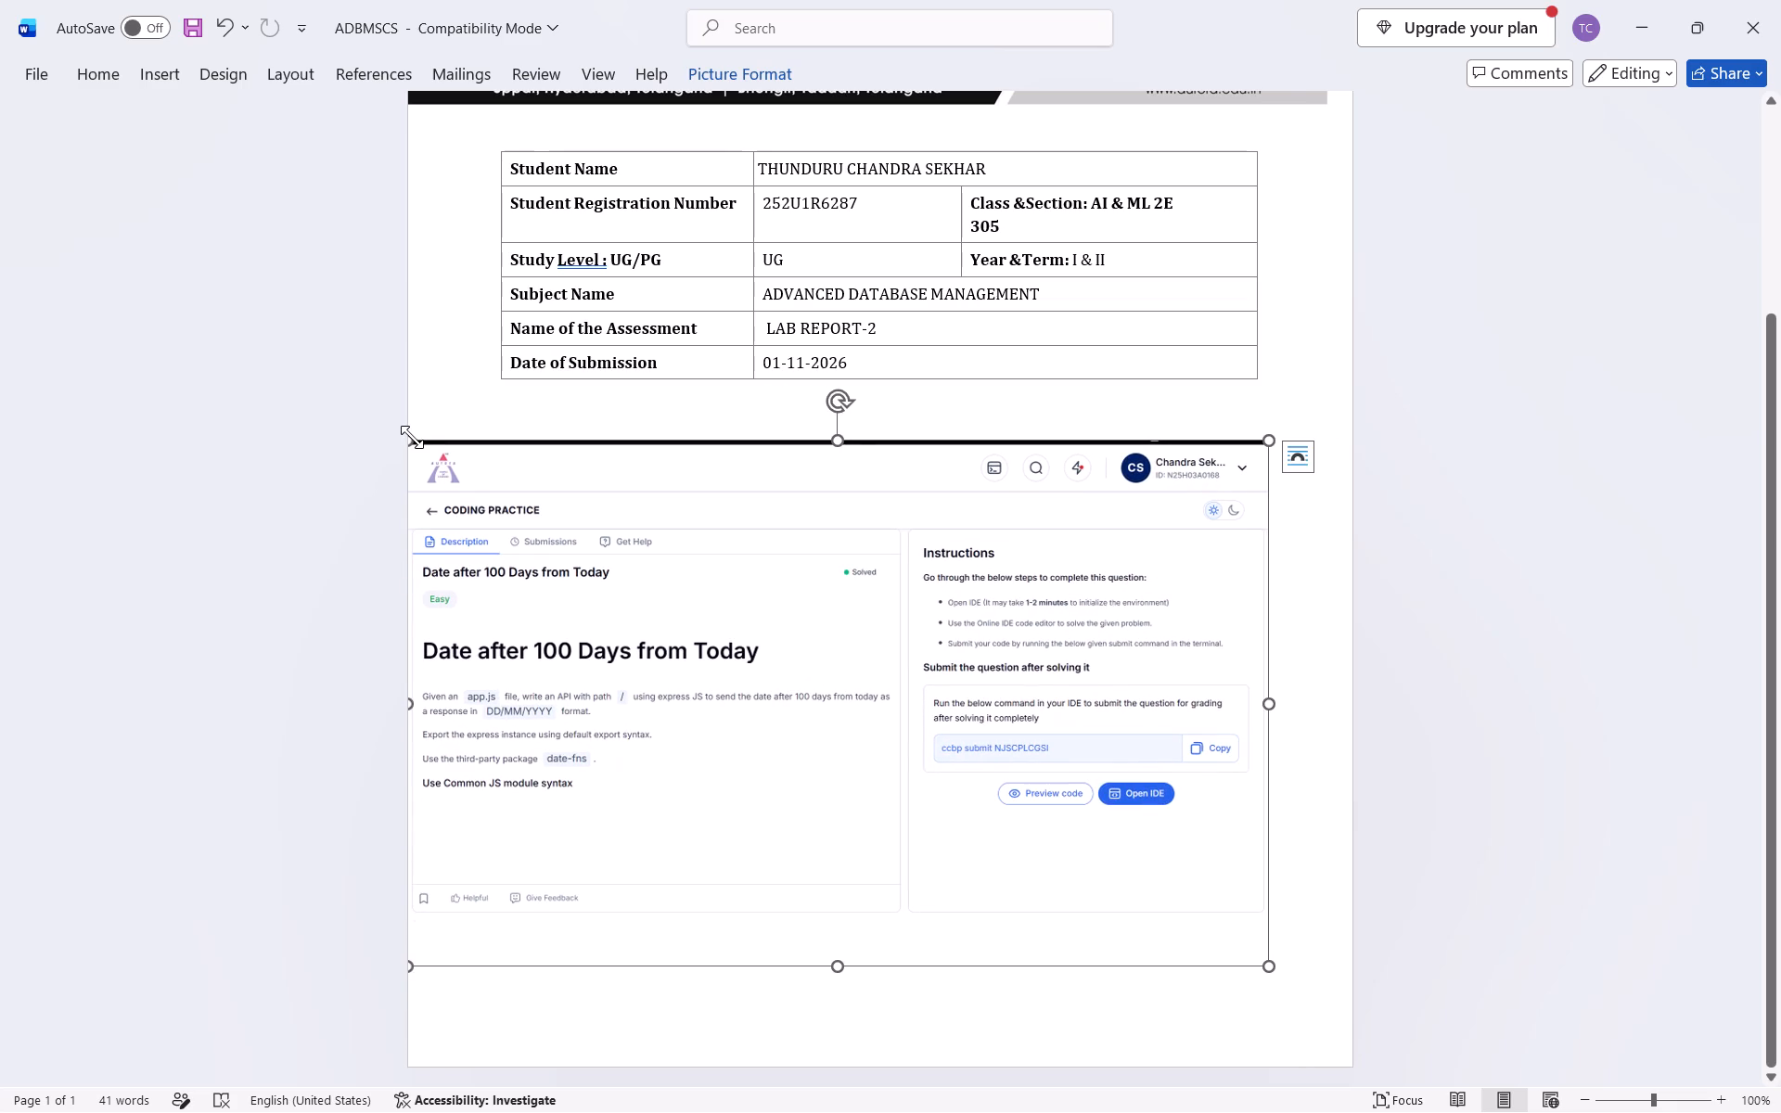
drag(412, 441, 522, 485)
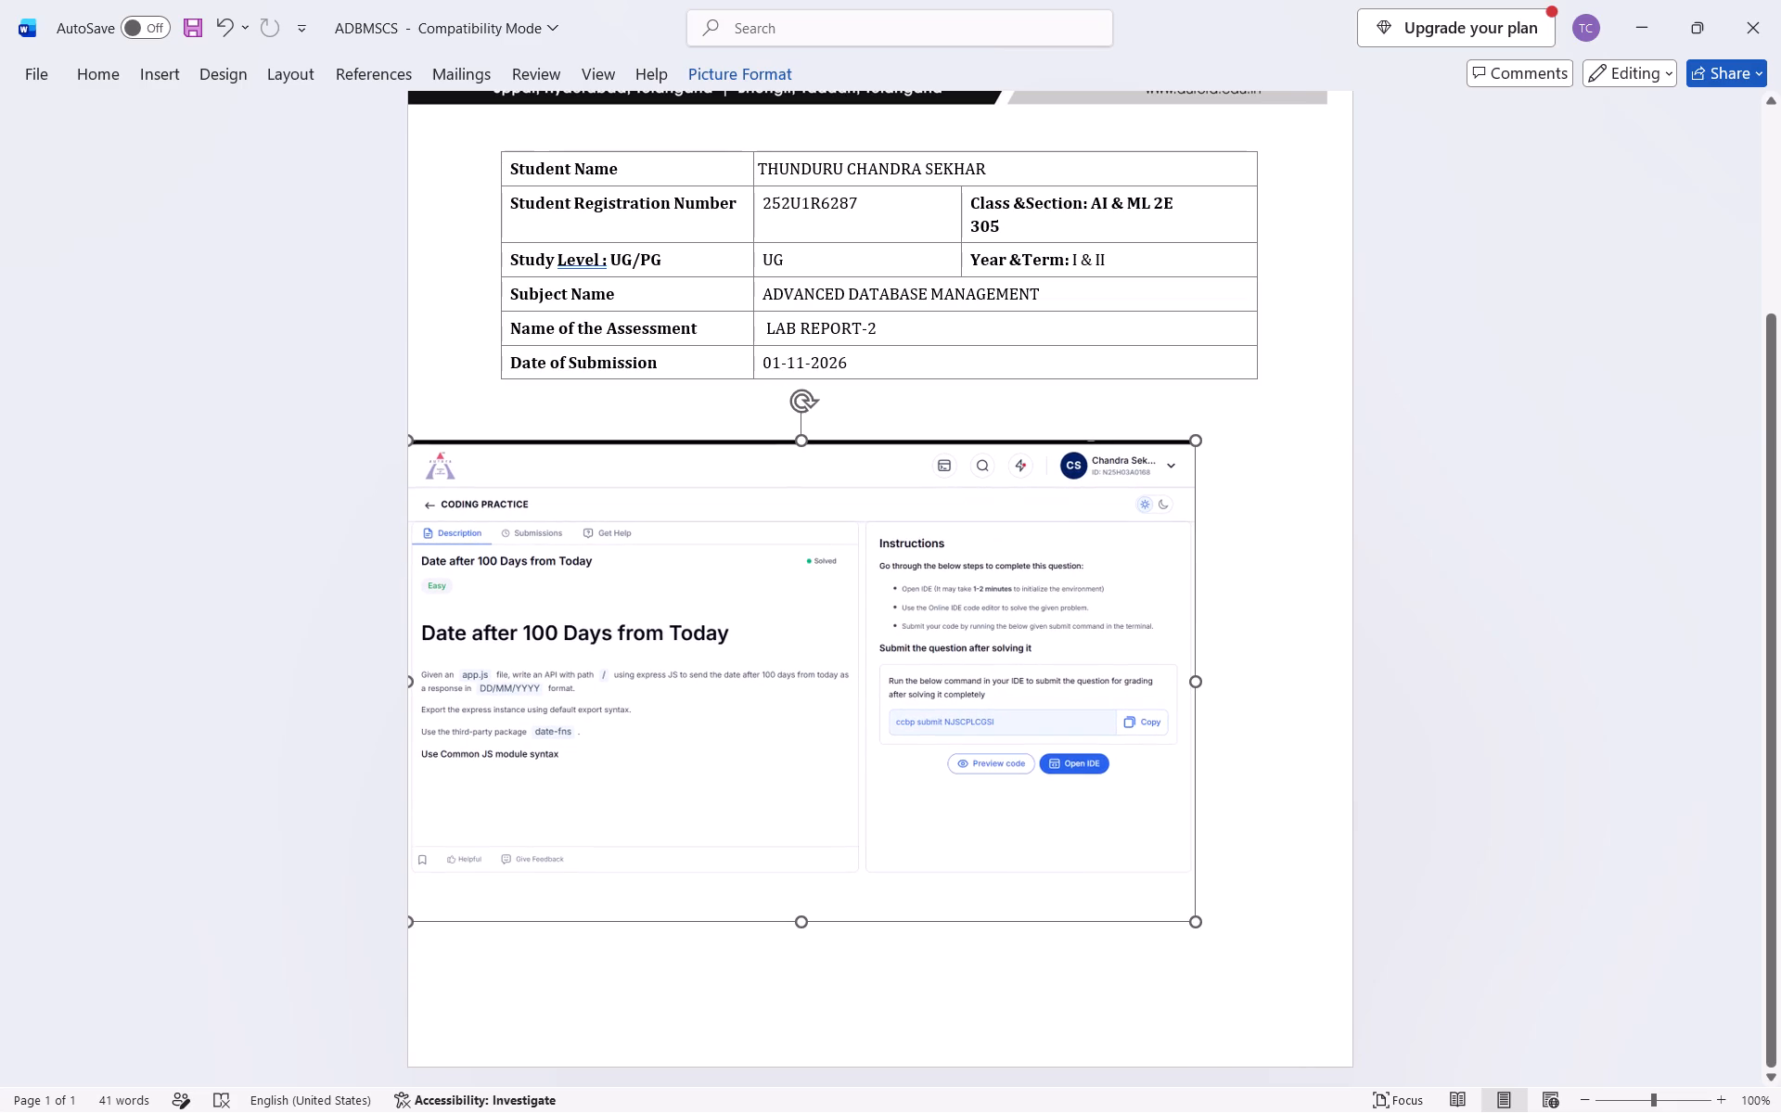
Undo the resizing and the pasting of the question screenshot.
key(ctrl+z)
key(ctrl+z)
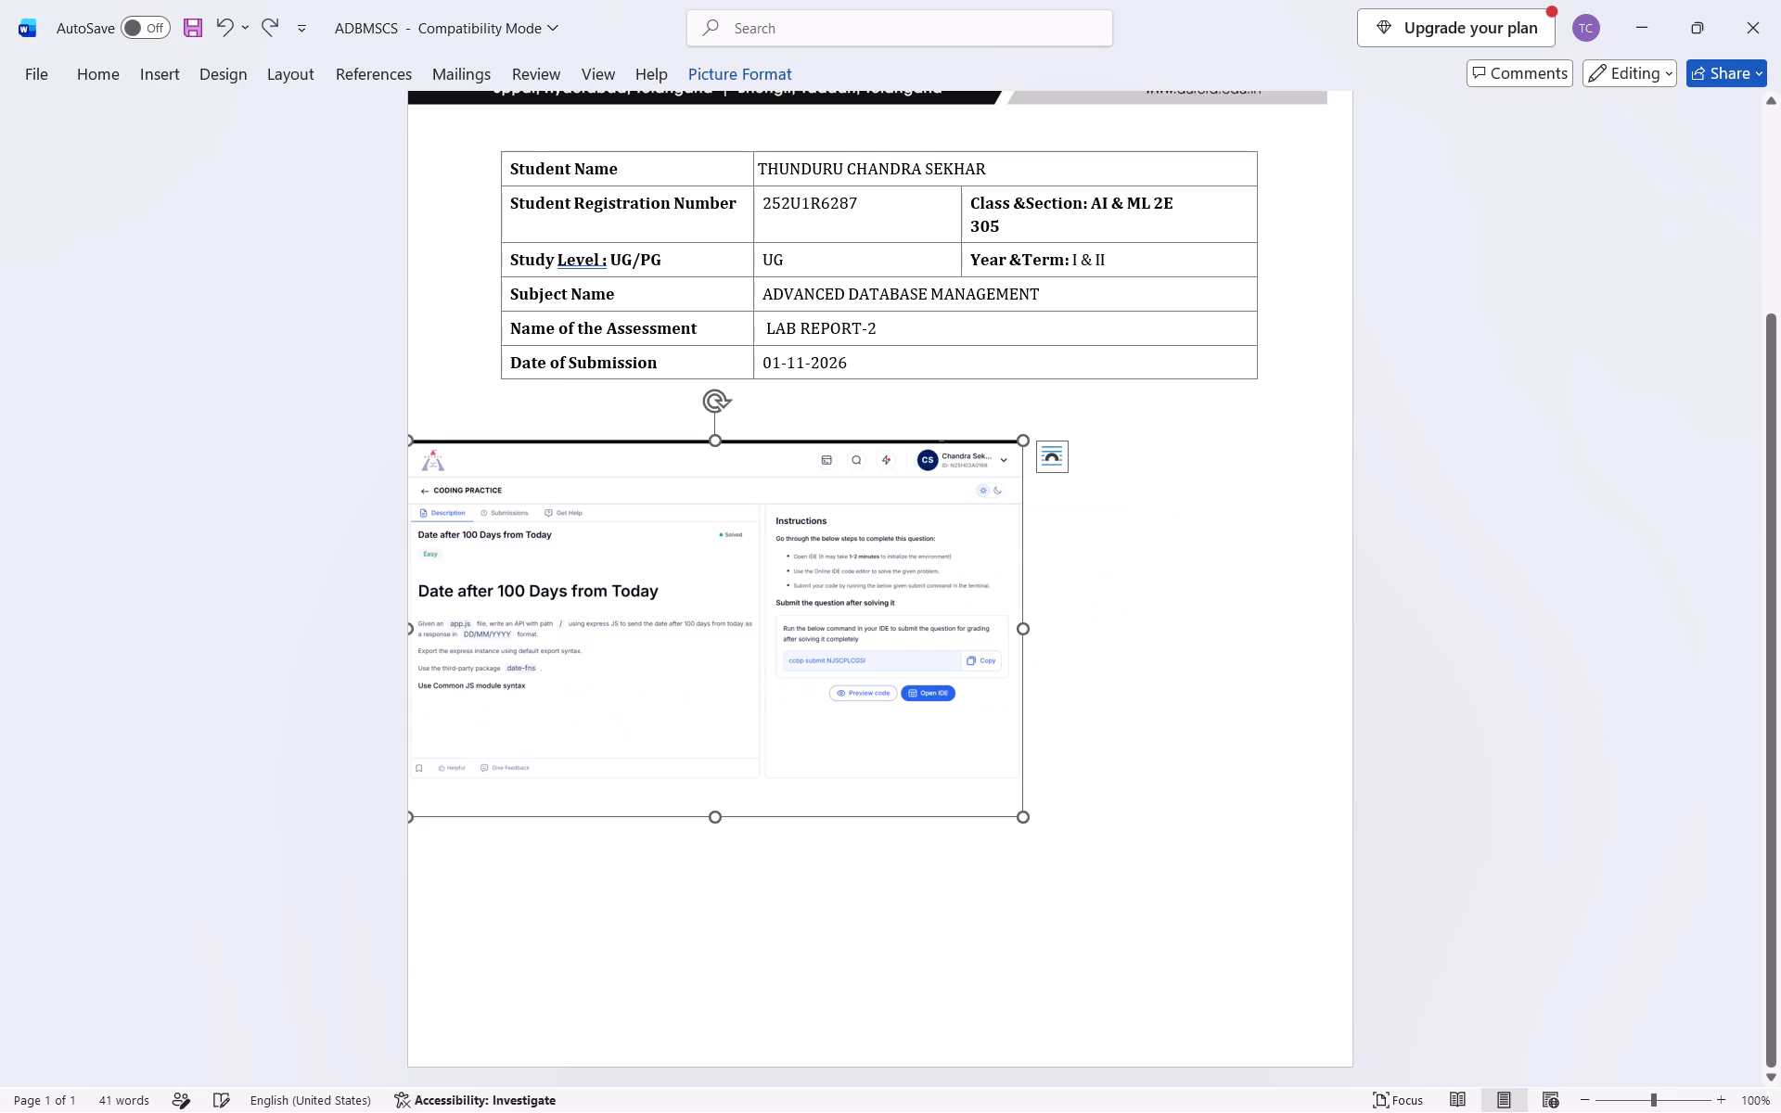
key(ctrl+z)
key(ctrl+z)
Add 20 spaces, a new line and 20 more spaces below the details table.
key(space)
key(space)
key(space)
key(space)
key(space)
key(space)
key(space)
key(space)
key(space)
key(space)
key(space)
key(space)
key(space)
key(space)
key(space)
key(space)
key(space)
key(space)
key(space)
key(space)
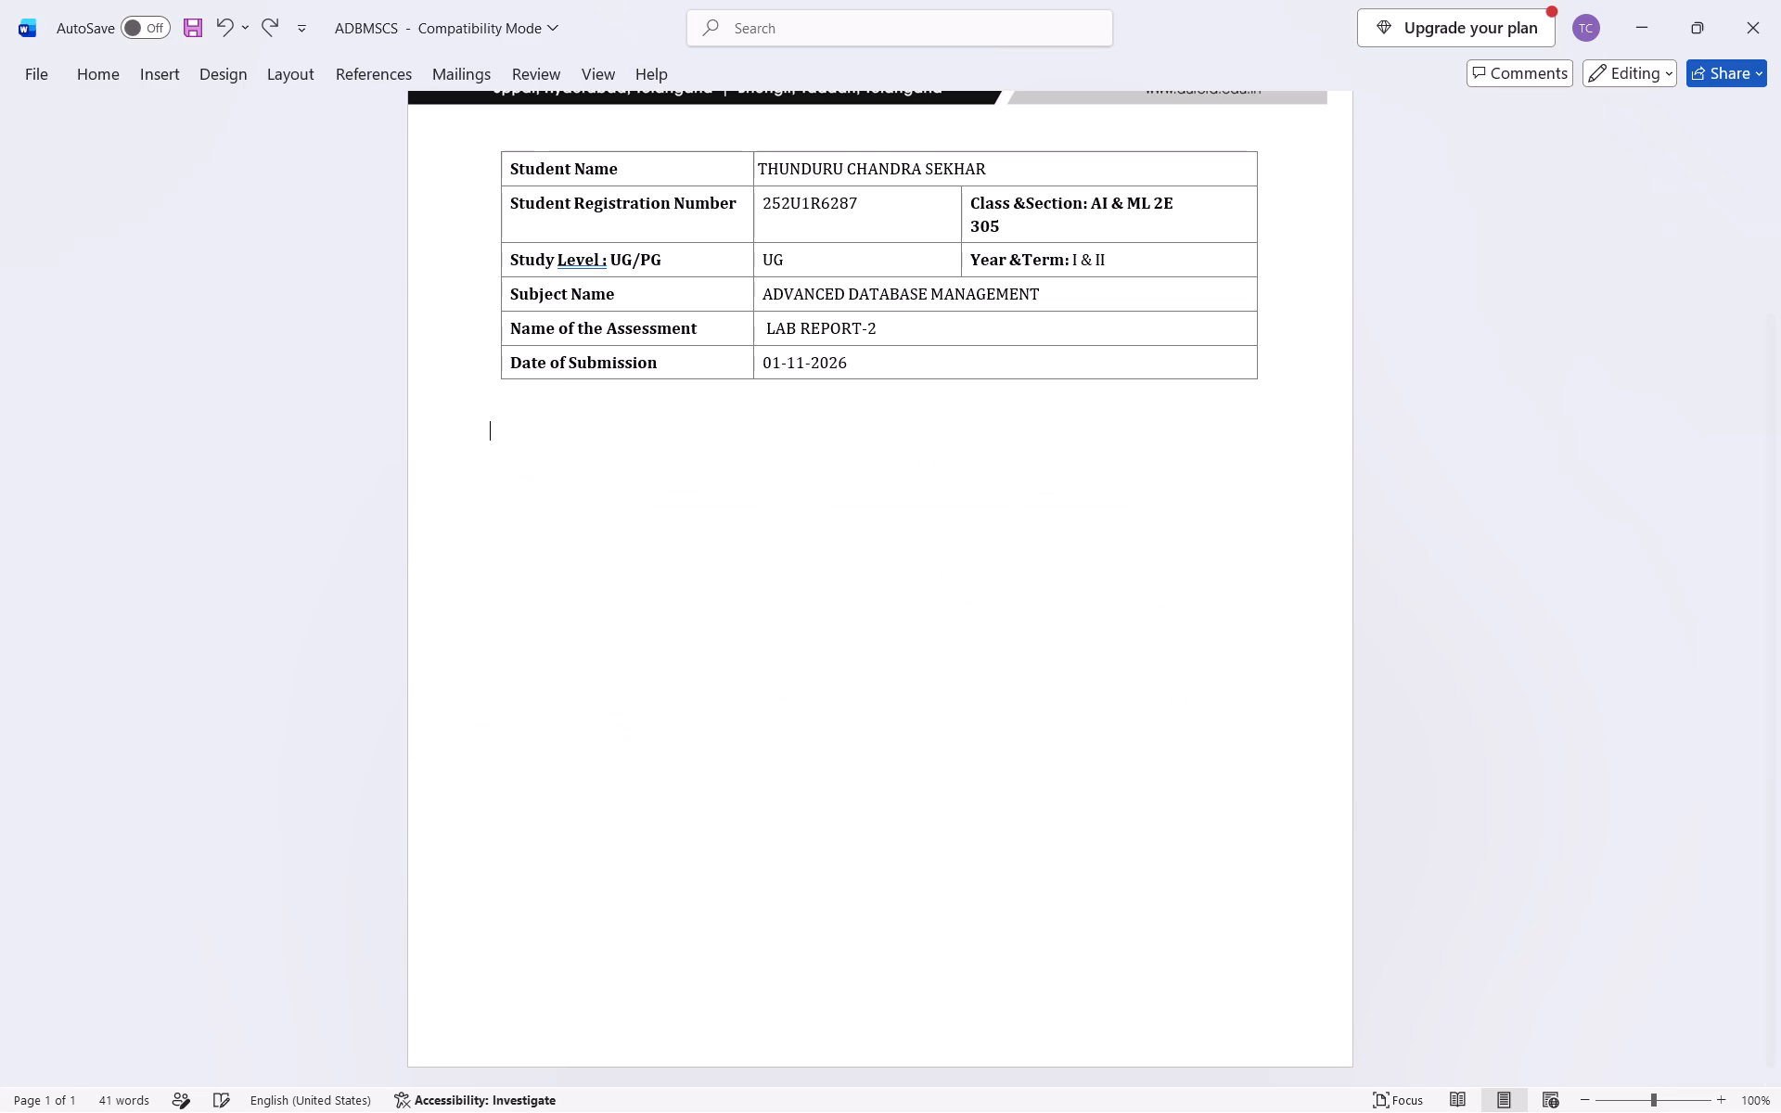
key(Return)
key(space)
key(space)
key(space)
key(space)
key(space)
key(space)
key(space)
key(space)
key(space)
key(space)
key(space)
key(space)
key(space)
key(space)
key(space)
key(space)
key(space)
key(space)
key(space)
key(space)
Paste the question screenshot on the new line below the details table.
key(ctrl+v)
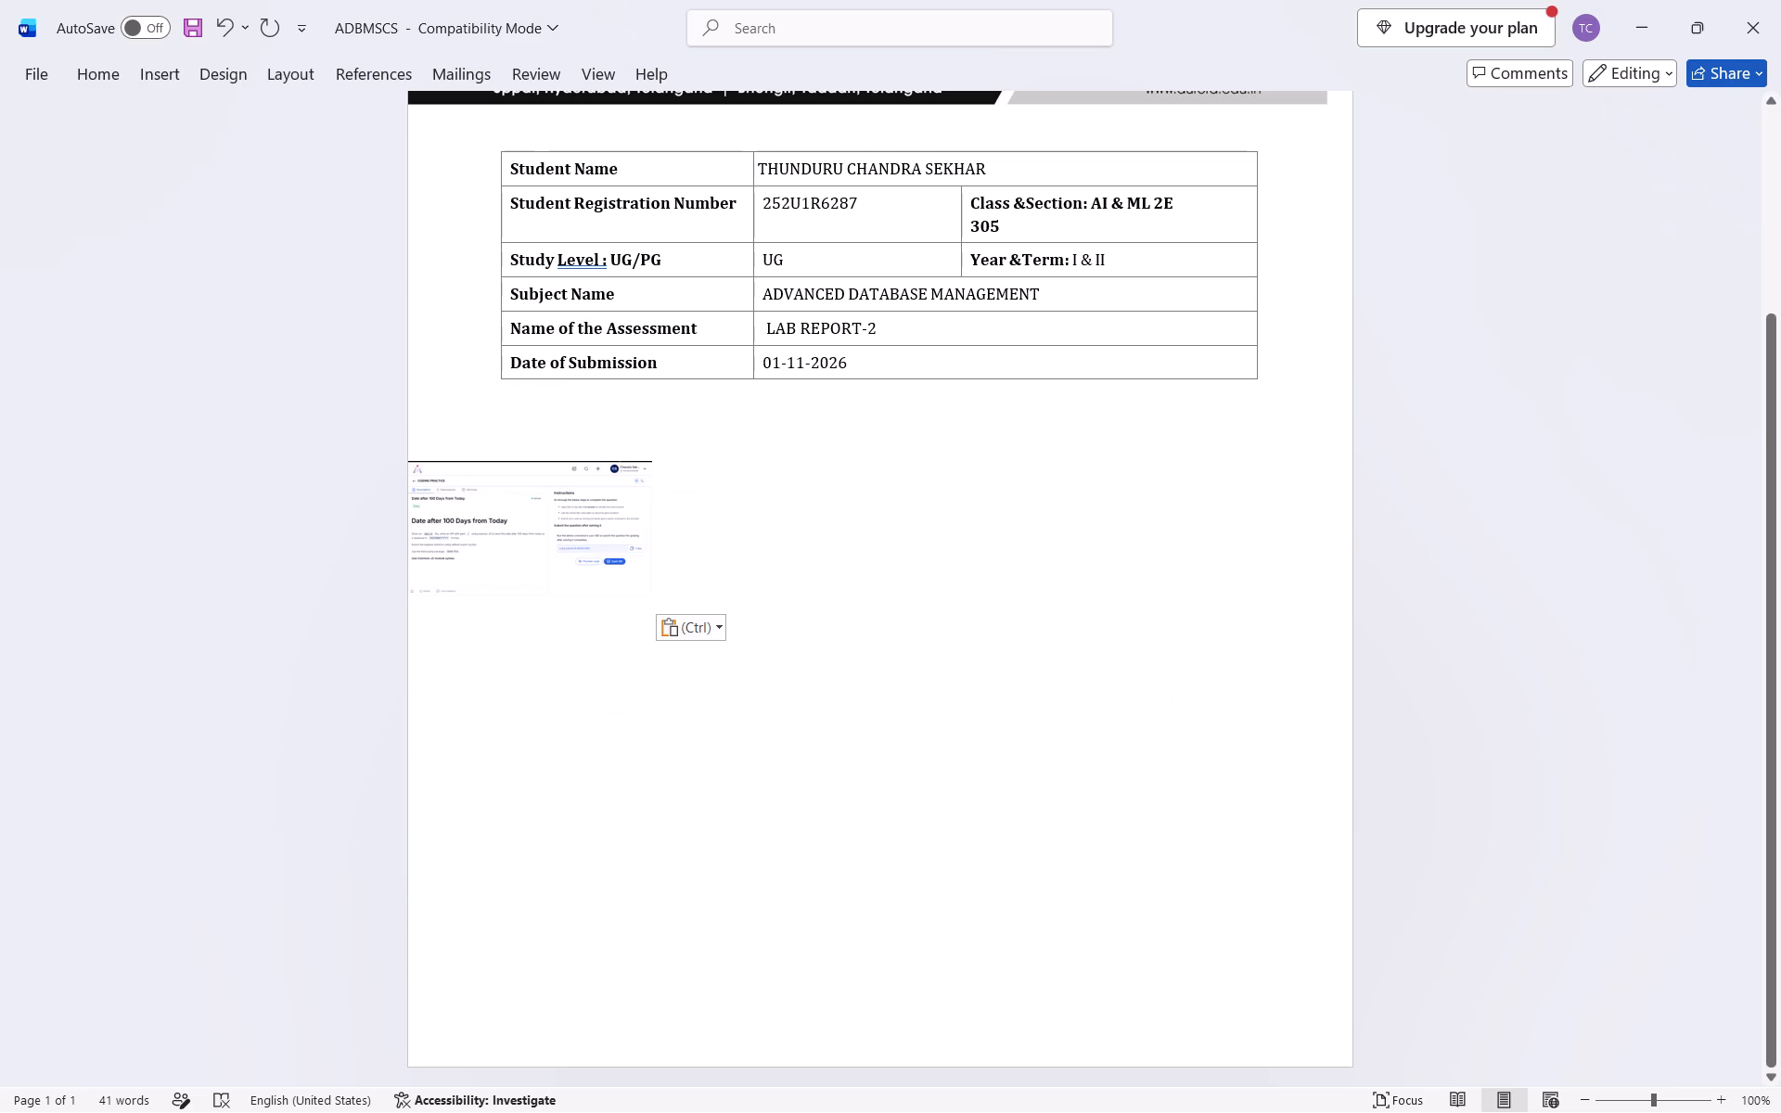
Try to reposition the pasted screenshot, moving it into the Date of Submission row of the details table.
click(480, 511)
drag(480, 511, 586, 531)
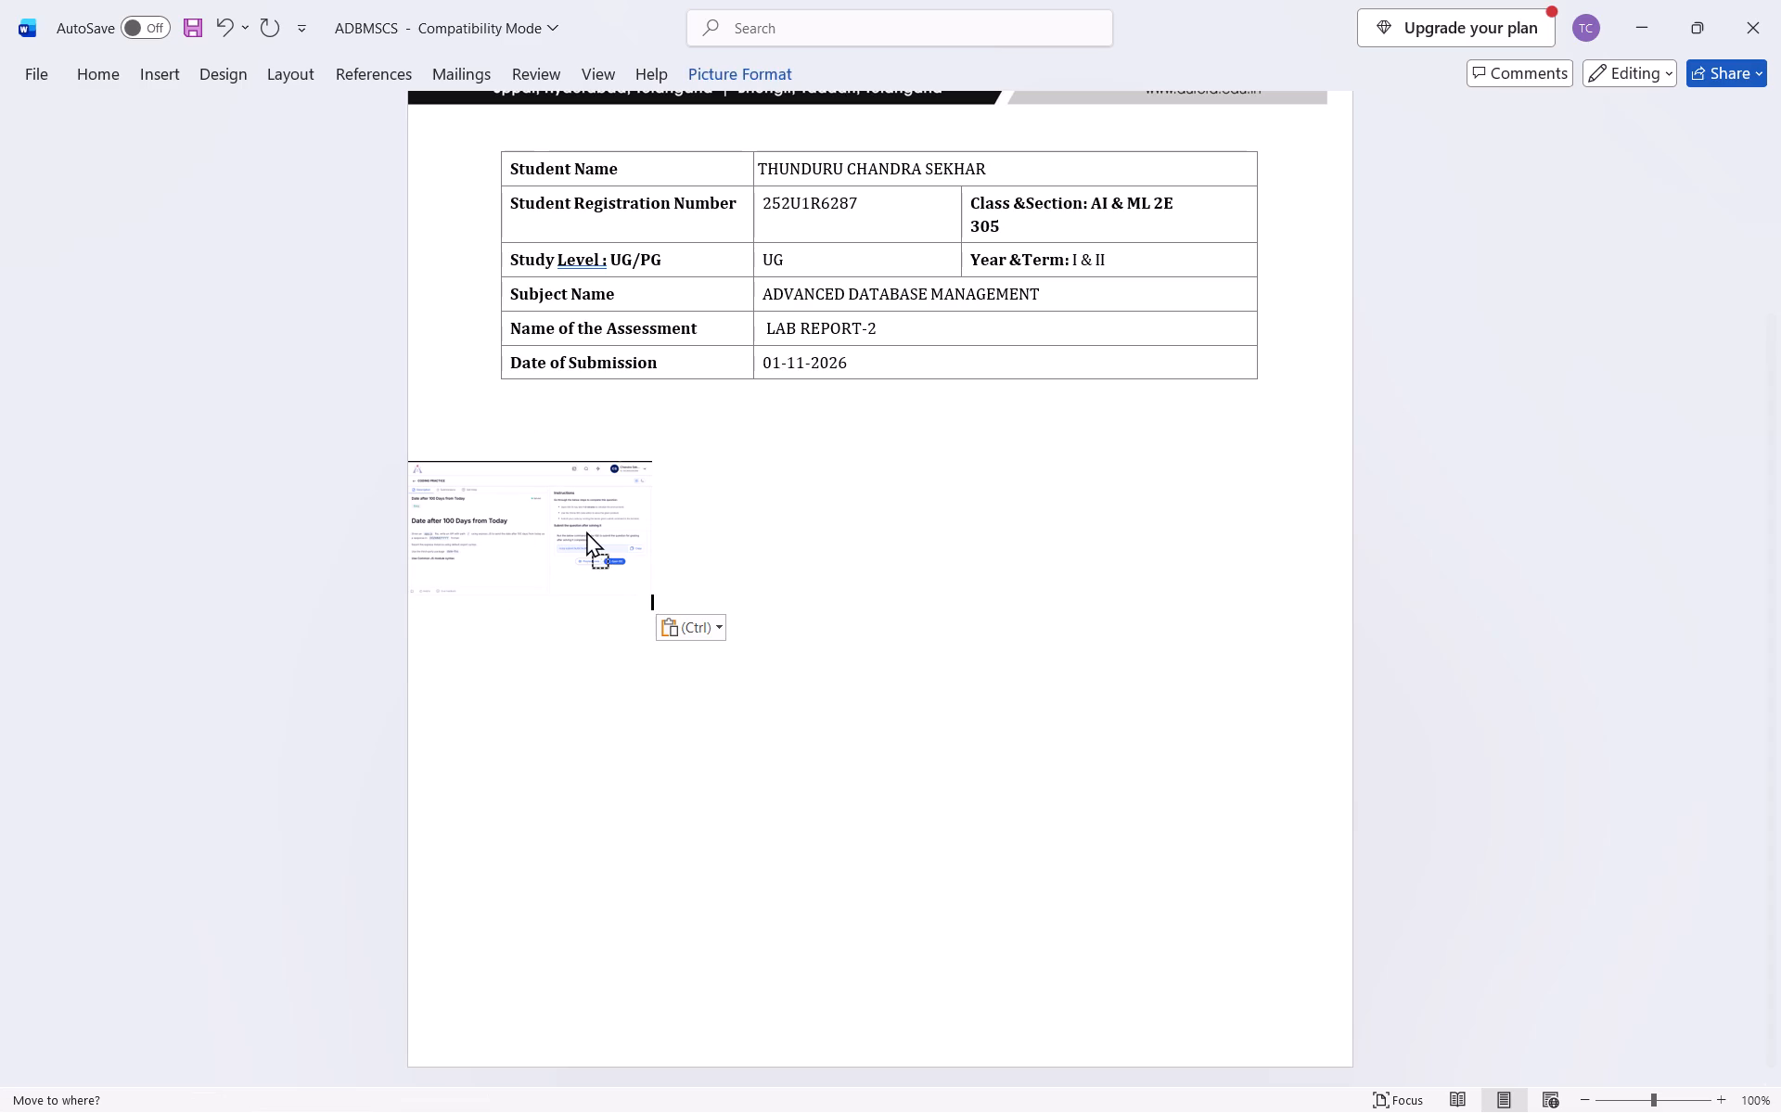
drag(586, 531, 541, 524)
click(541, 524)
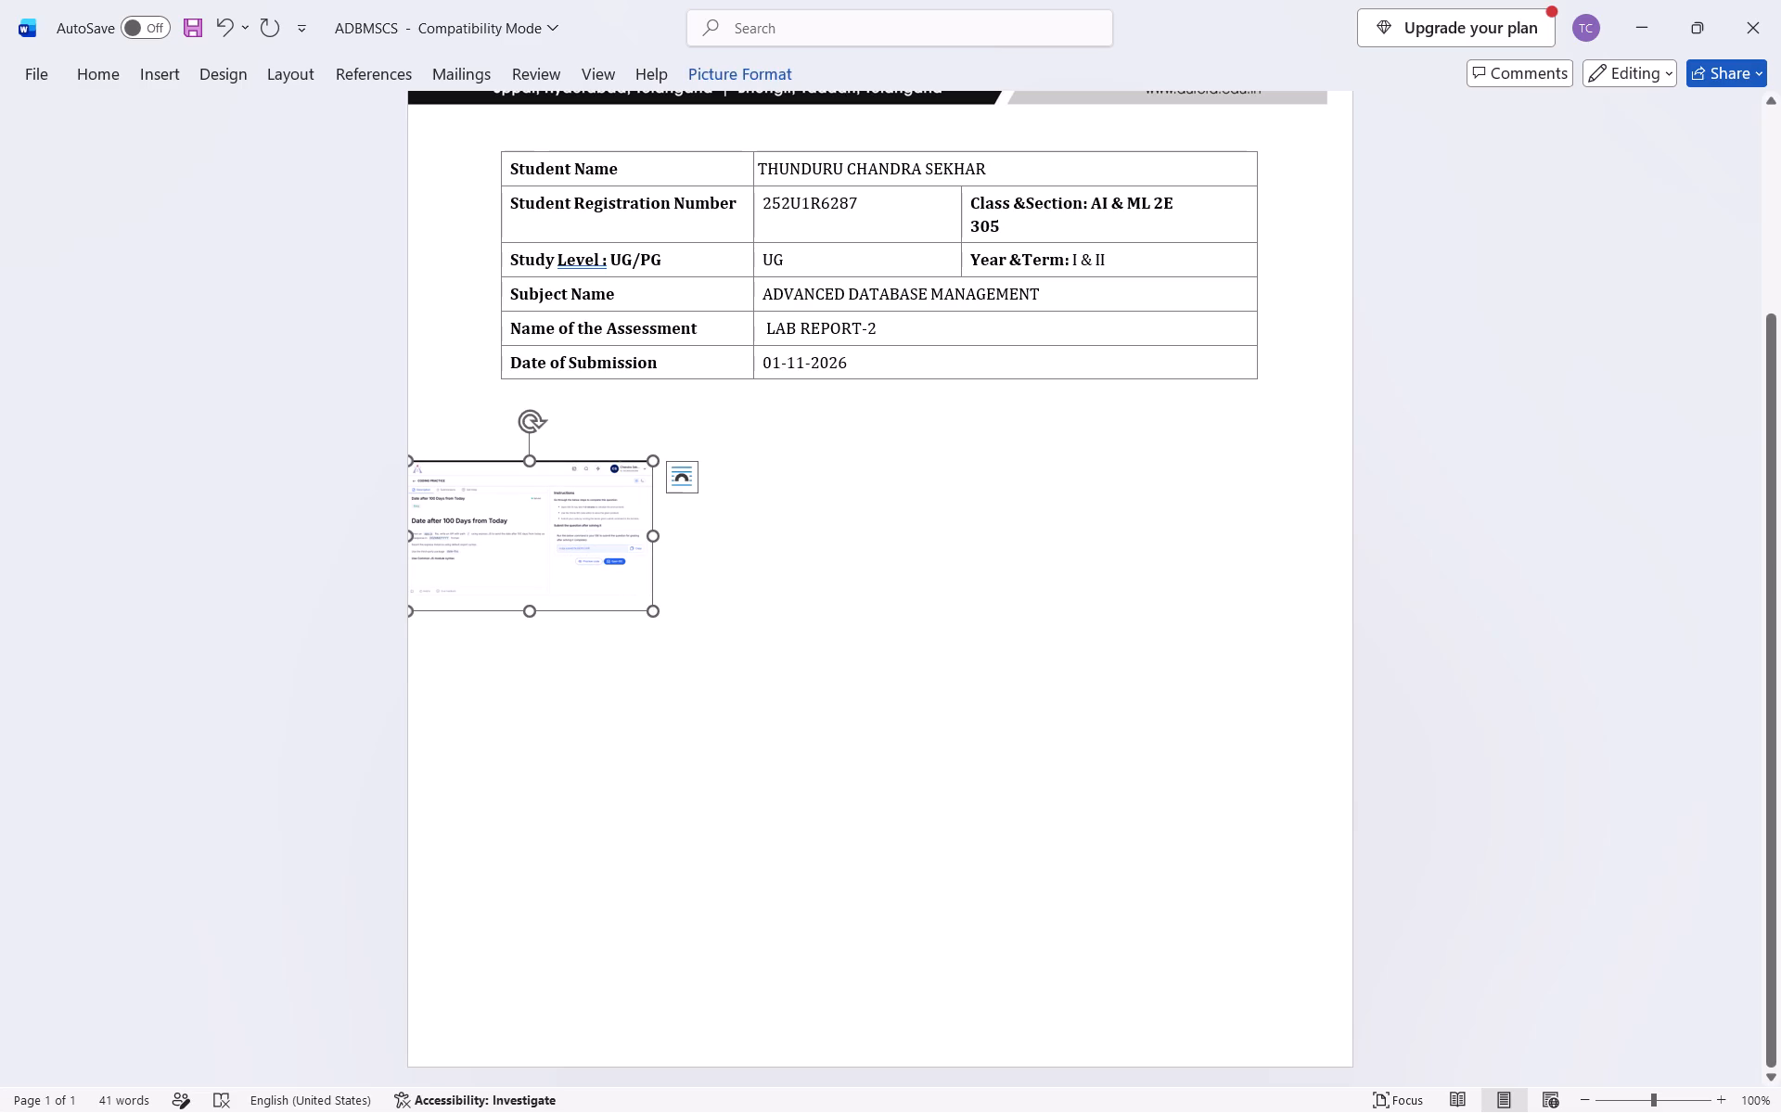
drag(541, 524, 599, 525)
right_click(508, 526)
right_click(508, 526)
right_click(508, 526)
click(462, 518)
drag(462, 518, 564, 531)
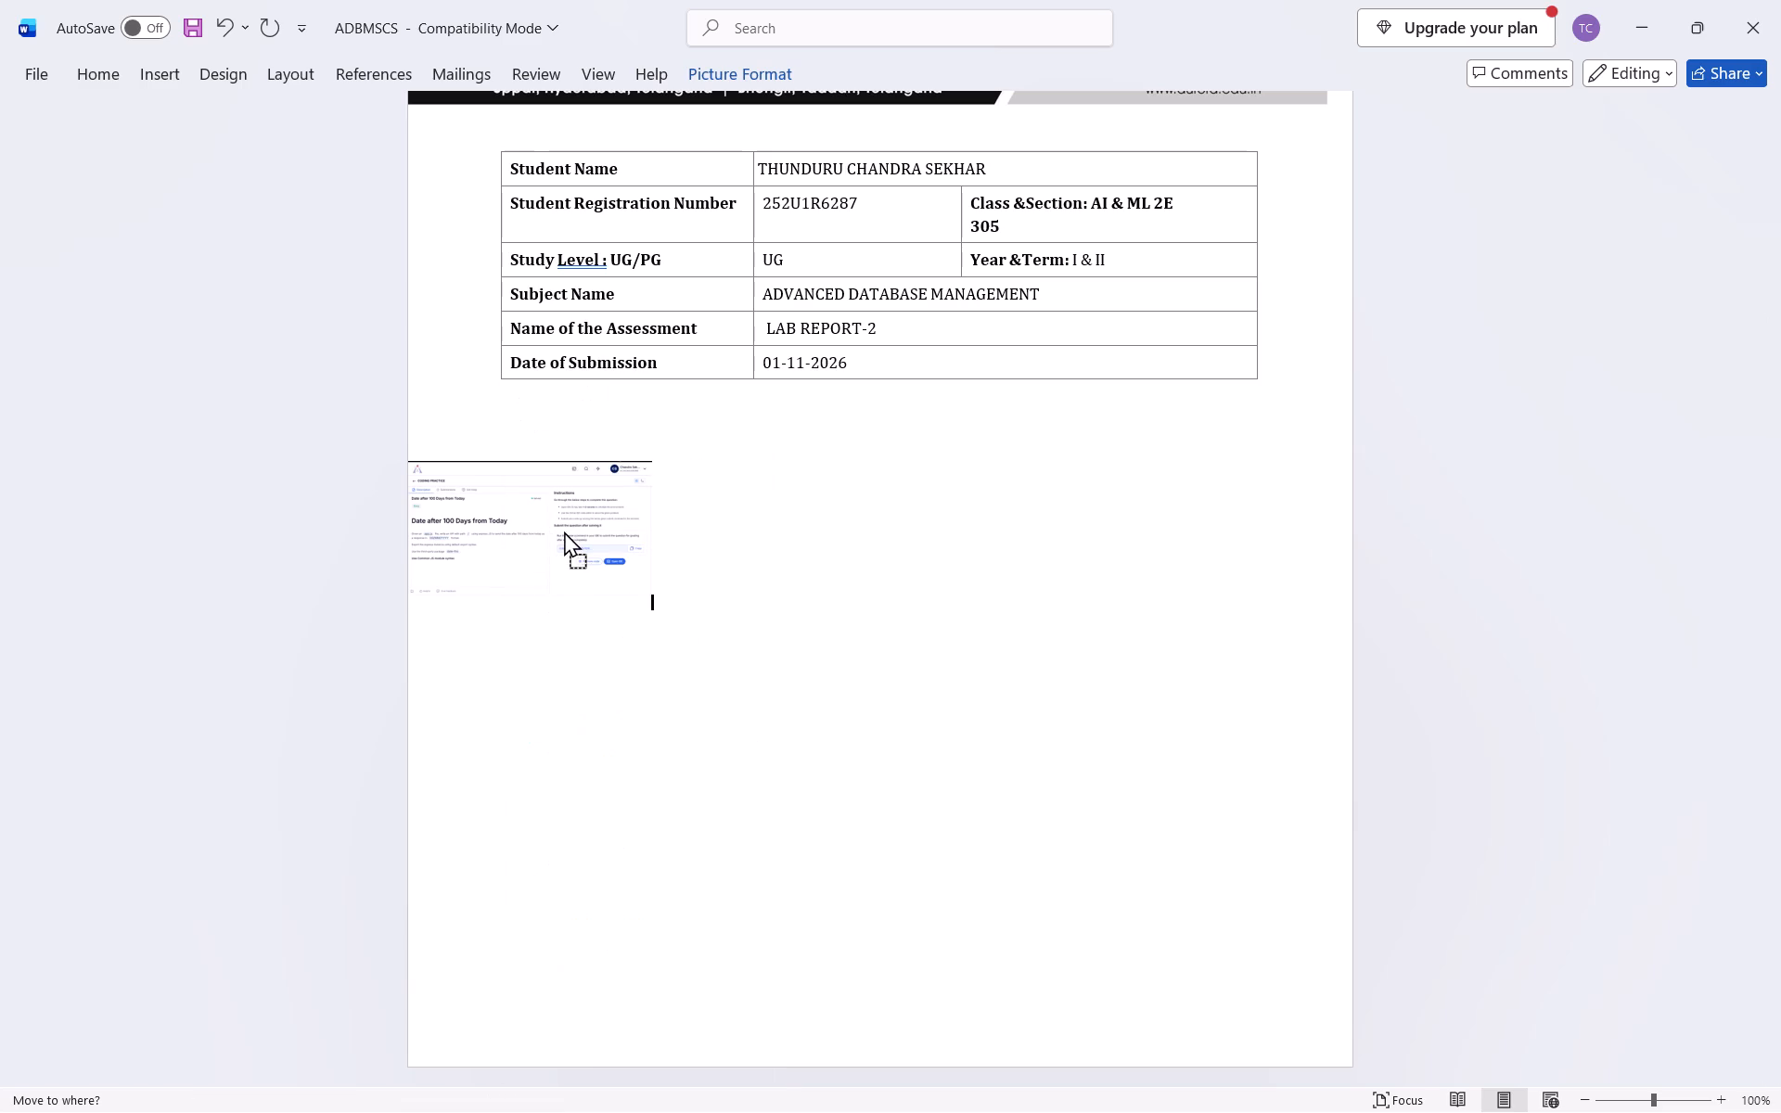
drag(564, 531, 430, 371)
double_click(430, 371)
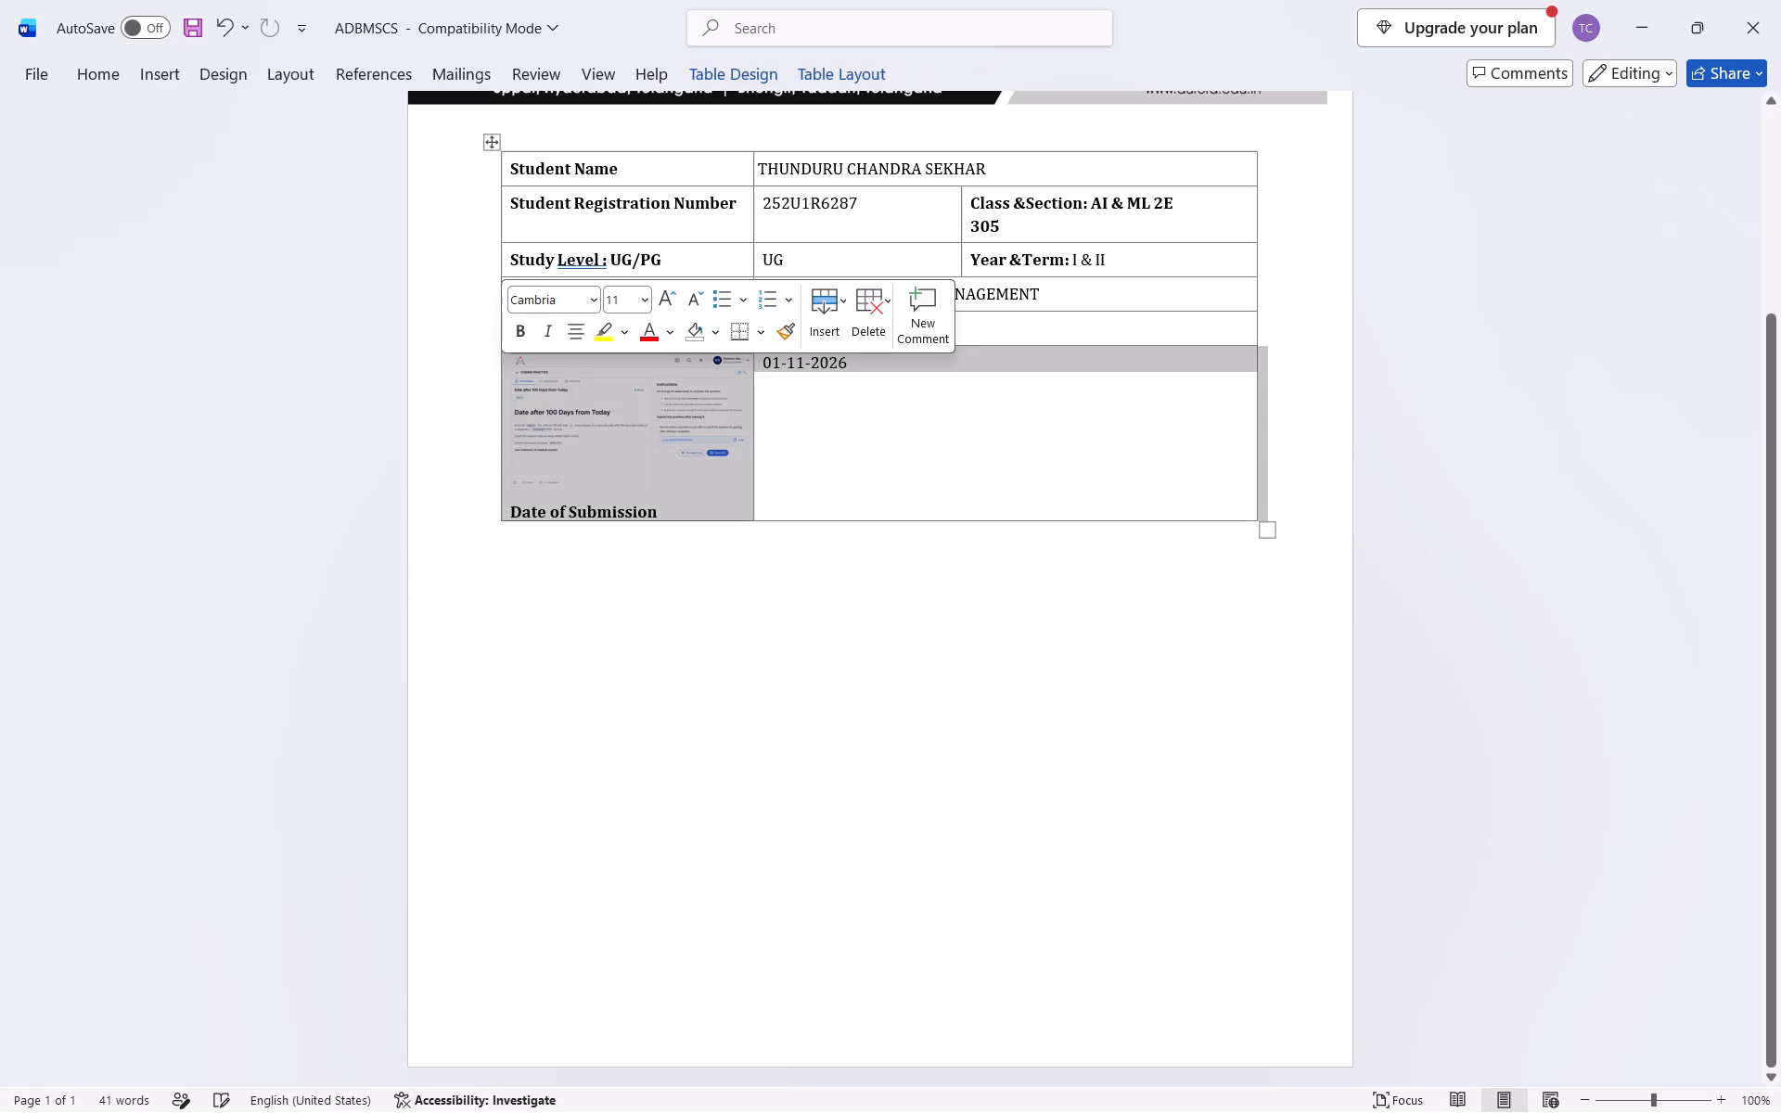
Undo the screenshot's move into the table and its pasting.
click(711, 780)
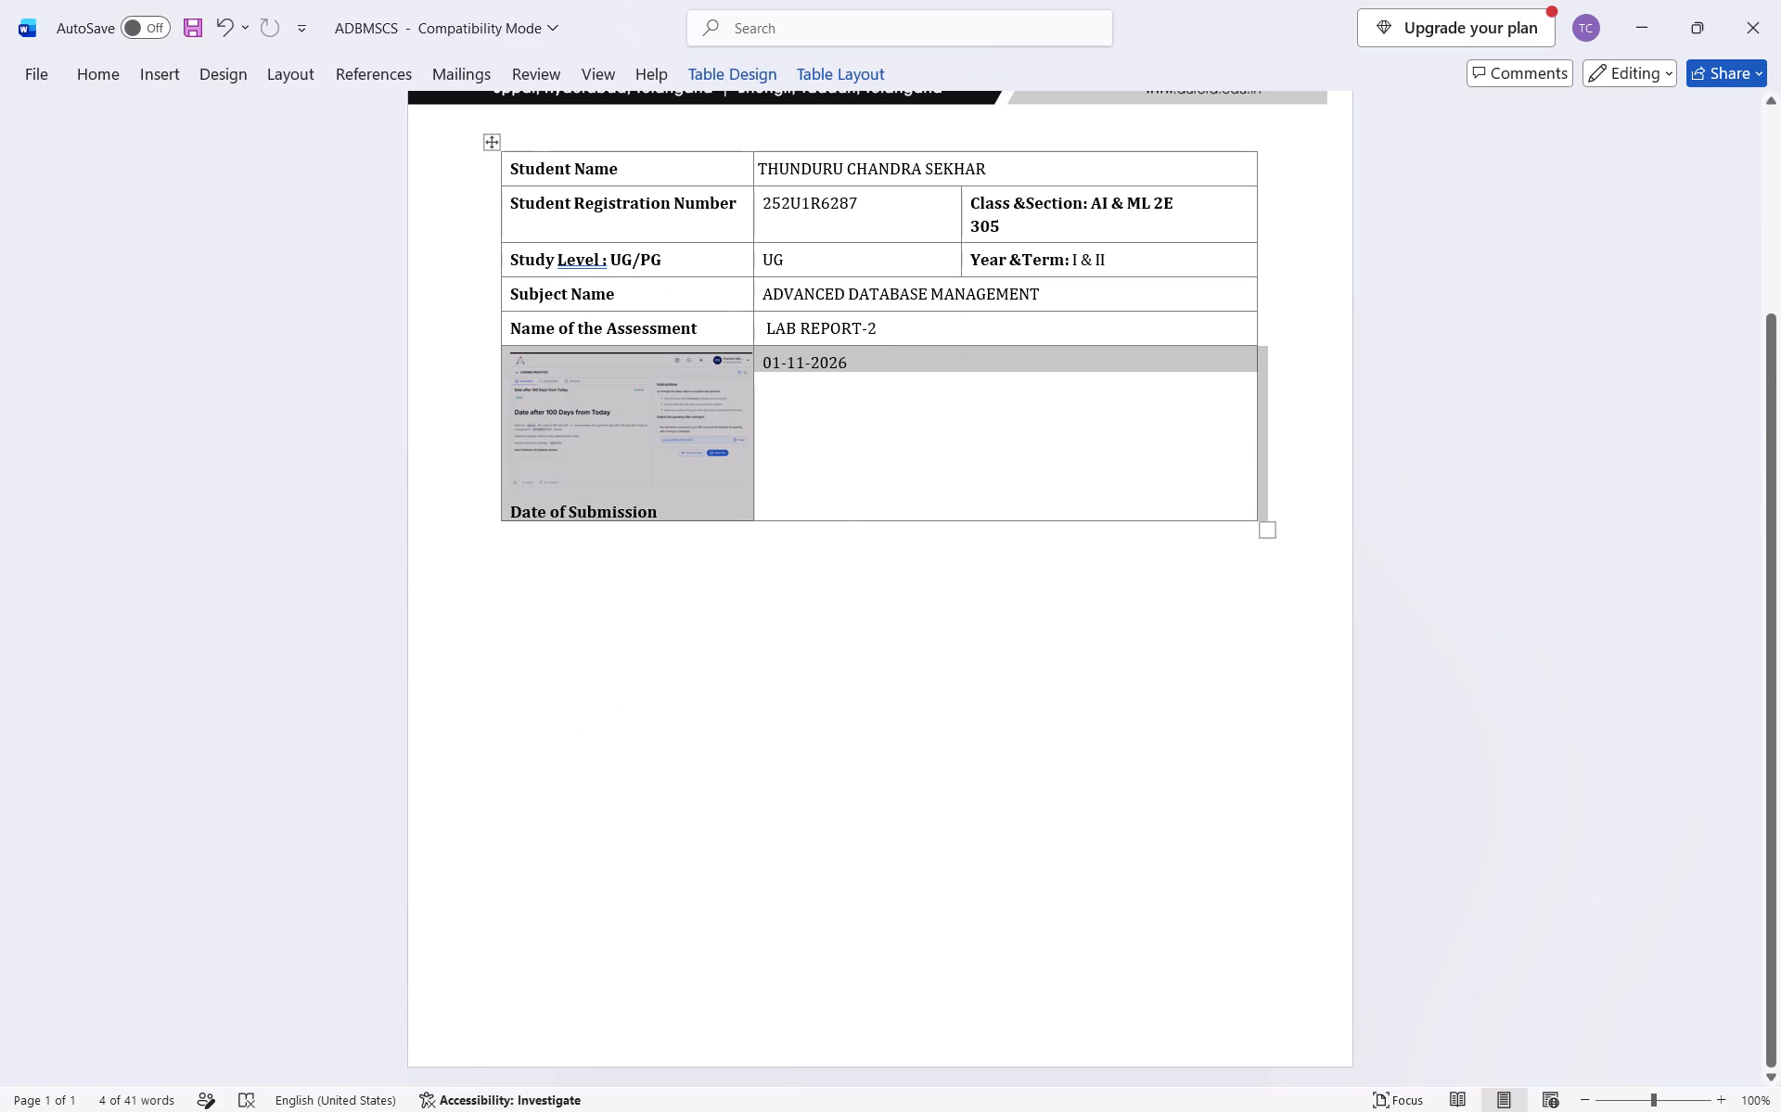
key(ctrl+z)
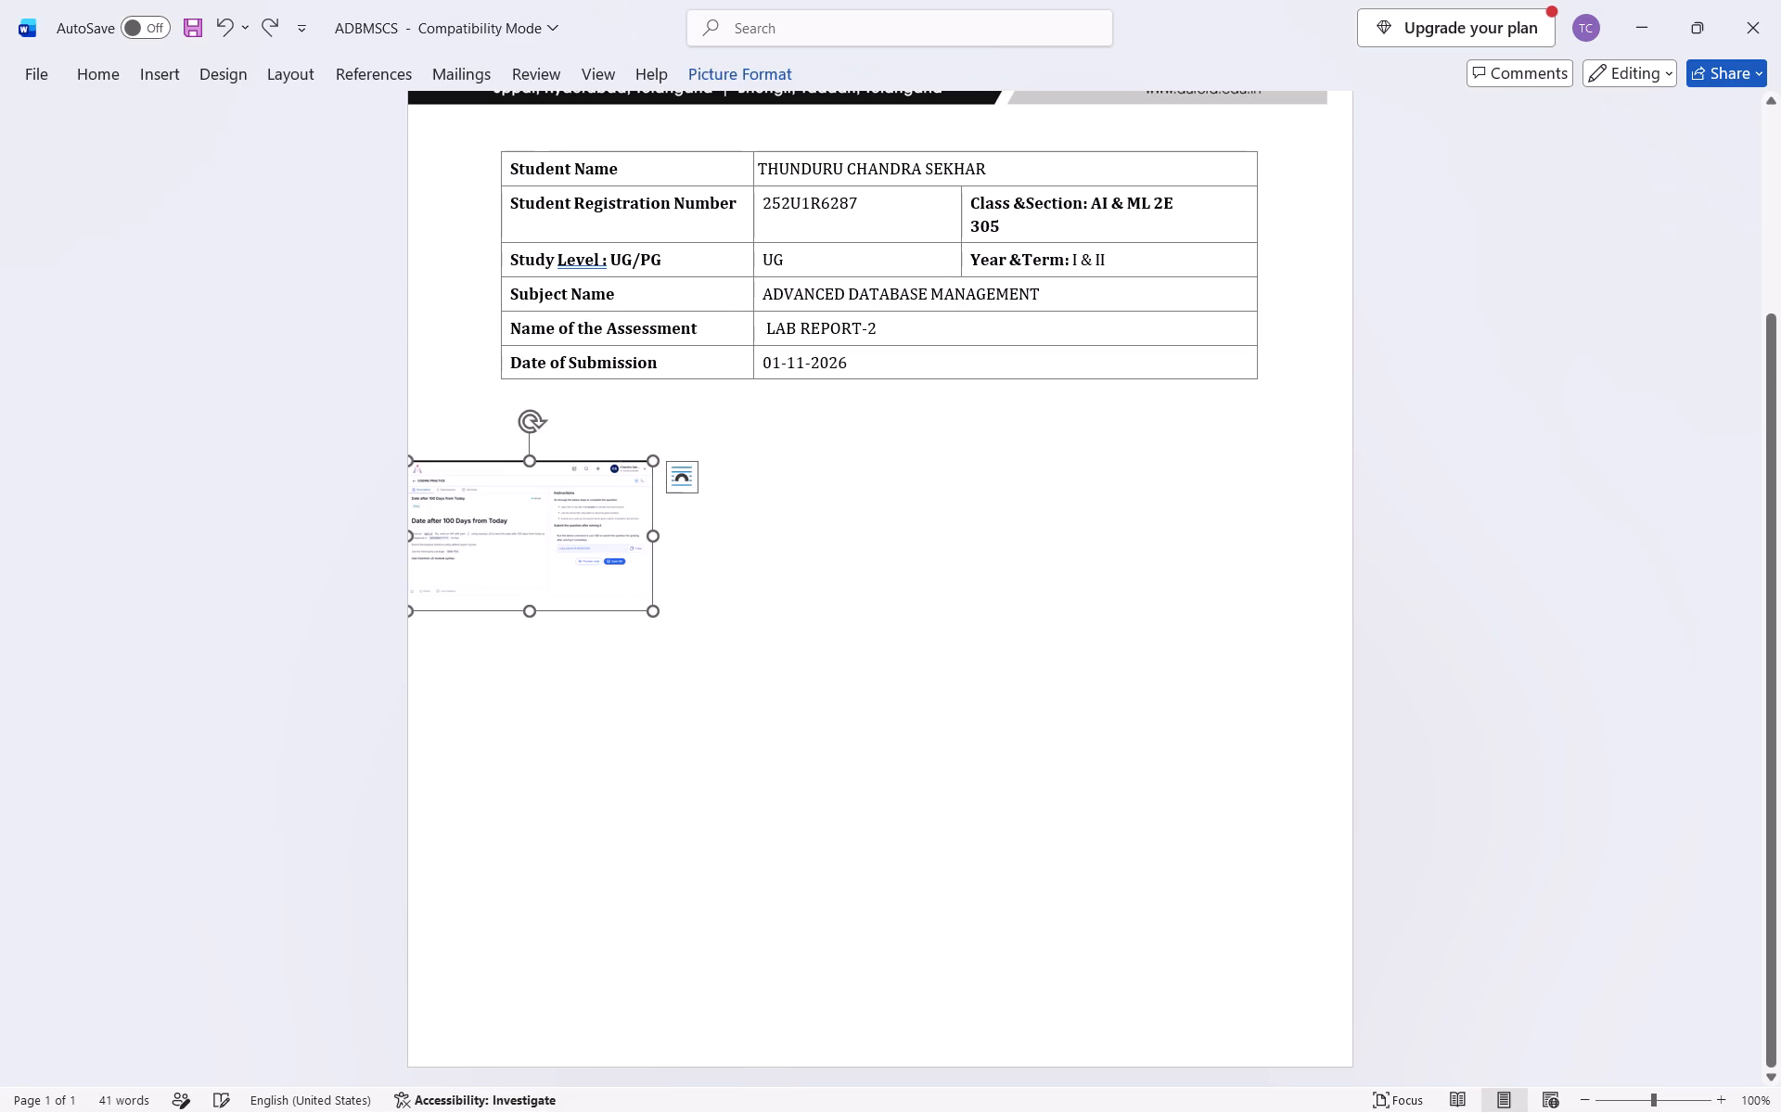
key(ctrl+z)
Add one more space on the new line and paste the question screenshot there again.
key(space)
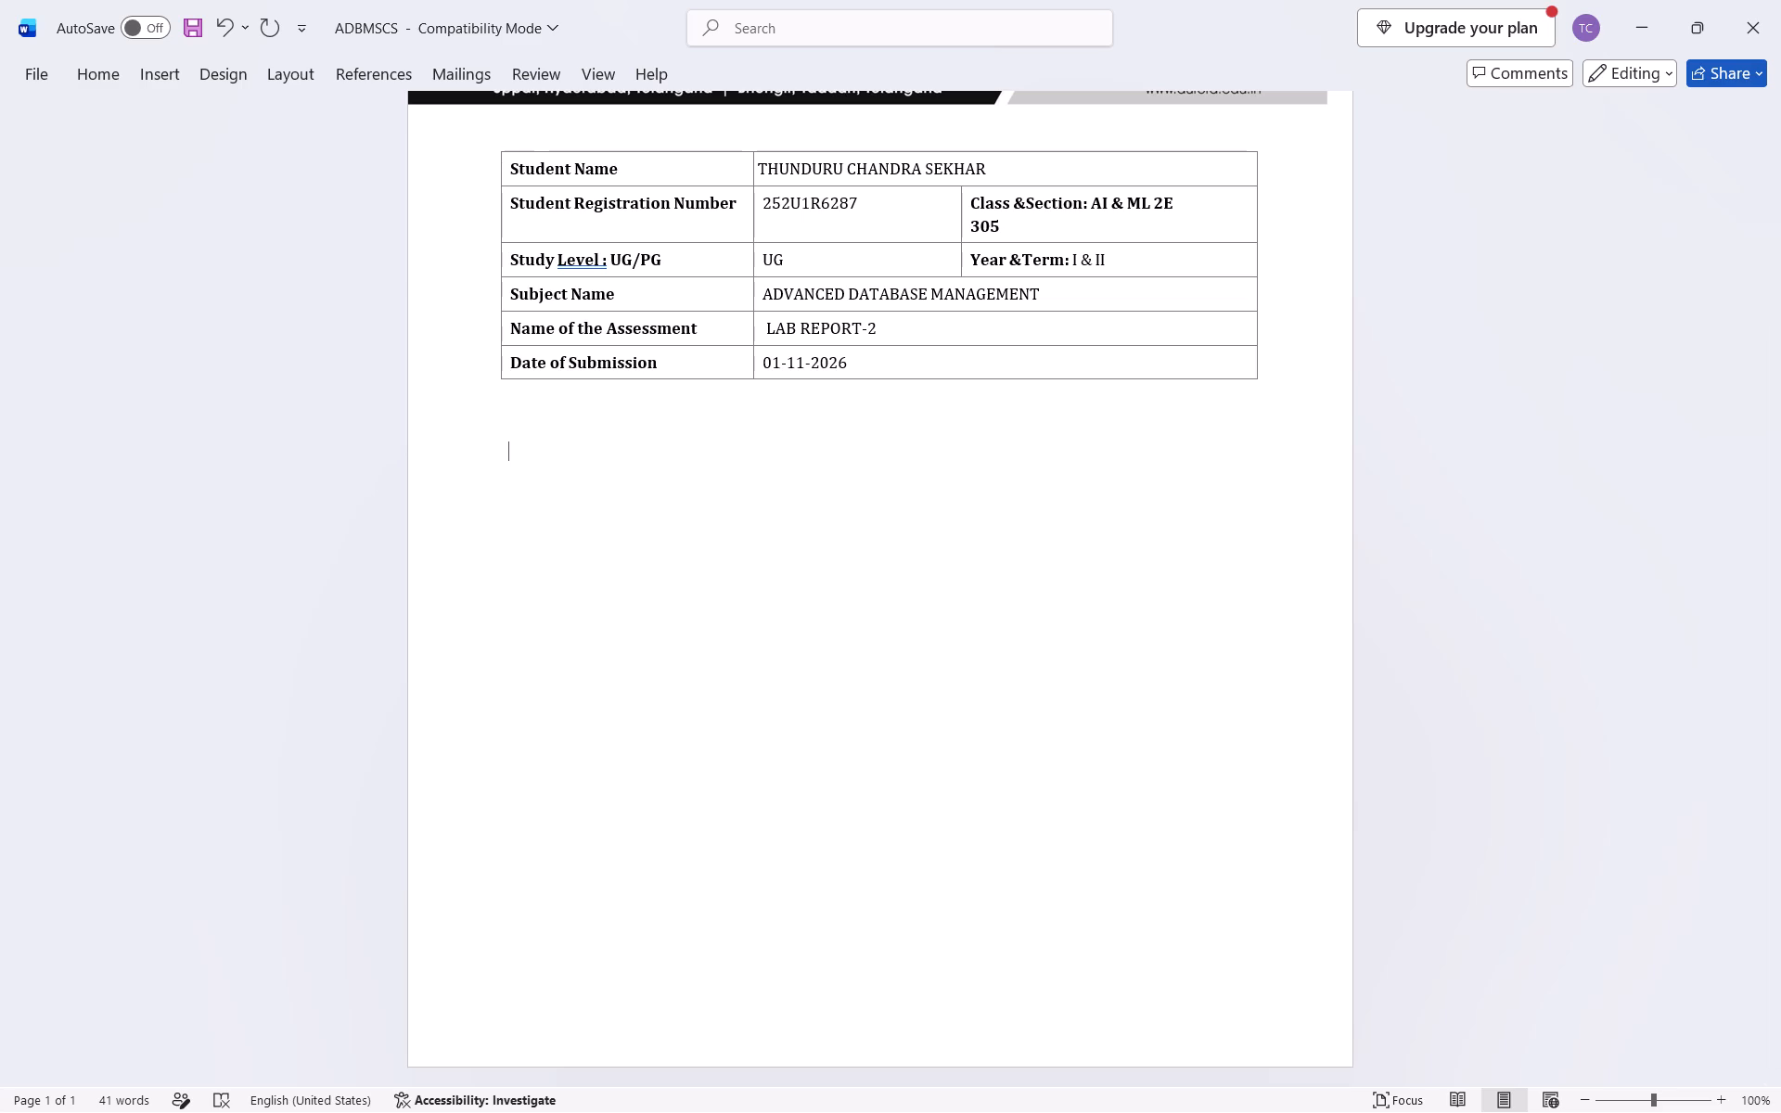
key(ctrl+v)
Stretch the pasted screenshot to about two-thirds of the page width and down close to the page's bottom.
click(596, 550)
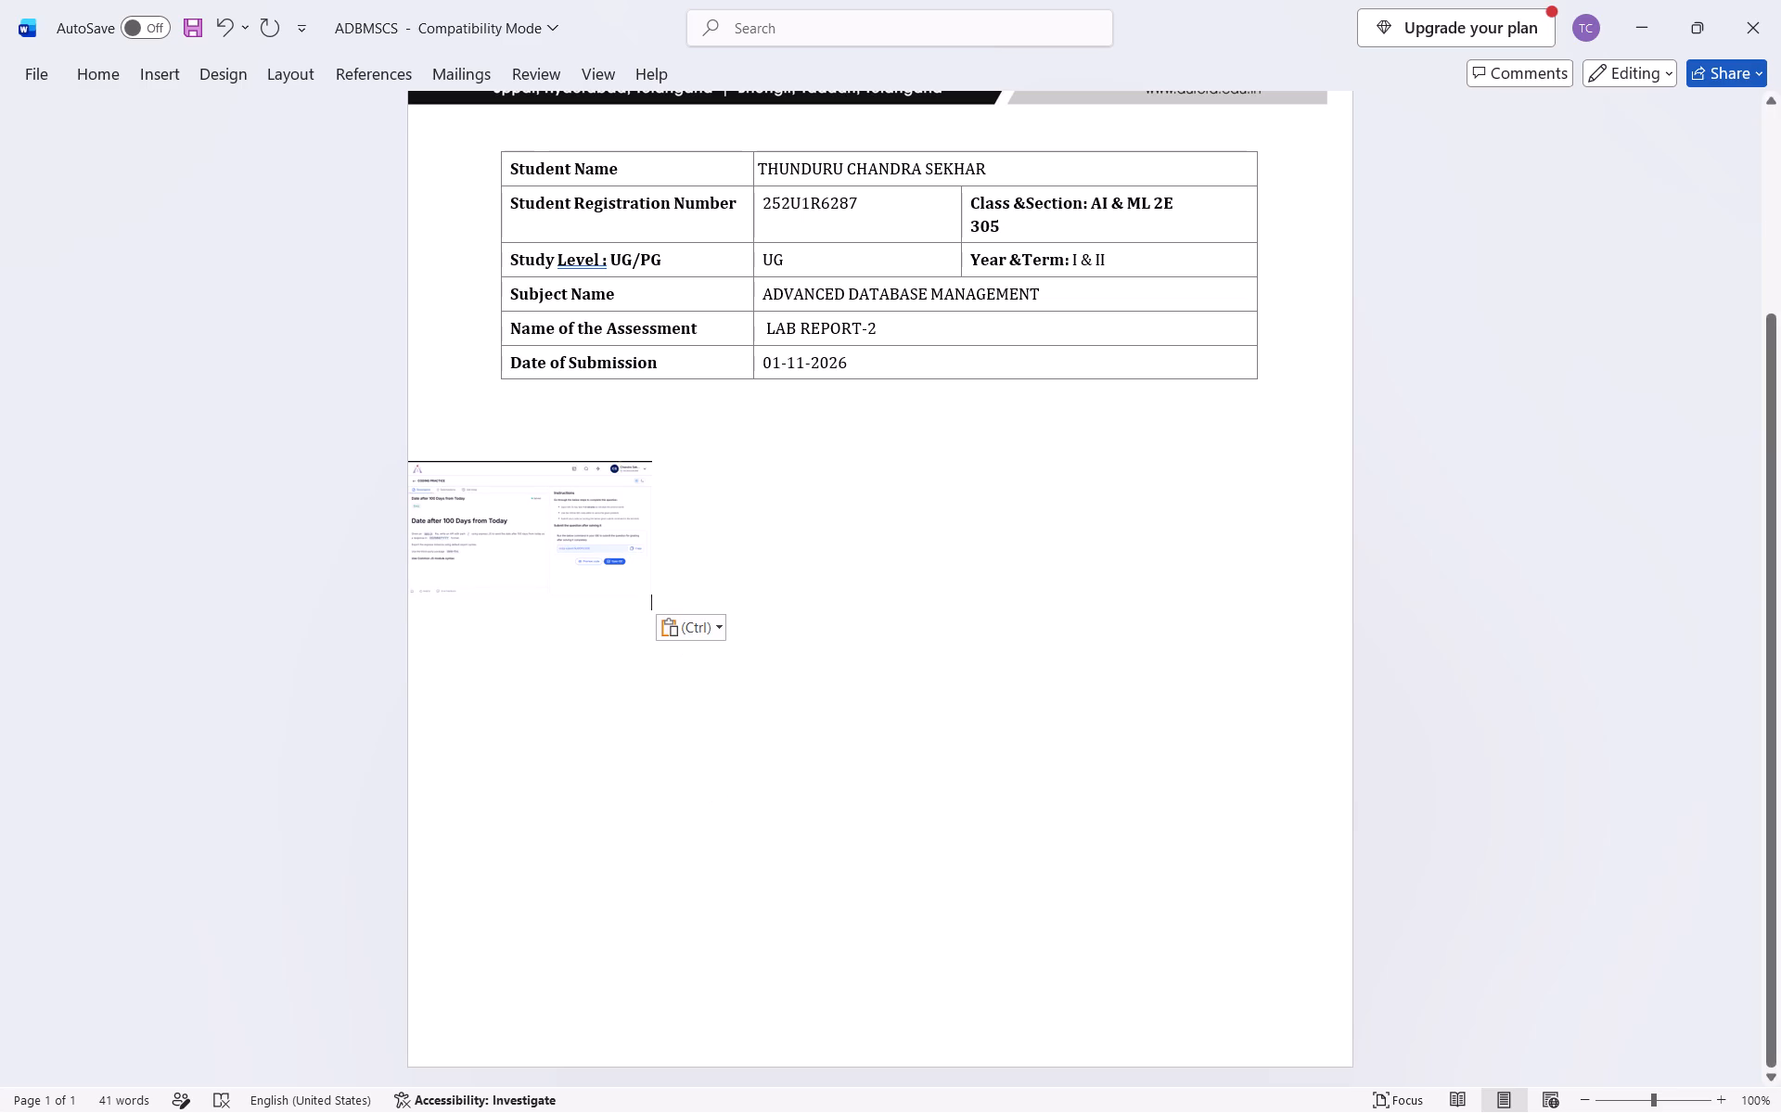
click(653, 610)
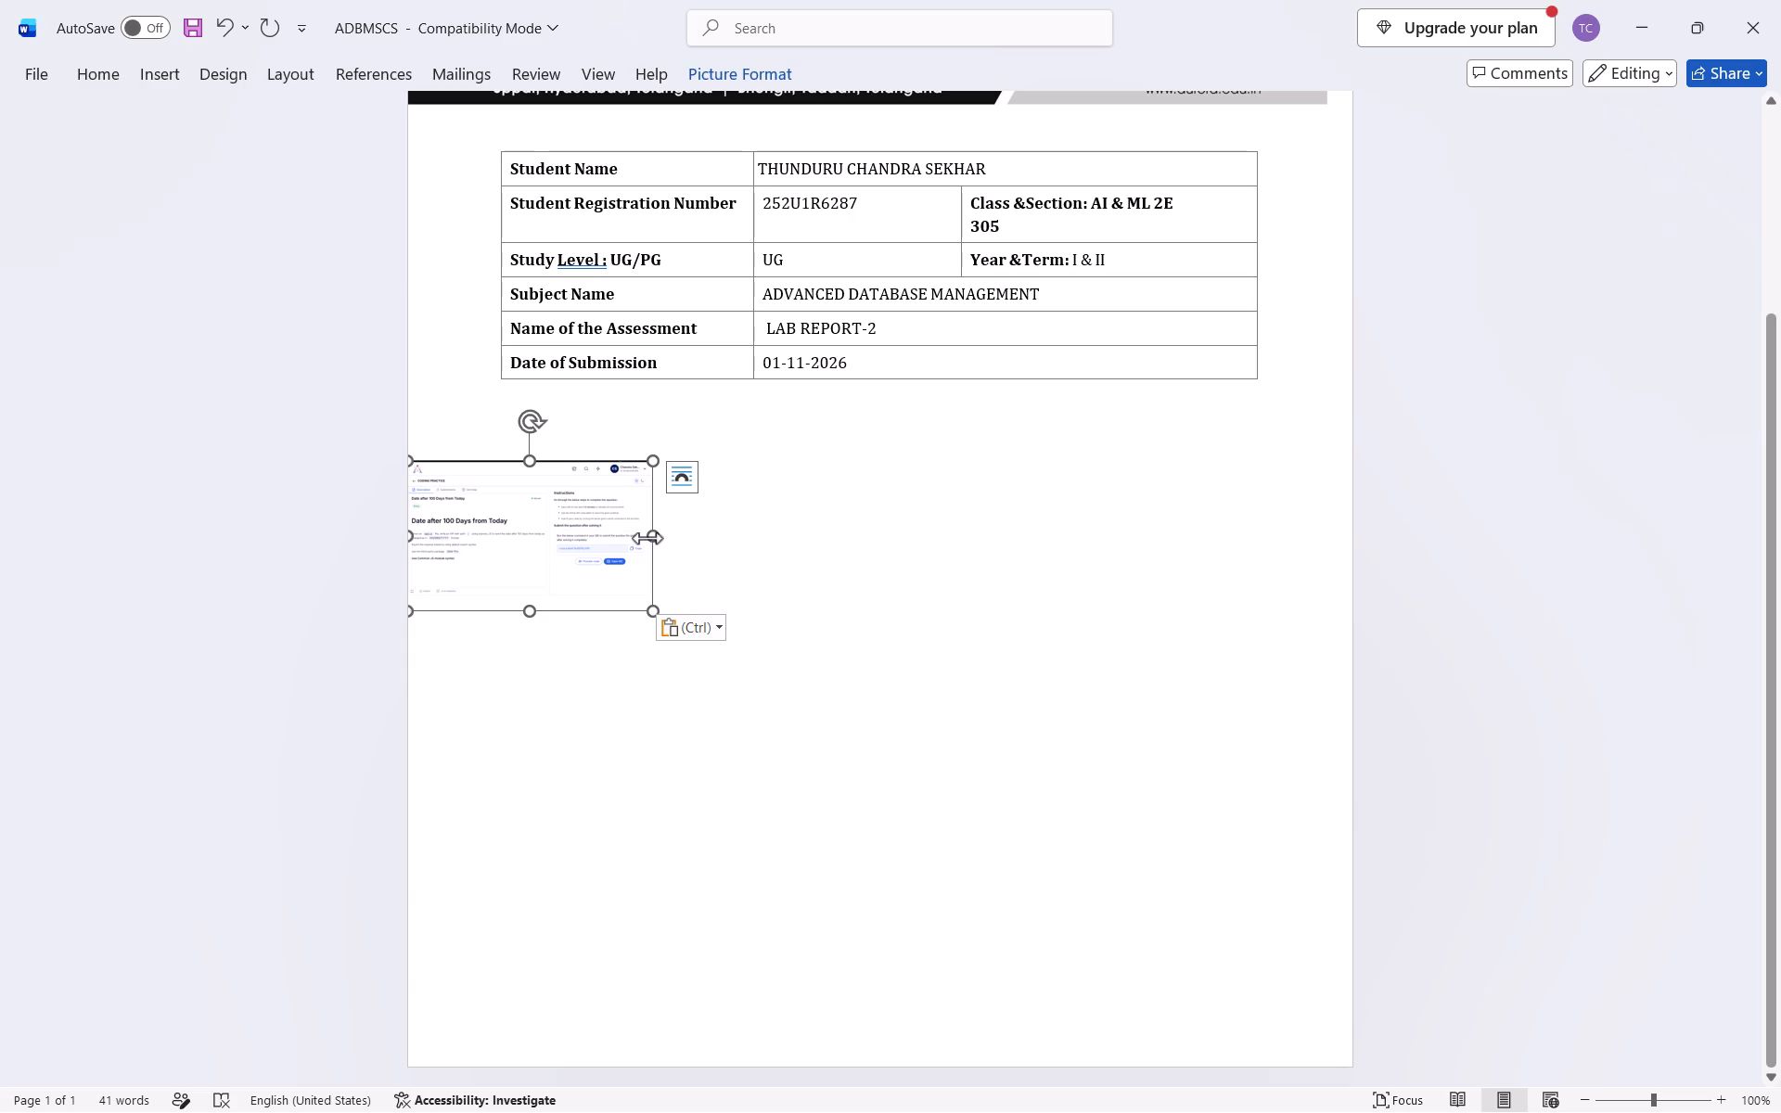
drag(647, 538, 1010, 549)
drag(711, 609, 751, 787)
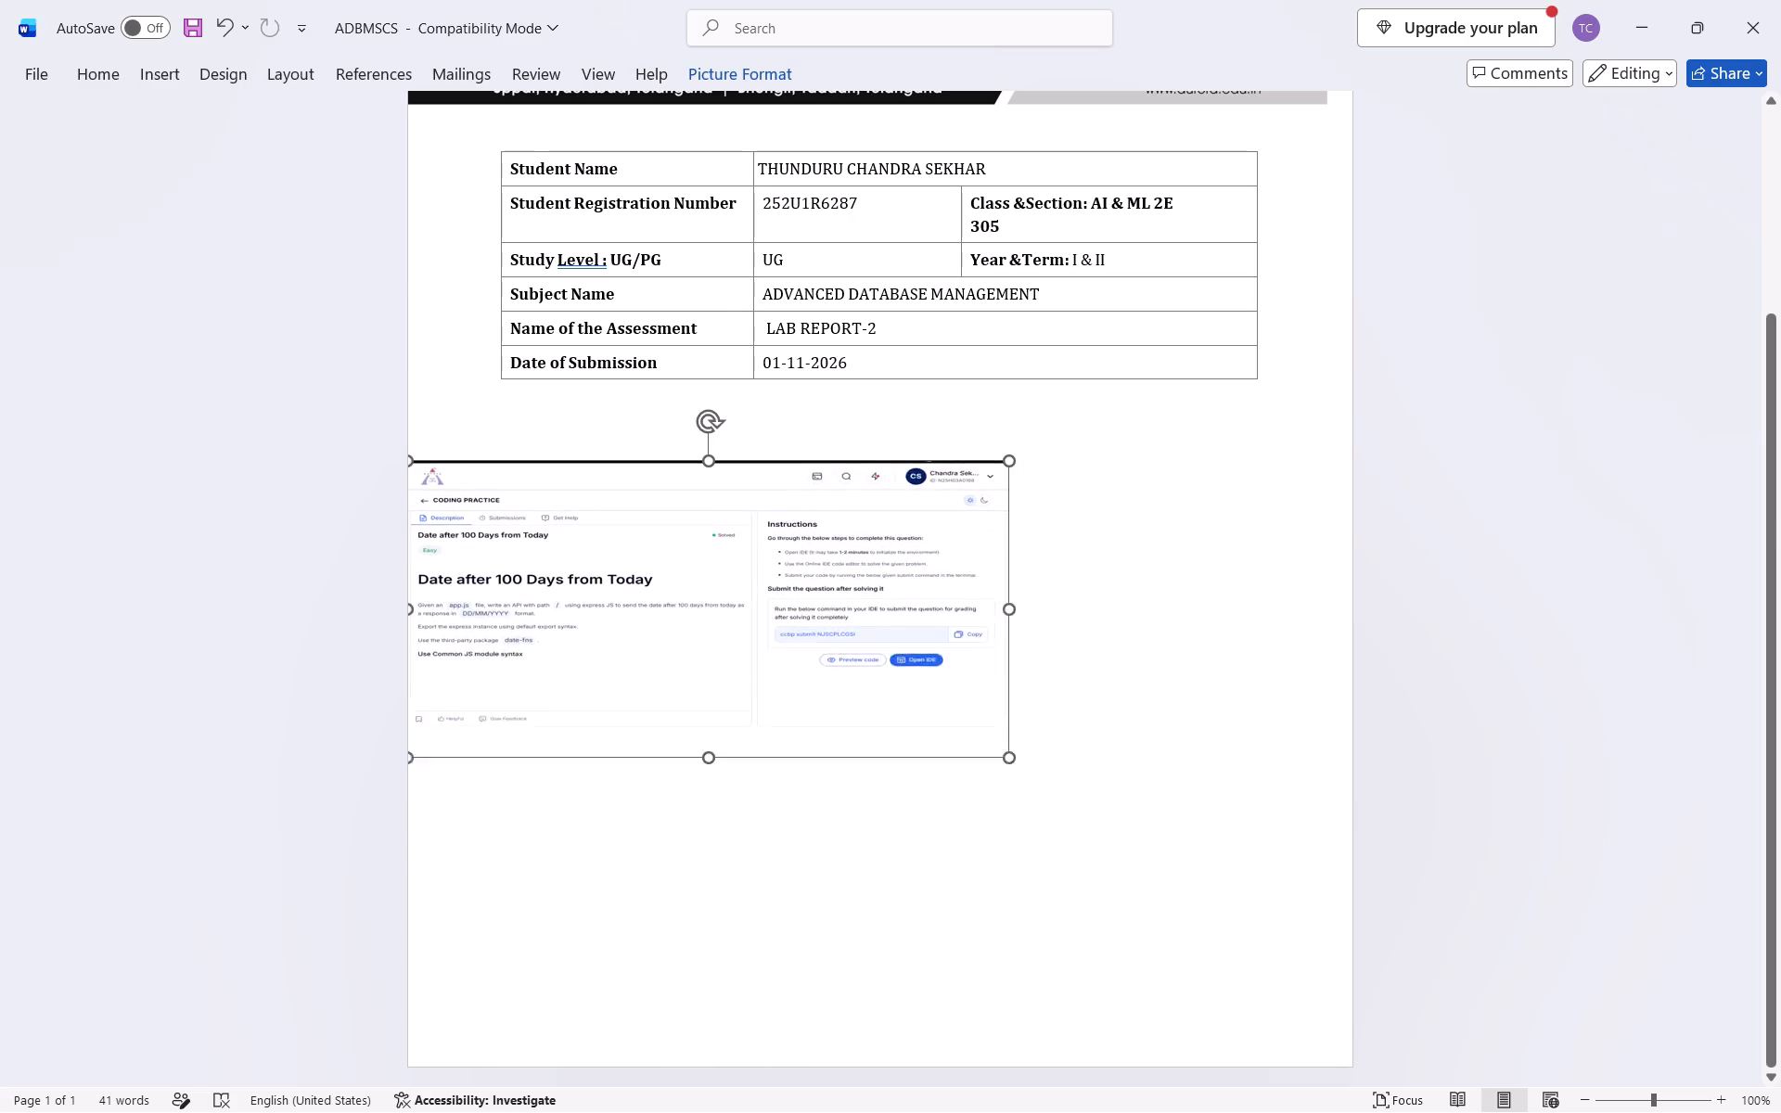
drag(751, 787, 765, 960)
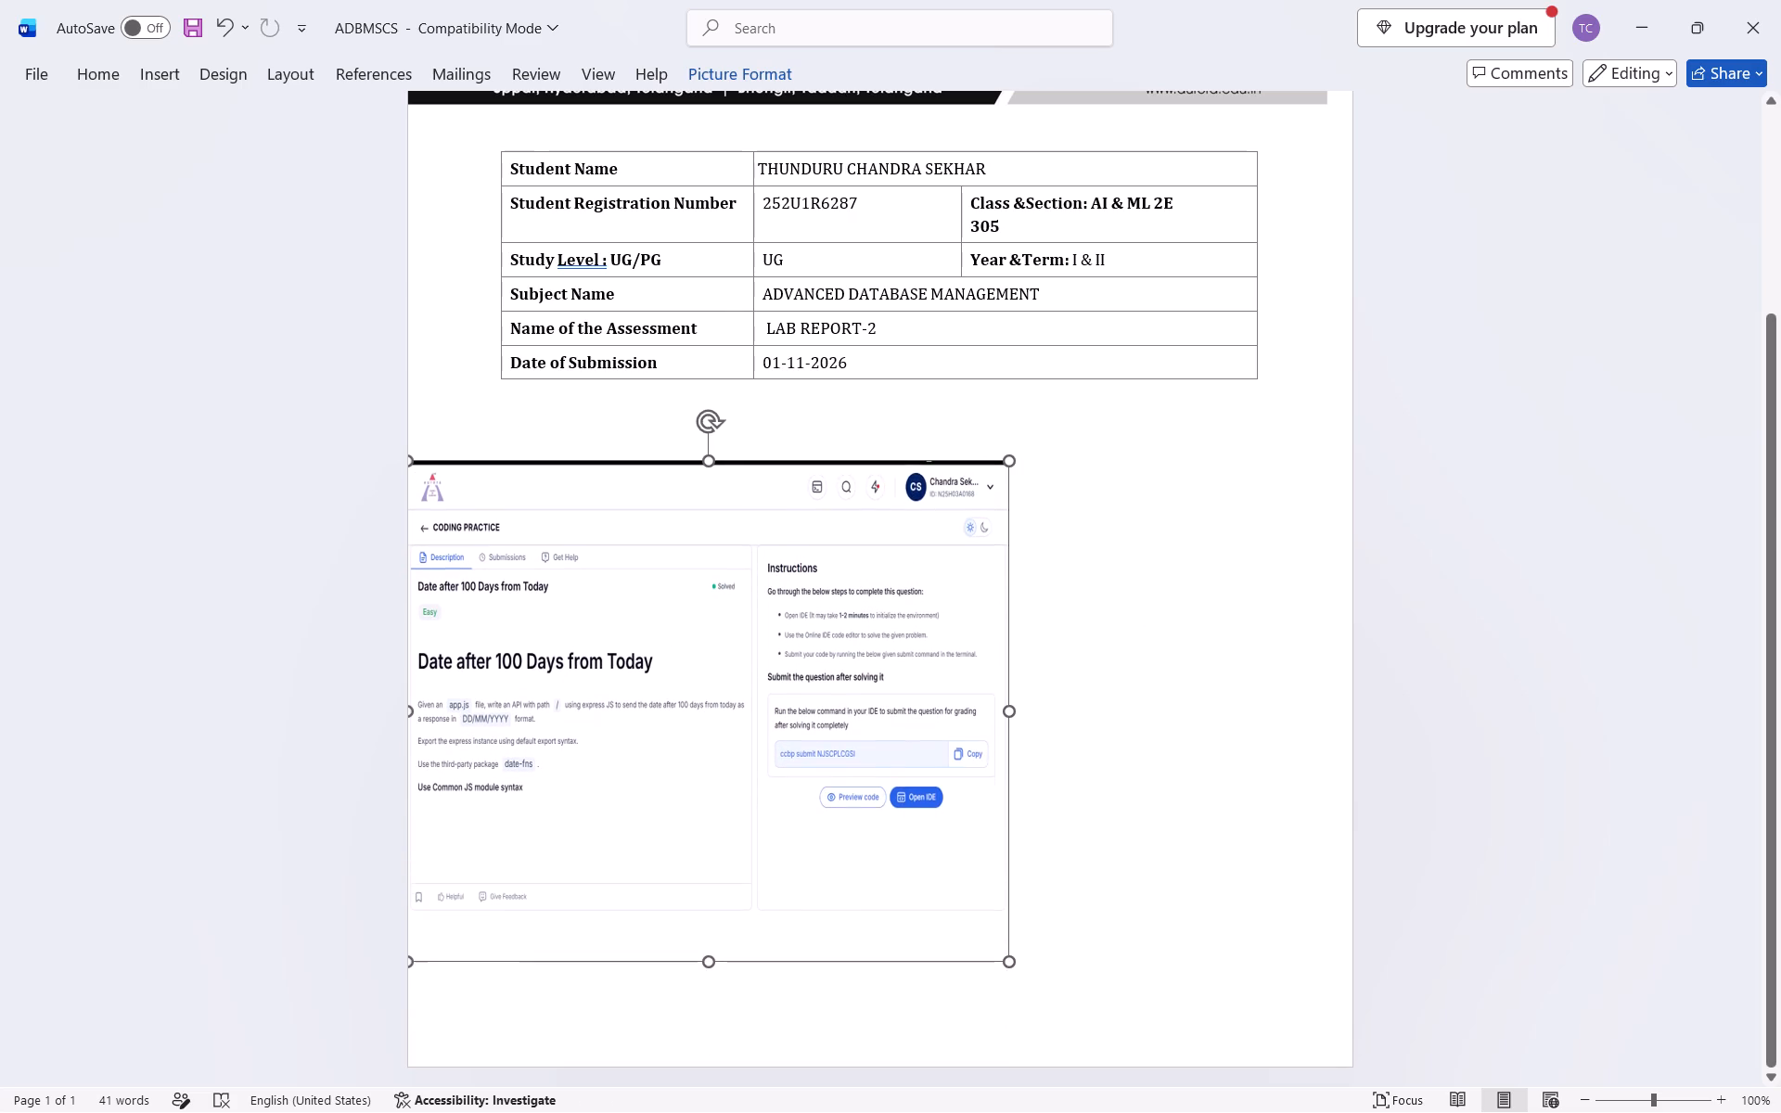
drag(765, 960, 764, 959)
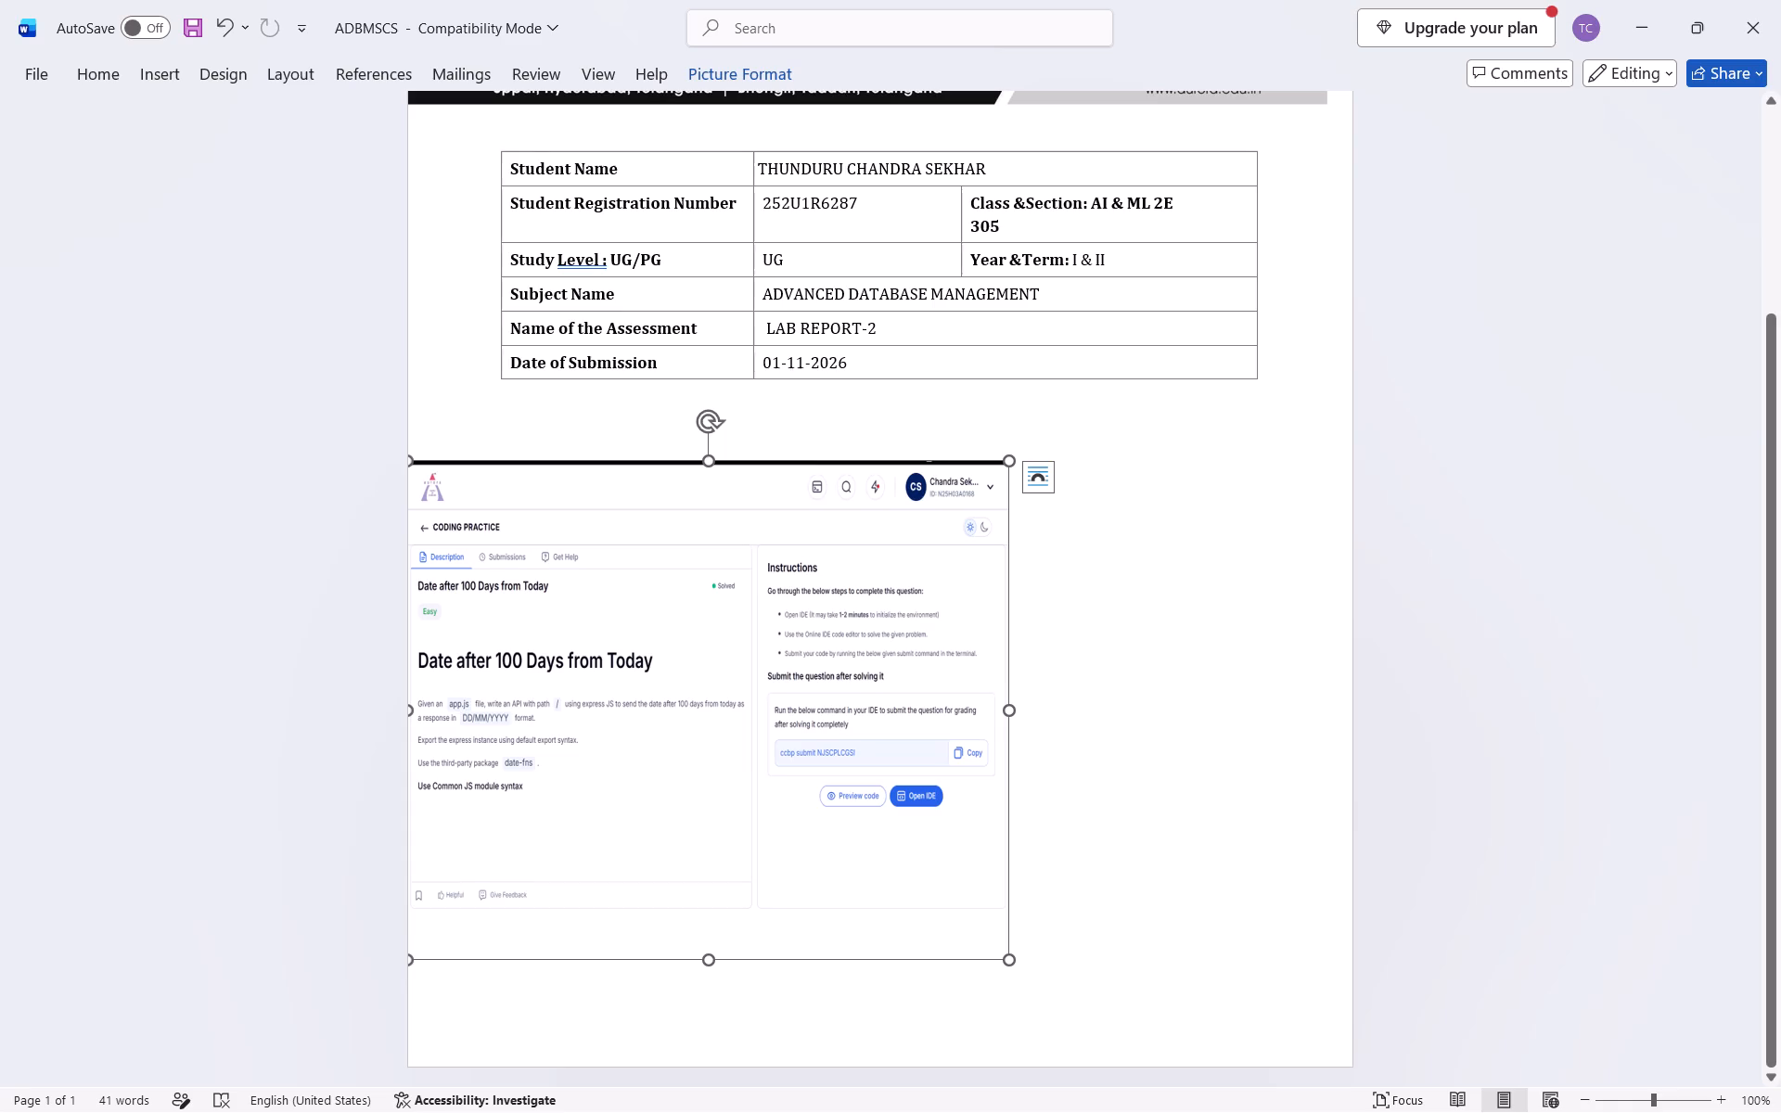
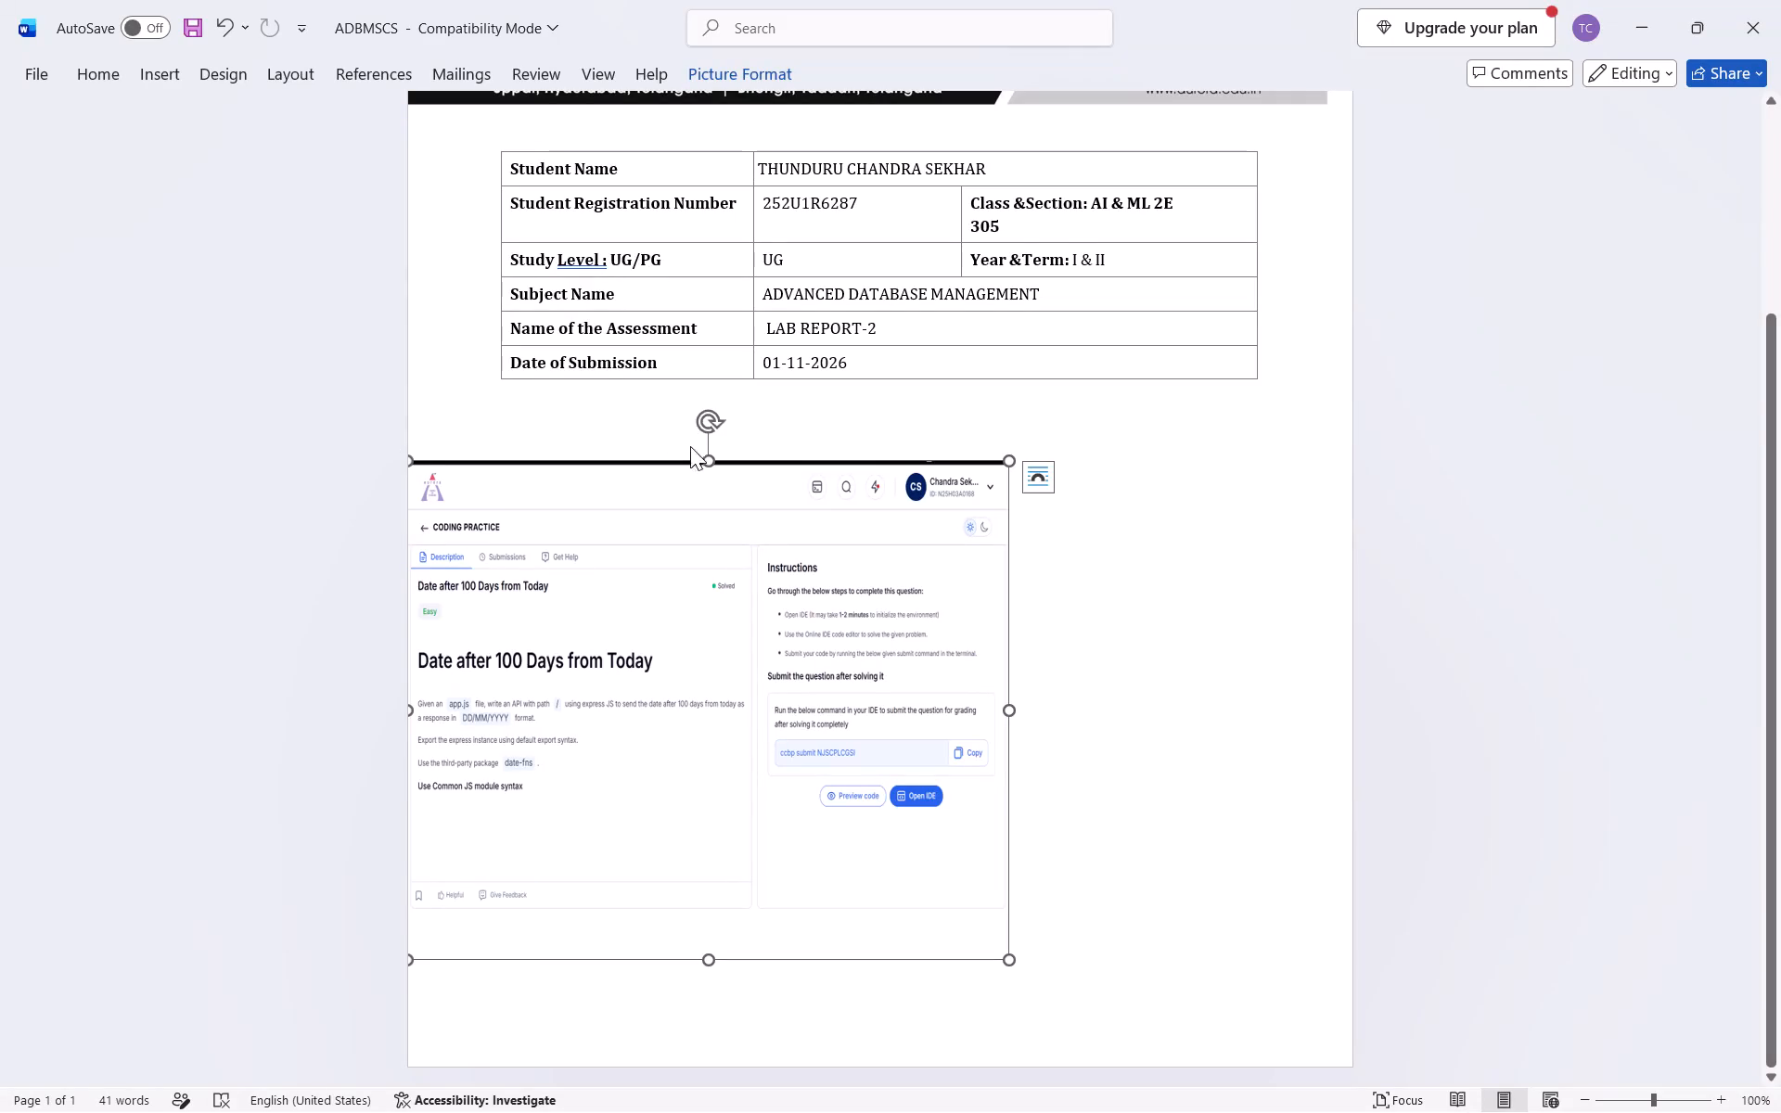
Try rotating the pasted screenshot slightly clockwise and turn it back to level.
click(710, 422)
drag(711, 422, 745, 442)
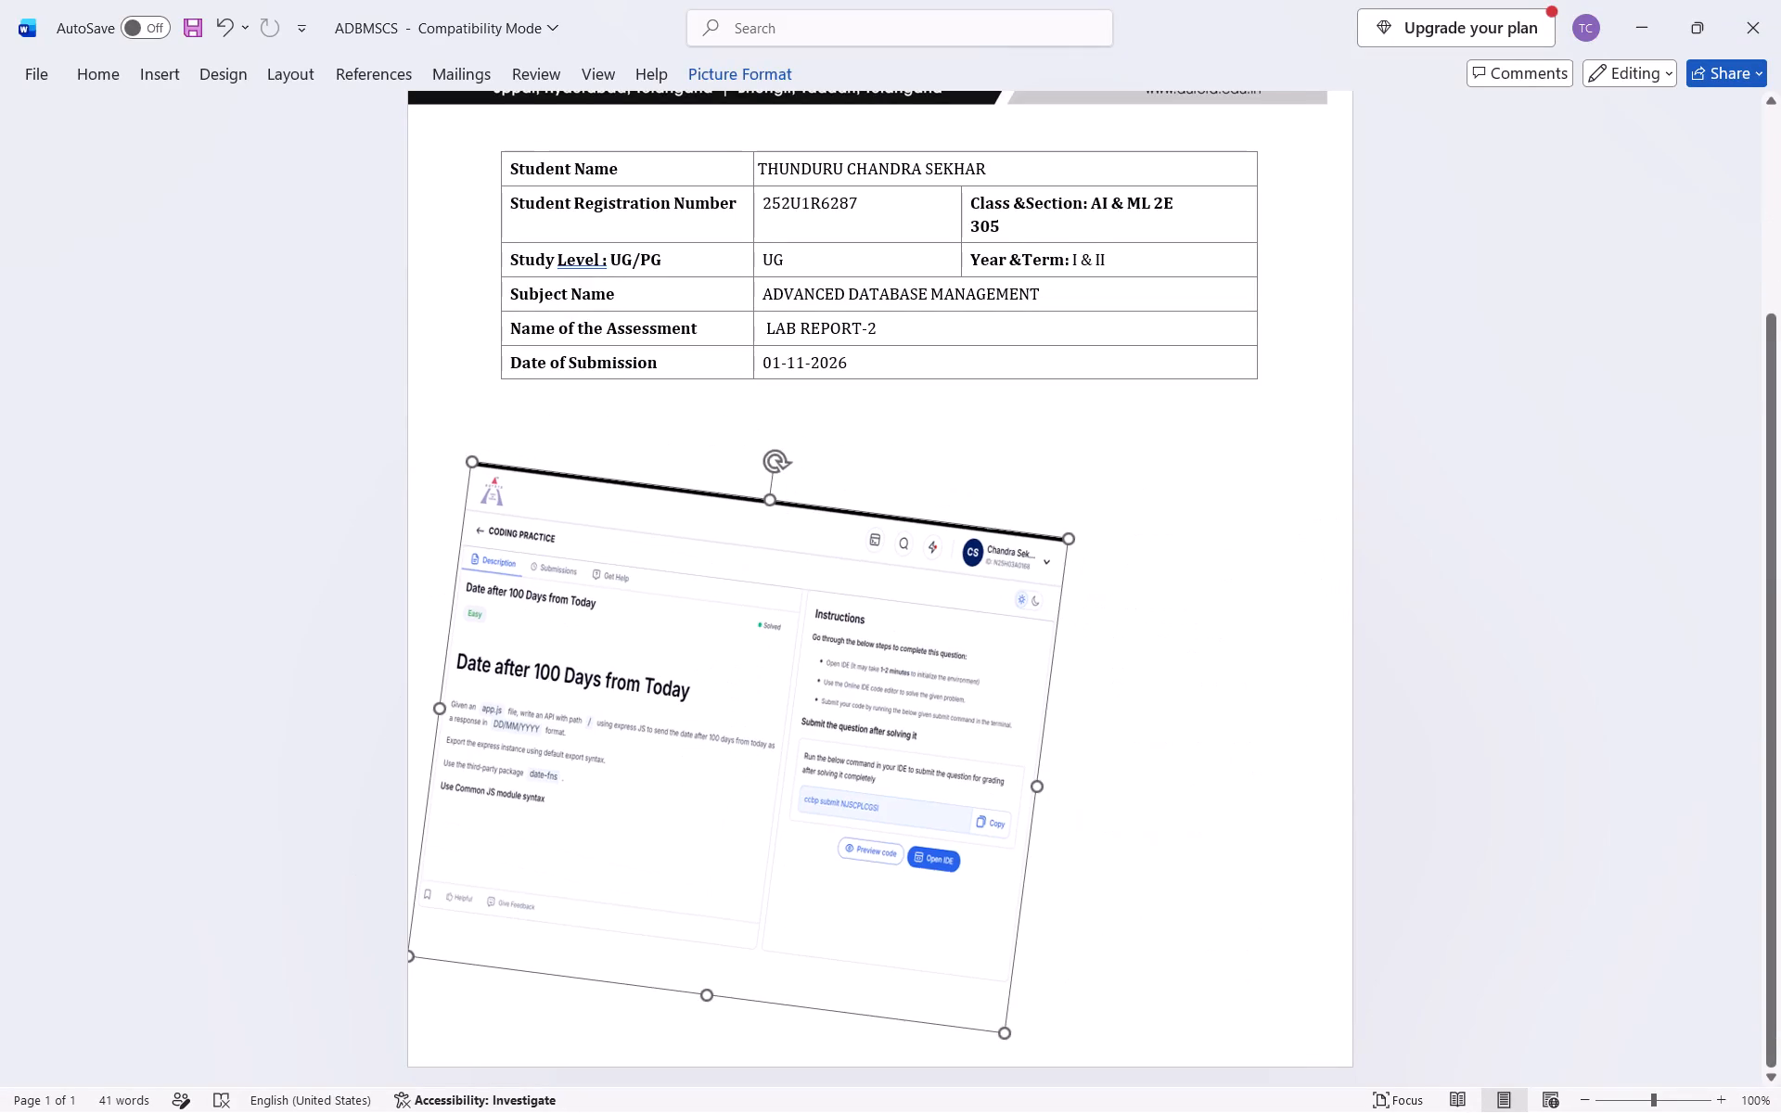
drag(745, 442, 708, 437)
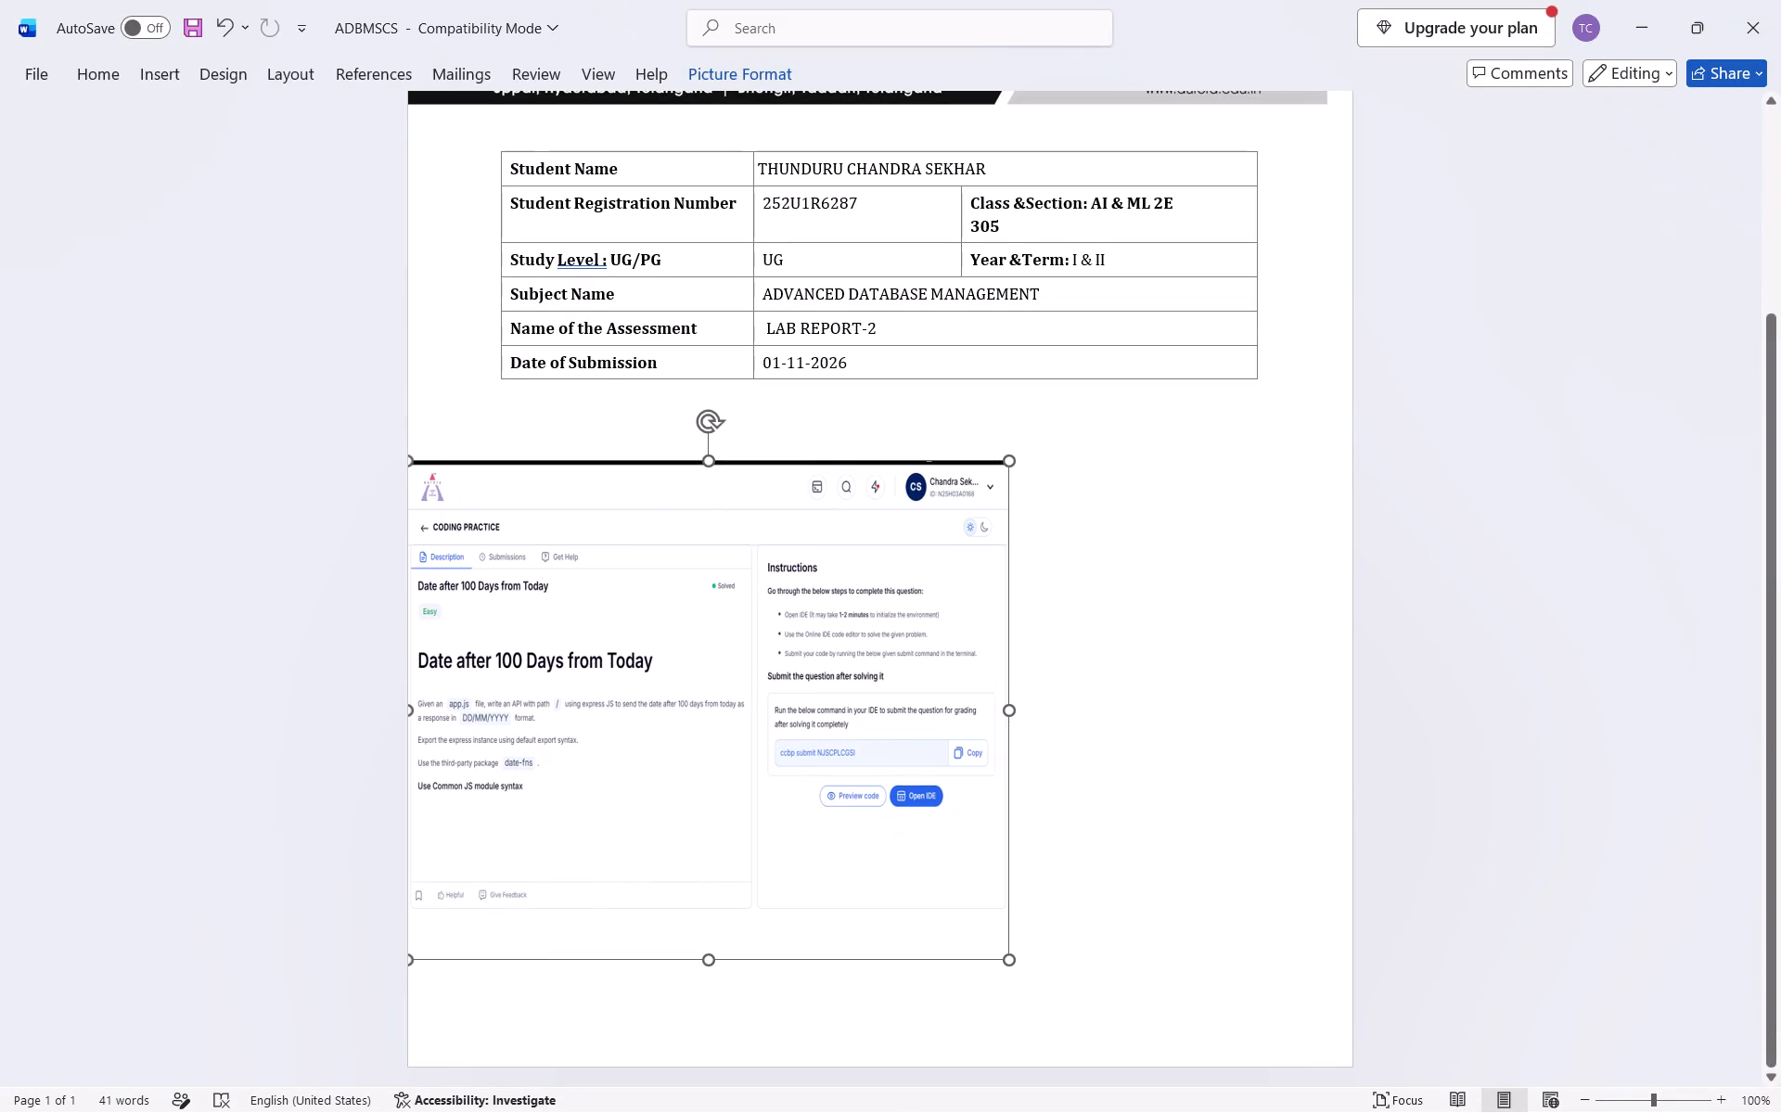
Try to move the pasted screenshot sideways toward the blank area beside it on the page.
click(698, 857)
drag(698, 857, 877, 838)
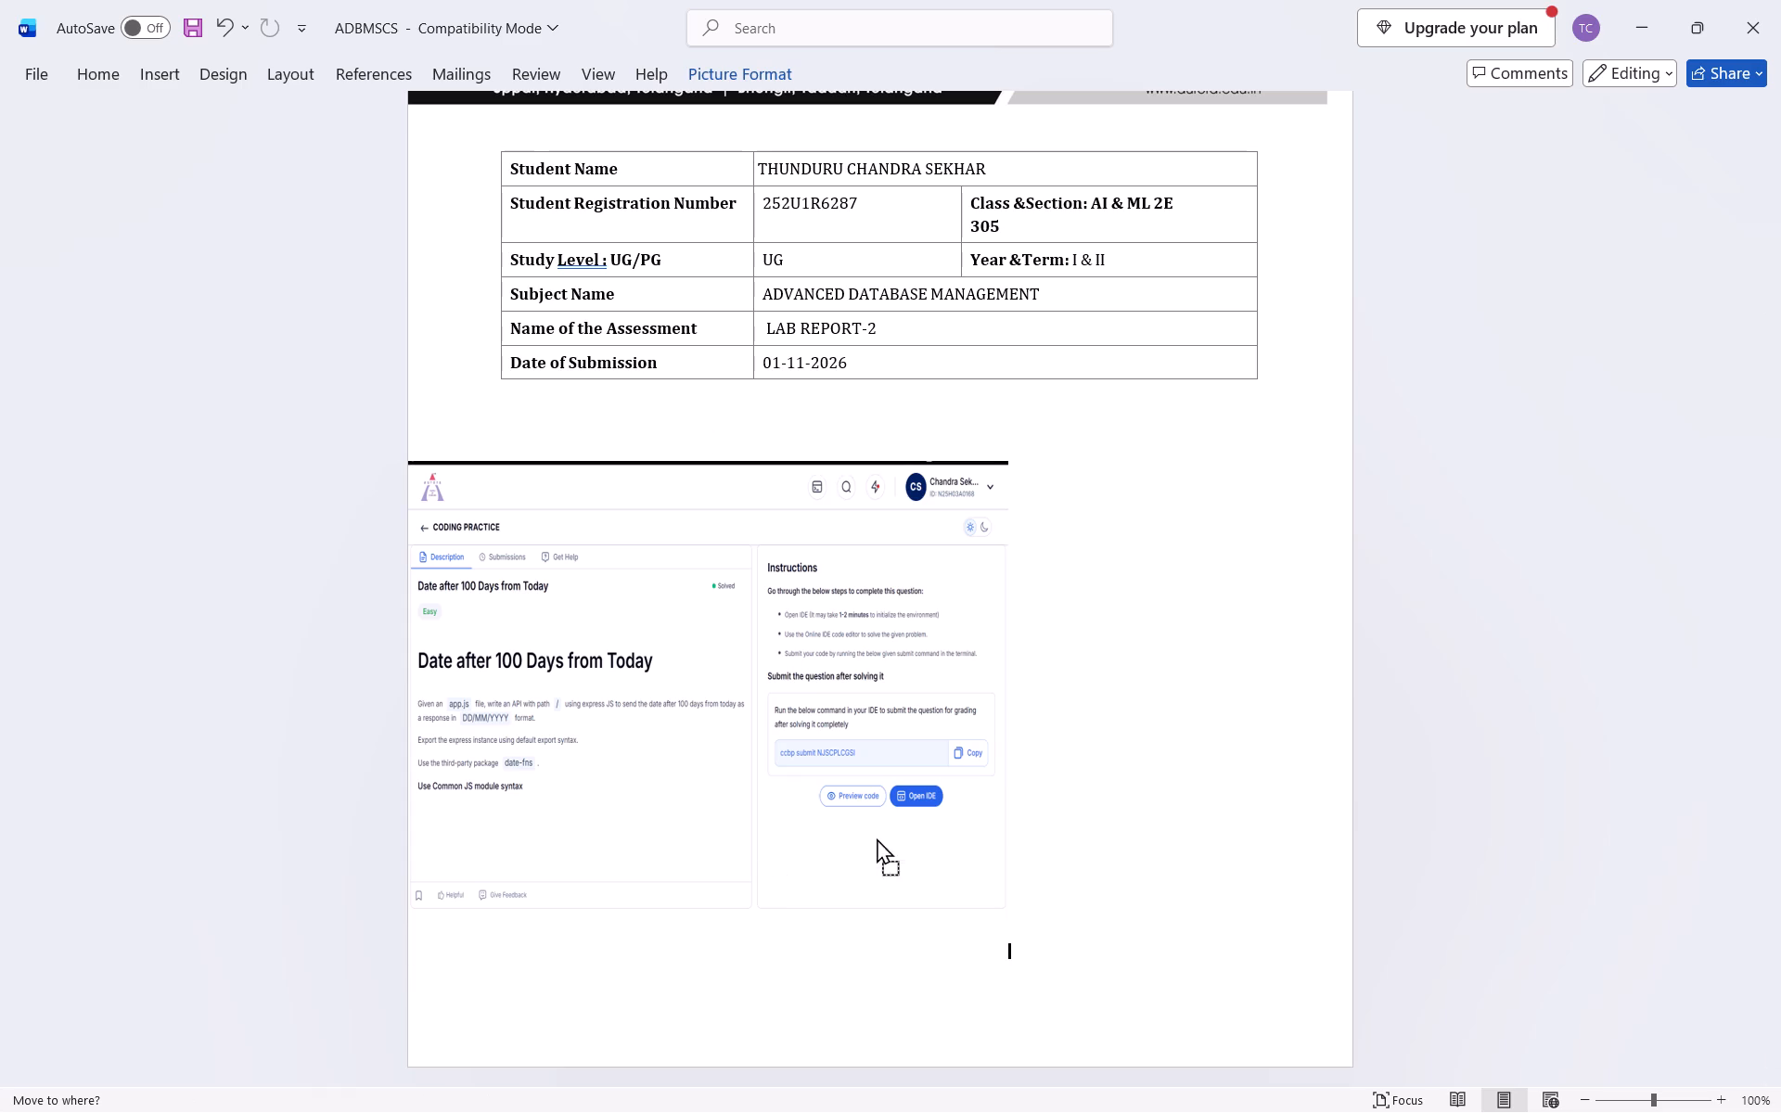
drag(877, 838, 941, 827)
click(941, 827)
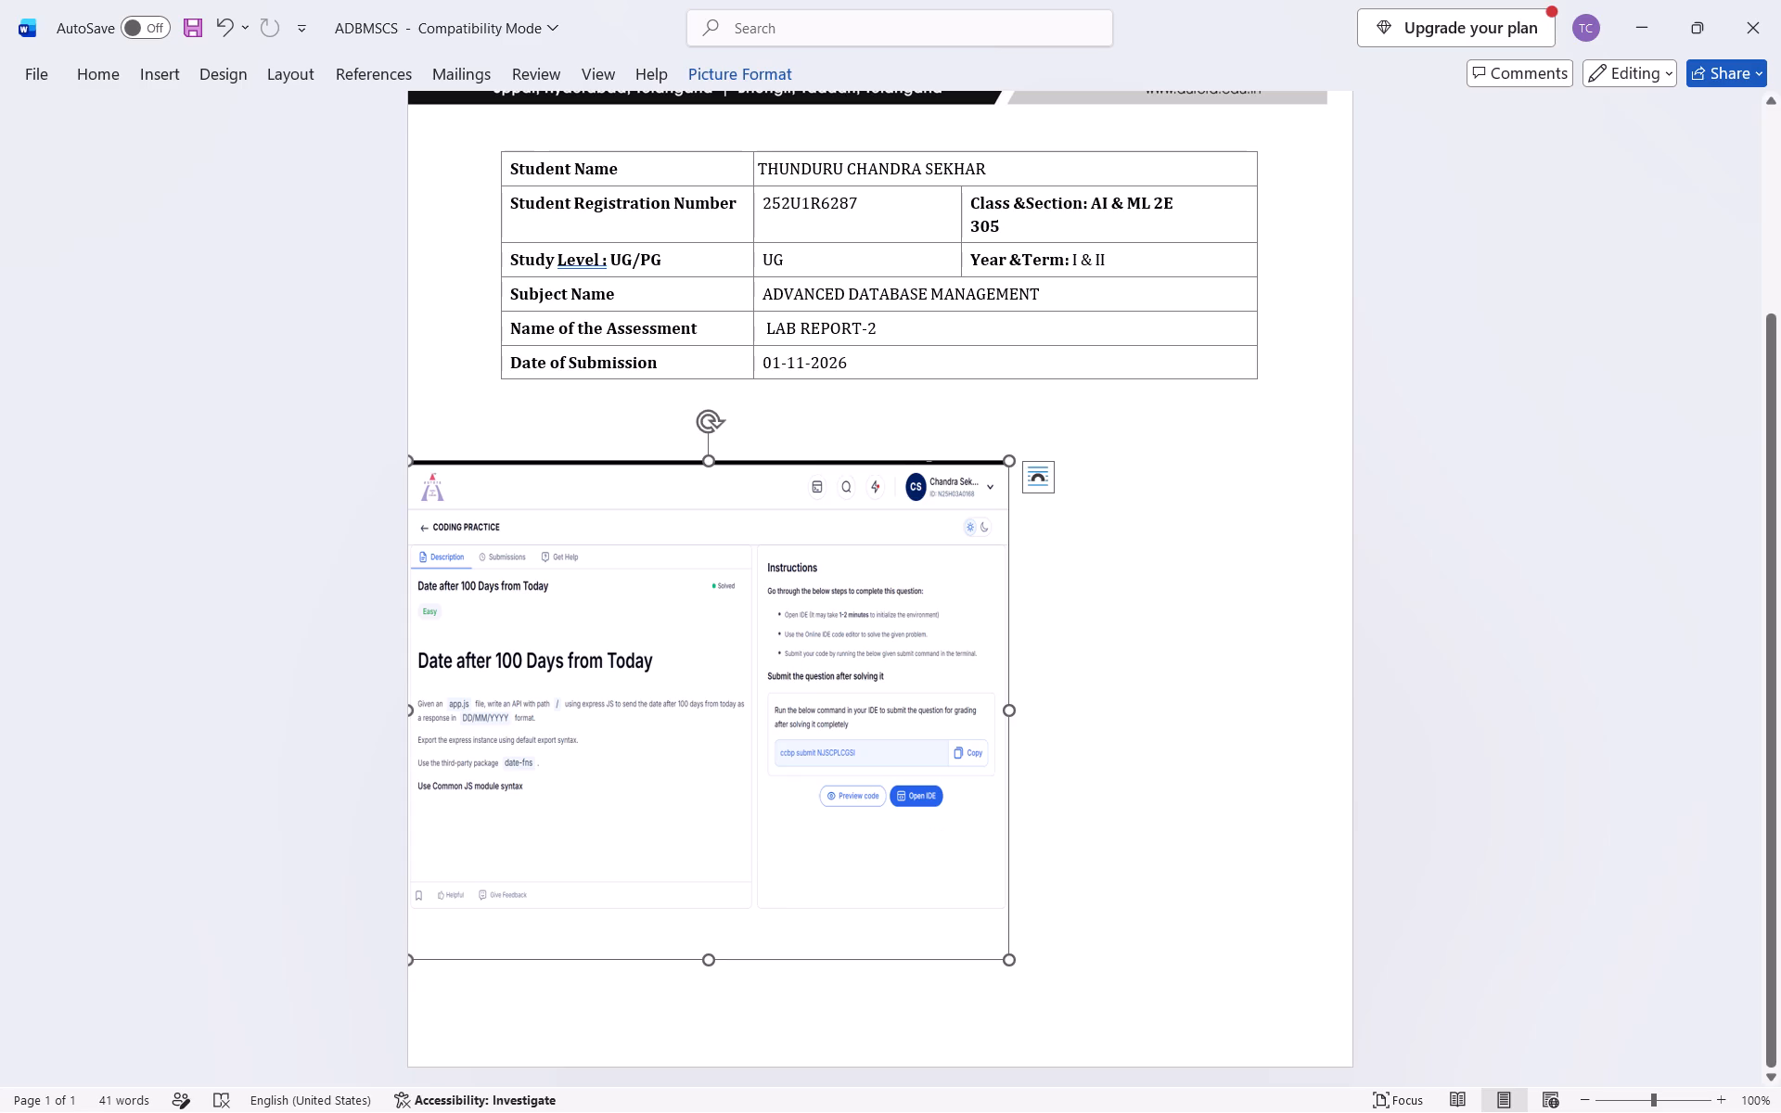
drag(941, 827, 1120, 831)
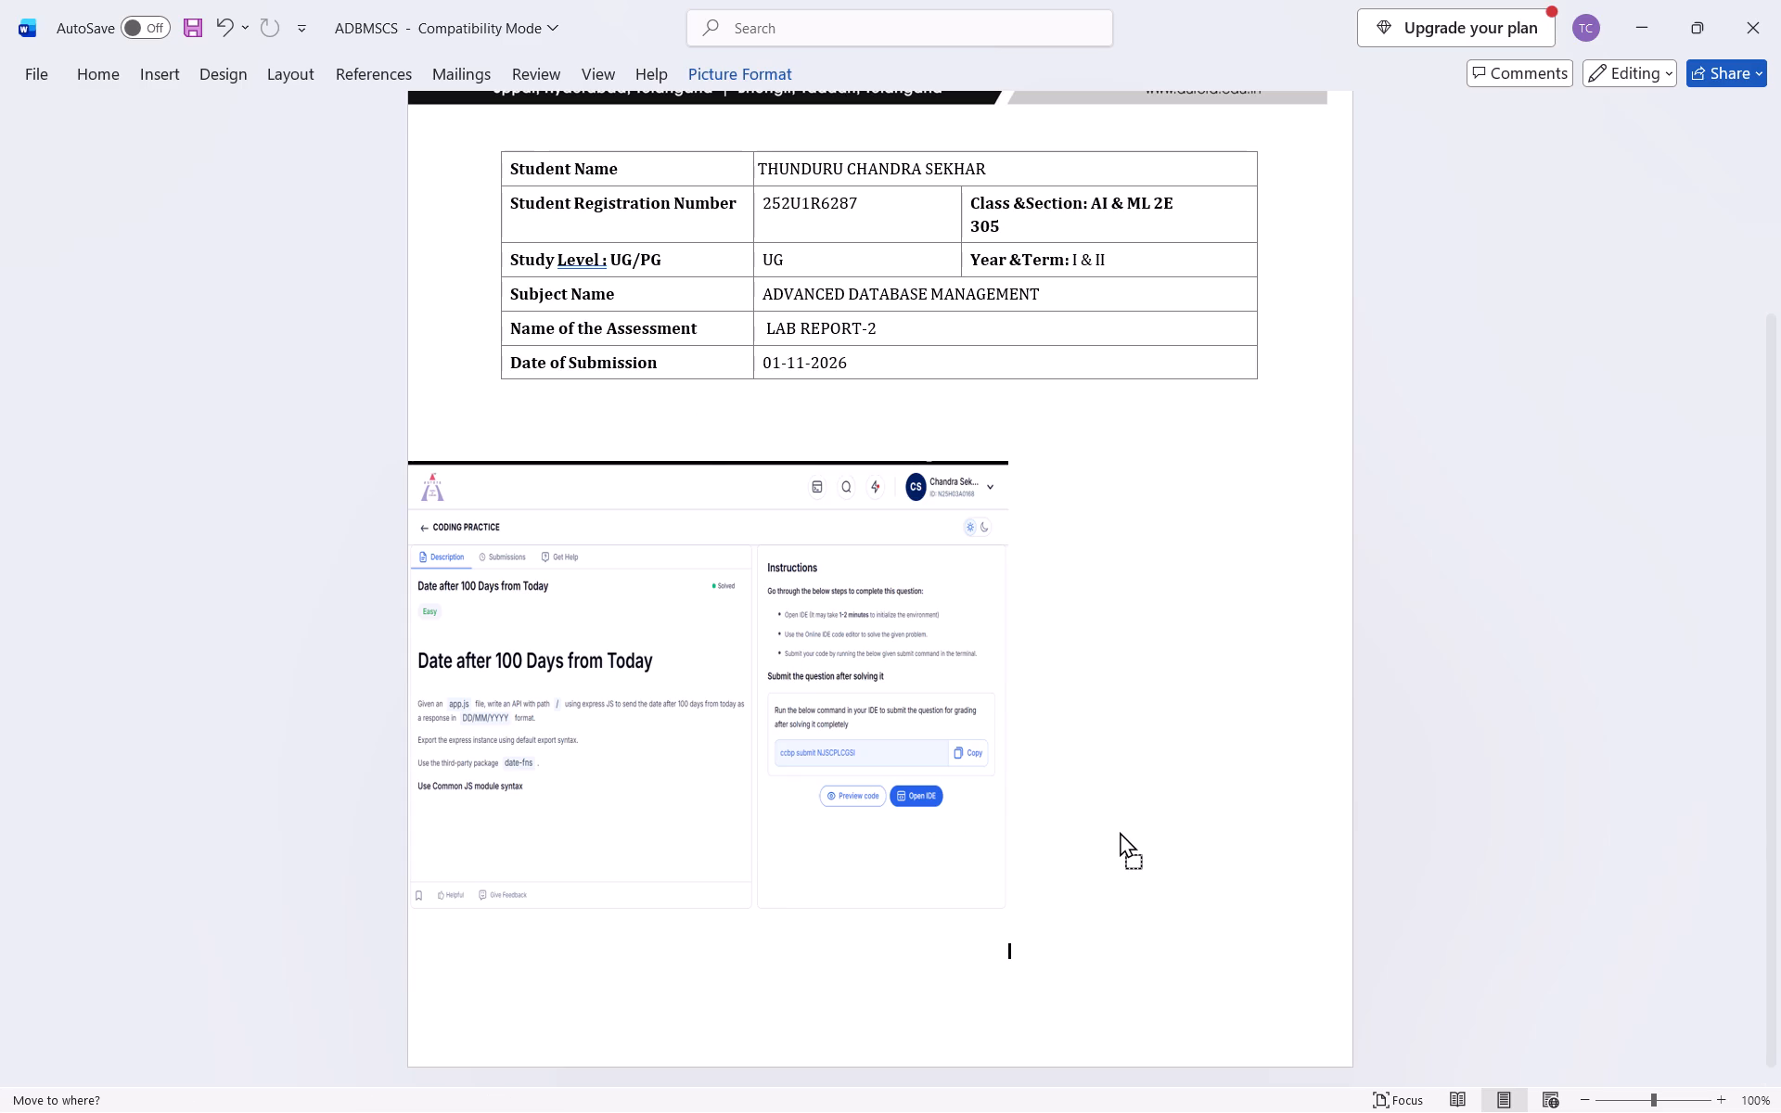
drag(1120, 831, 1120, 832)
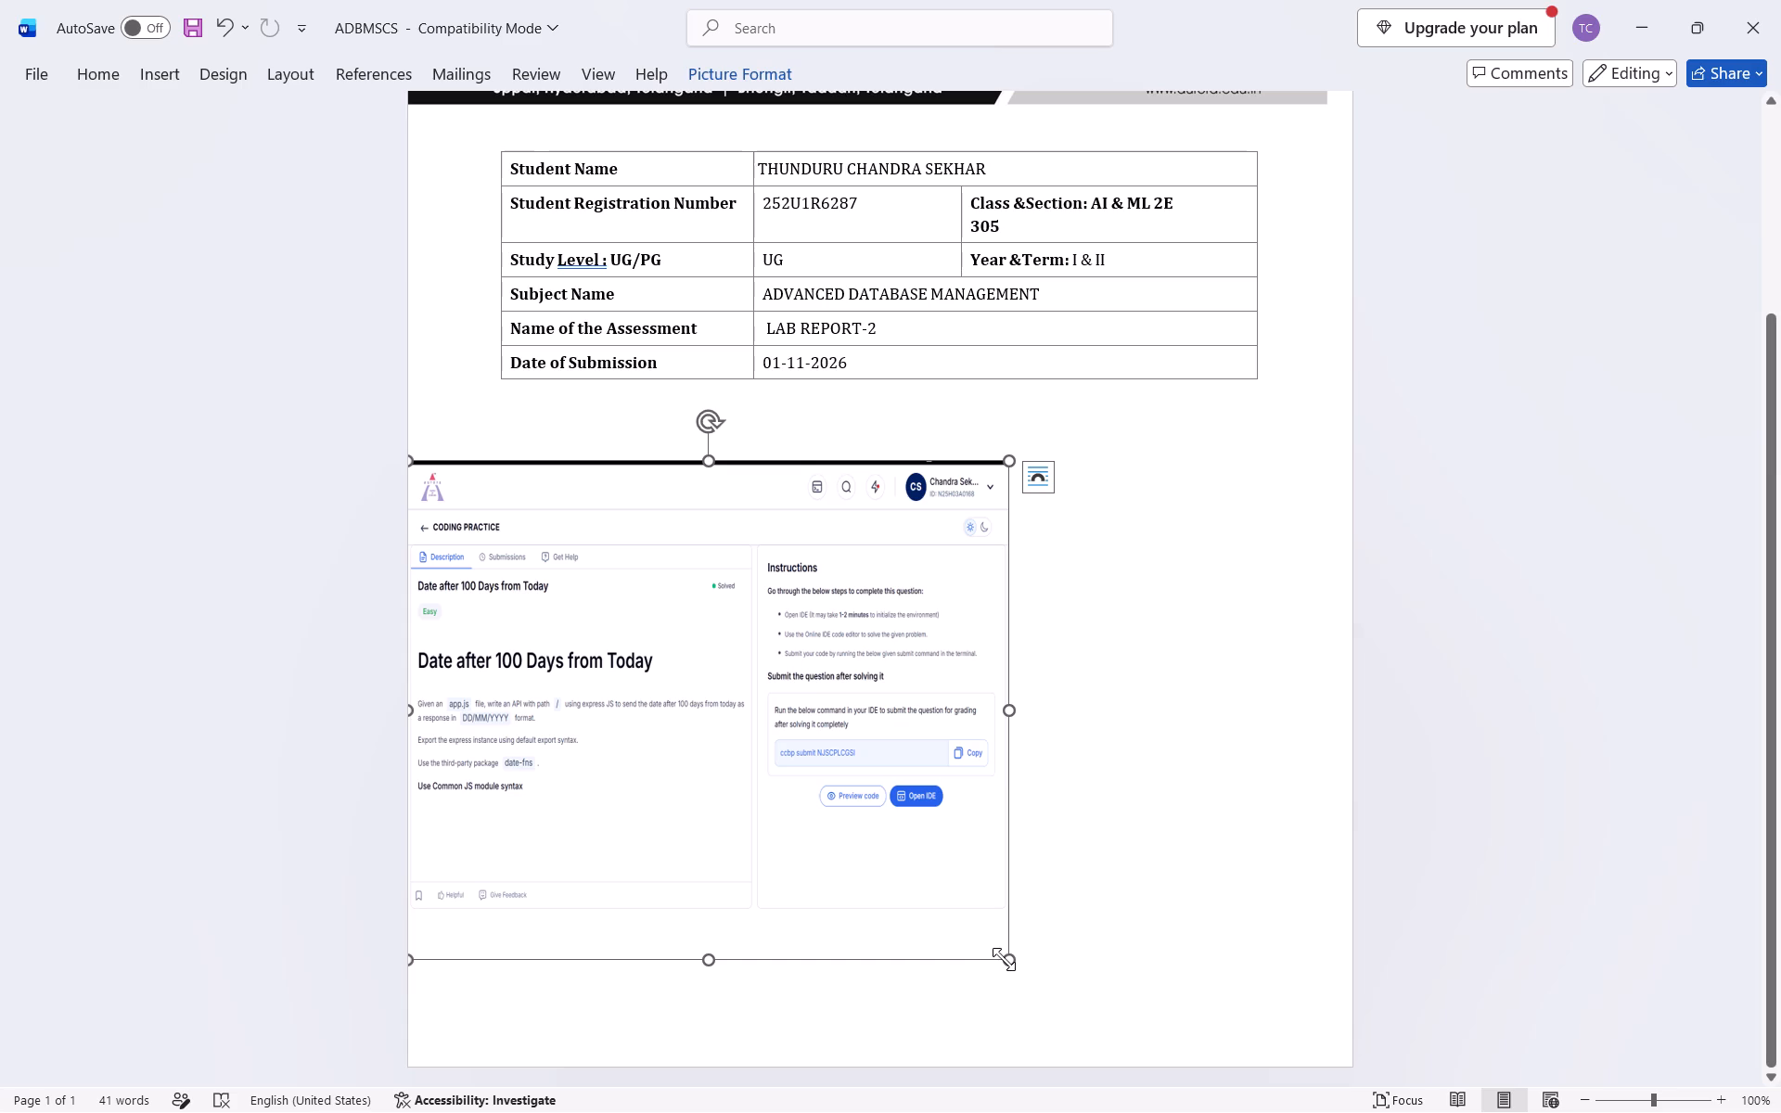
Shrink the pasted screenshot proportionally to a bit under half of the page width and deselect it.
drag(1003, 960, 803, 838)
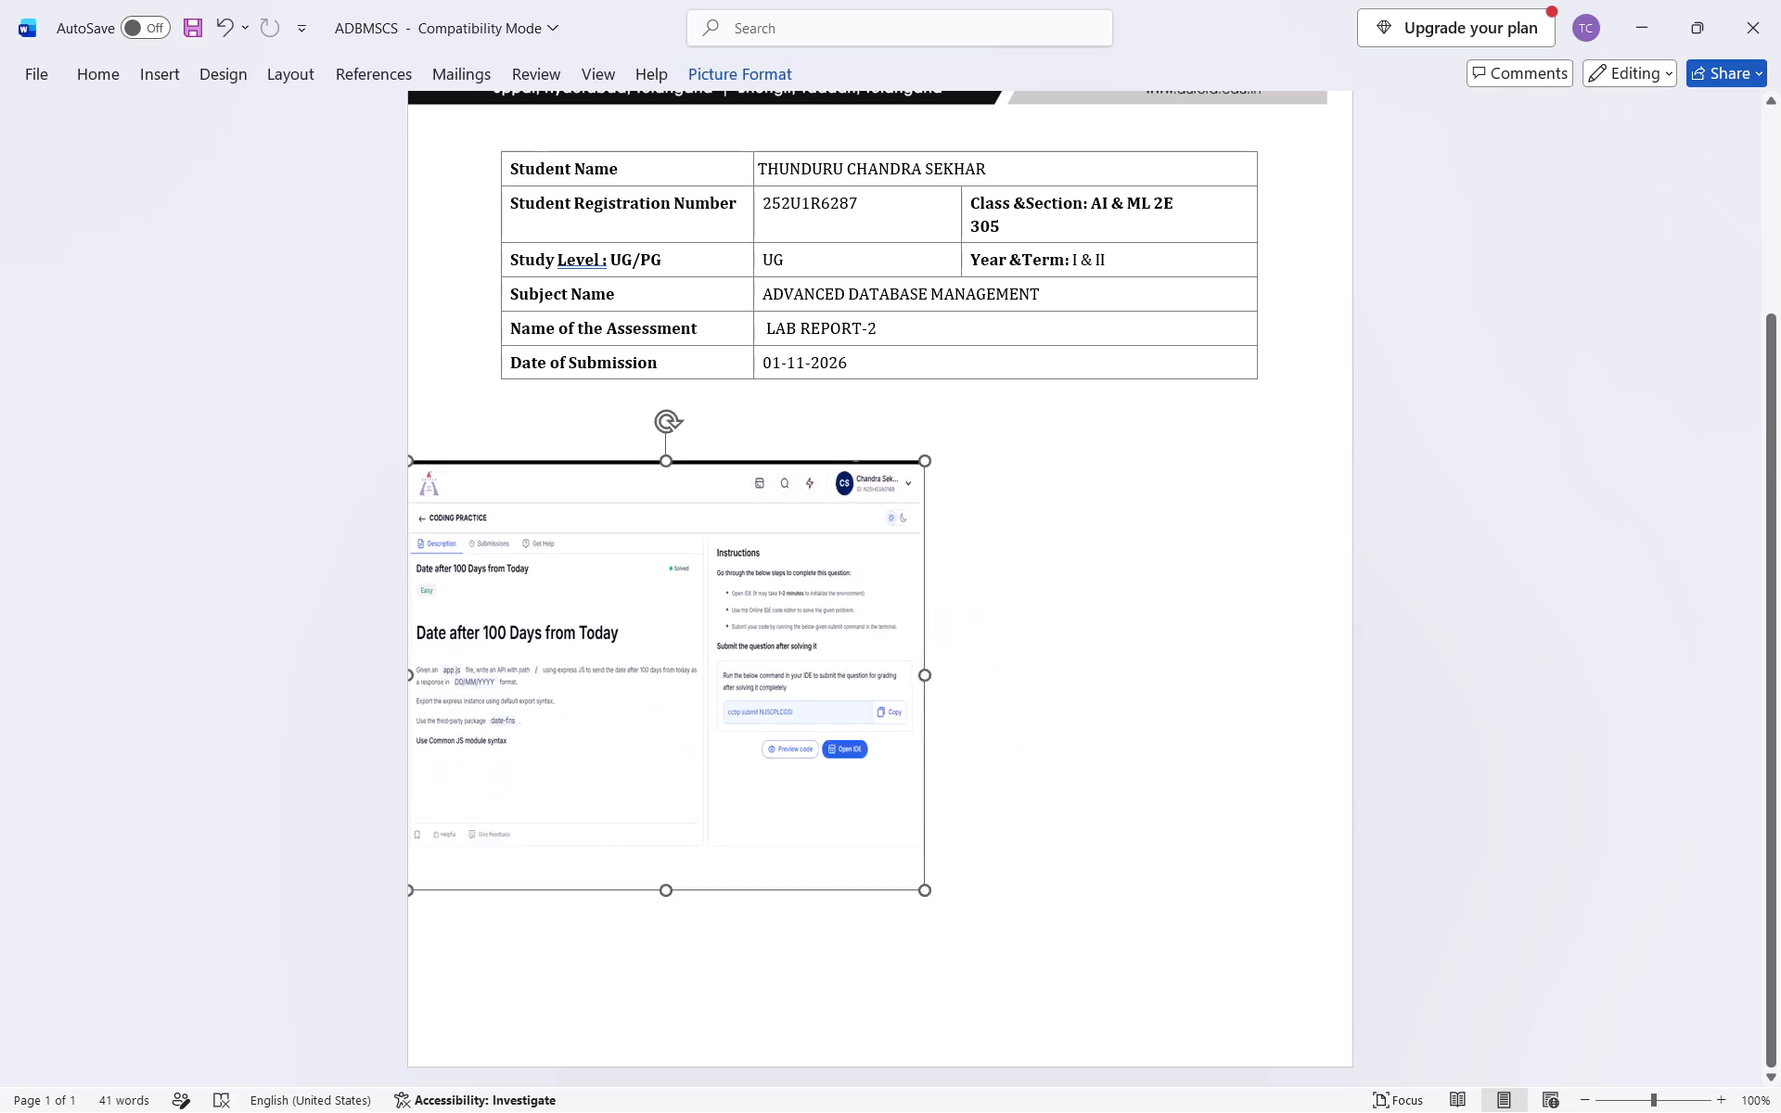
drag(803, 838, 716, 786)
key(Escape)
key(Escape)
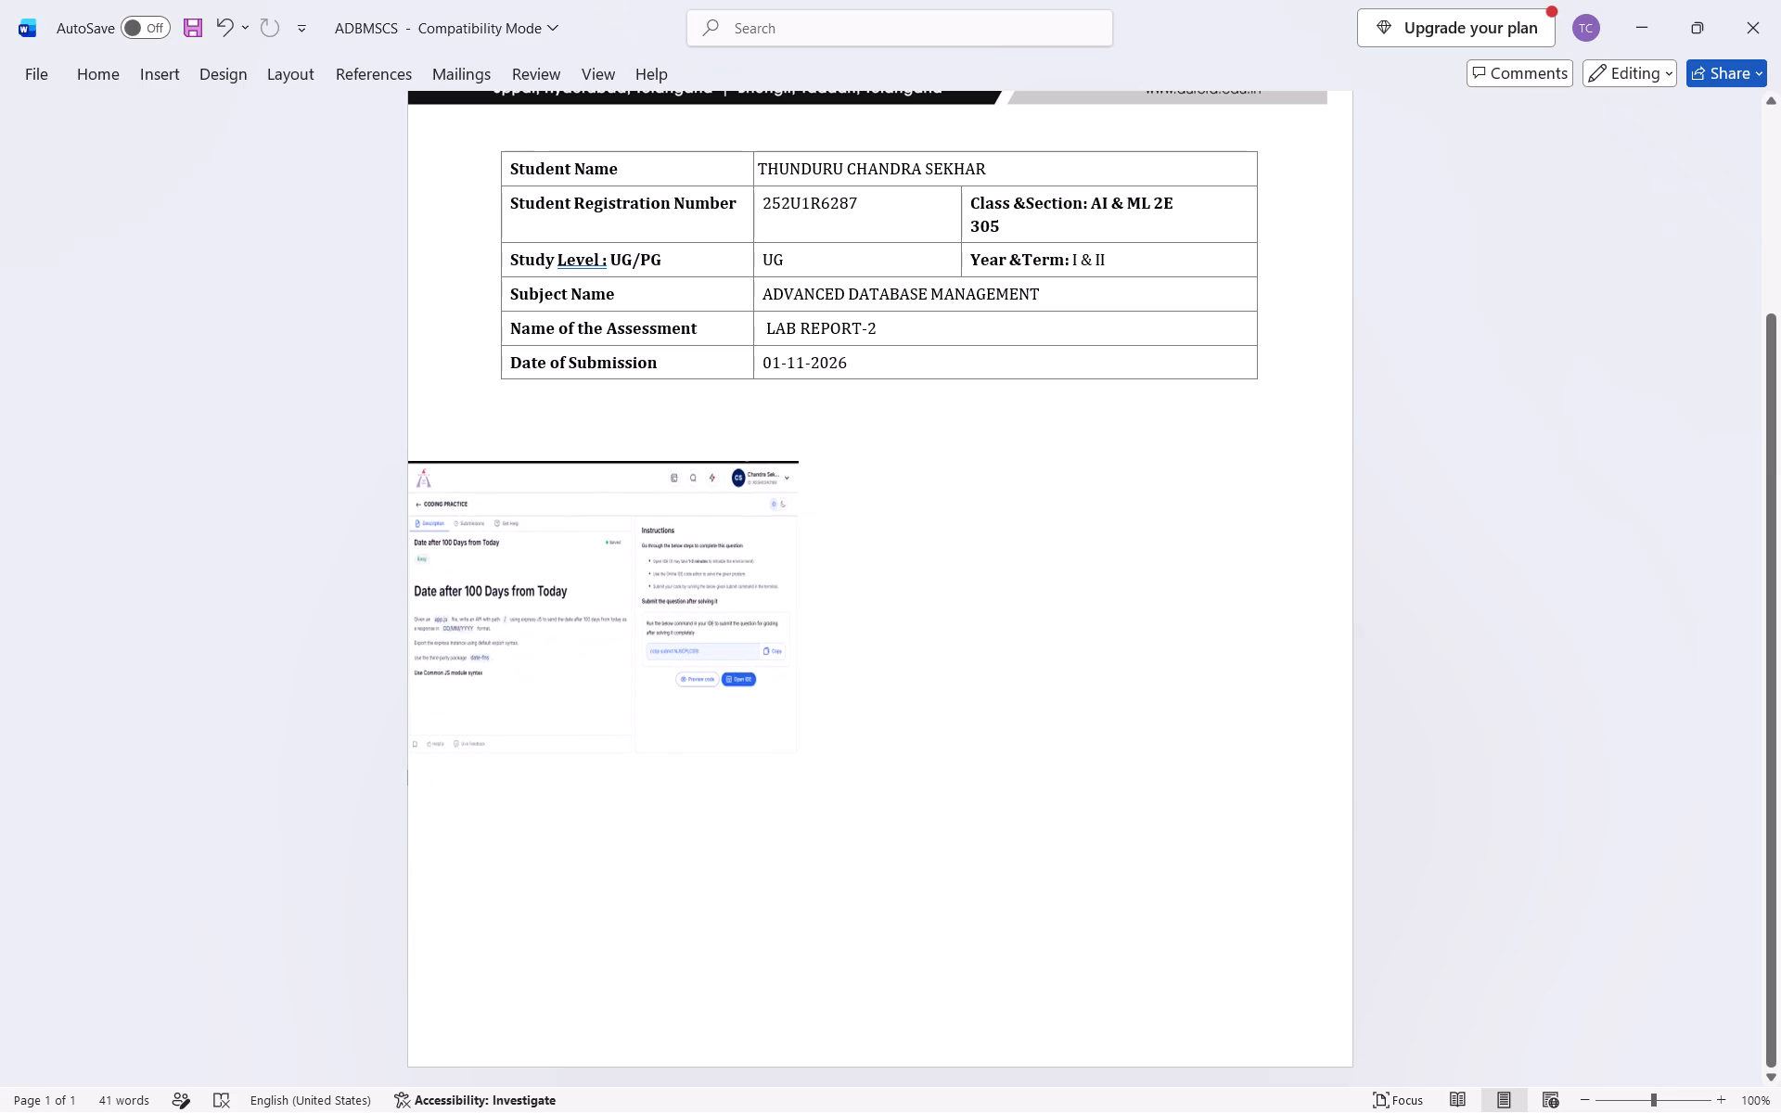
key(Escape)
Close the ADBMSCS document without saving its changes.
click(1755, 6)
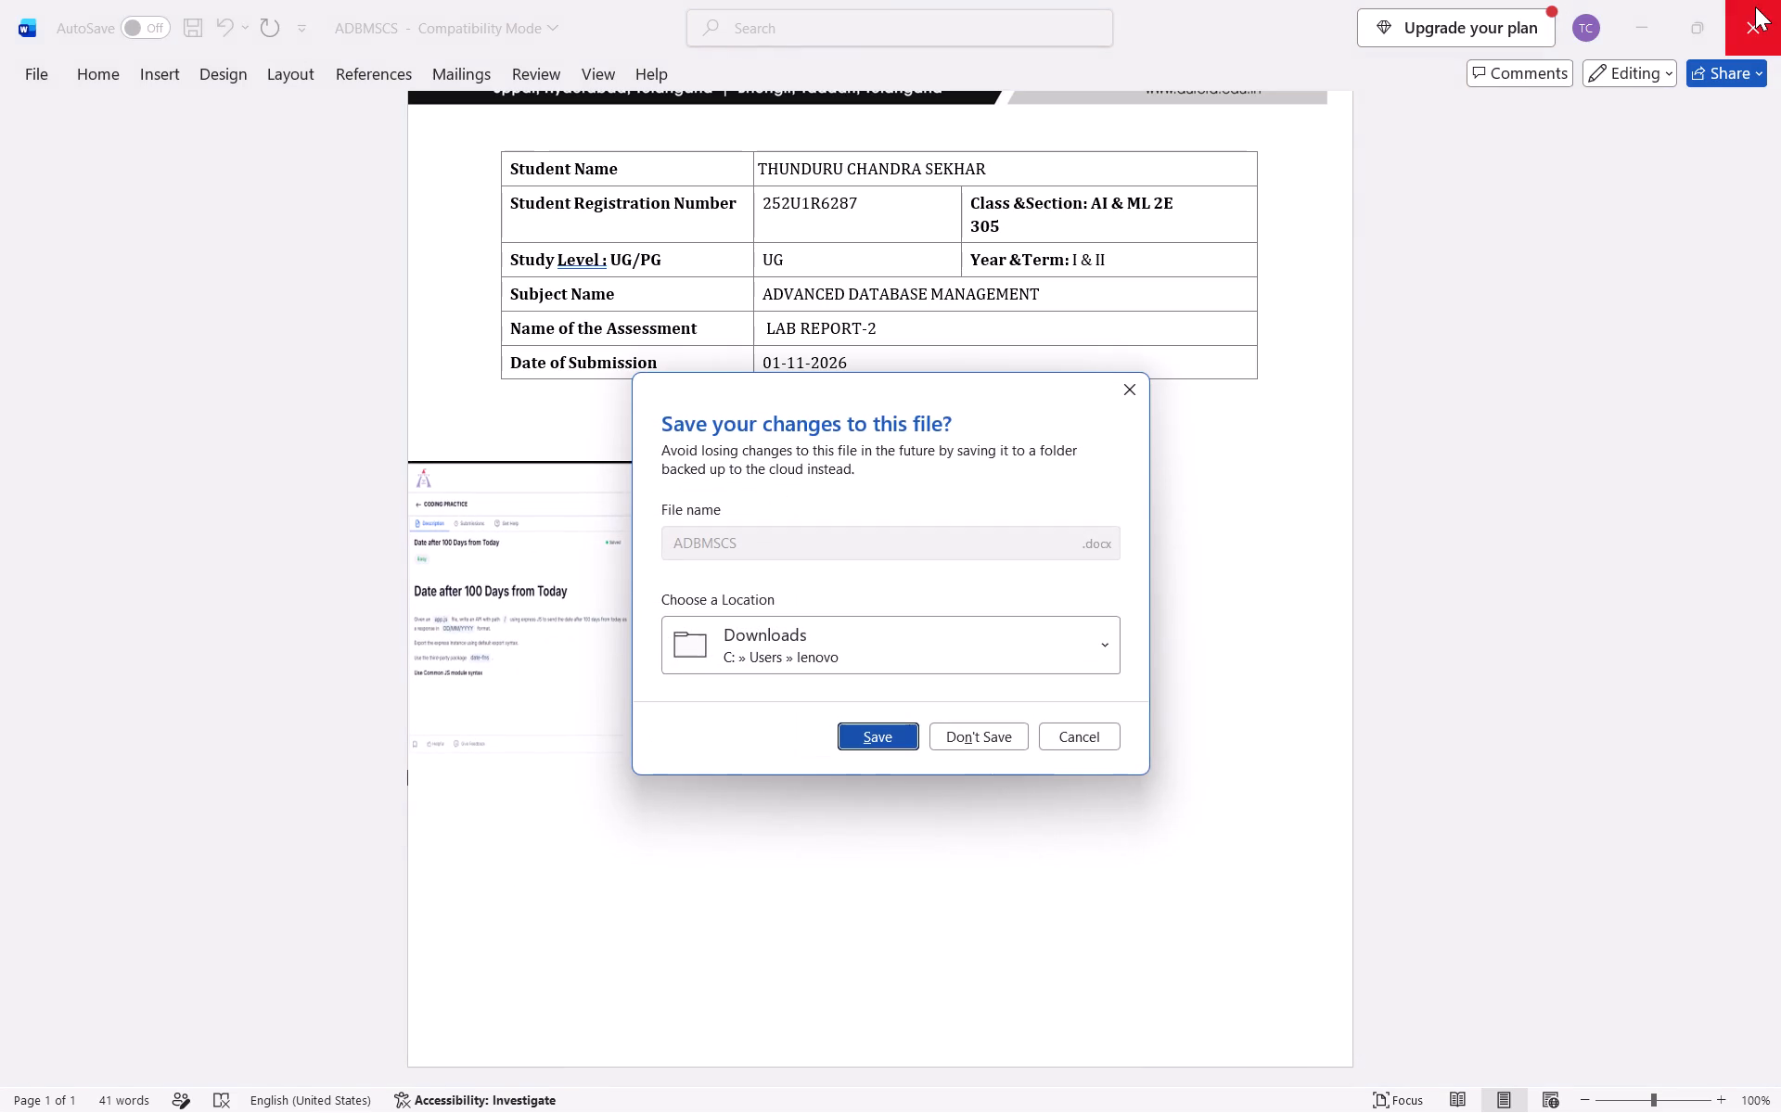
click(999, 739)
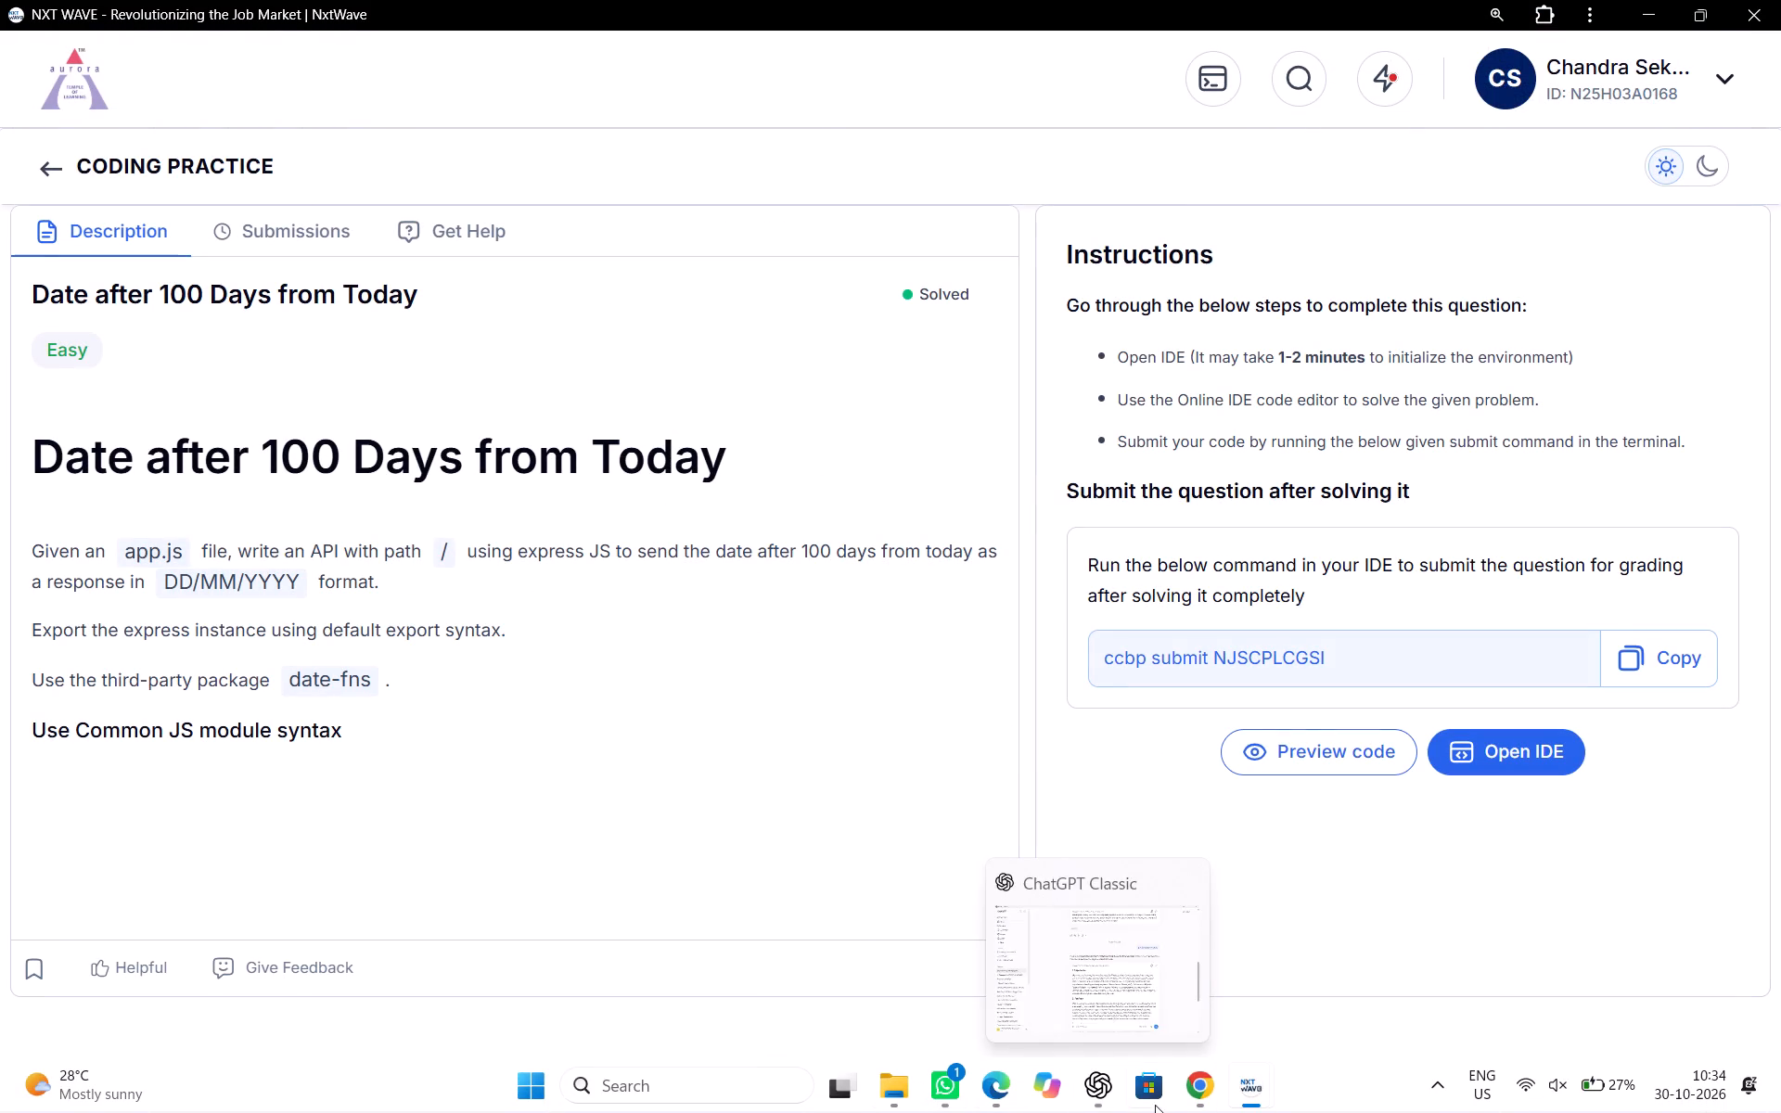
From the Downloads folder, open and close the C++lab document, and open the FAIlab (1) document instead.
click(893, 1093)
scroll(502, 642, down, 1)
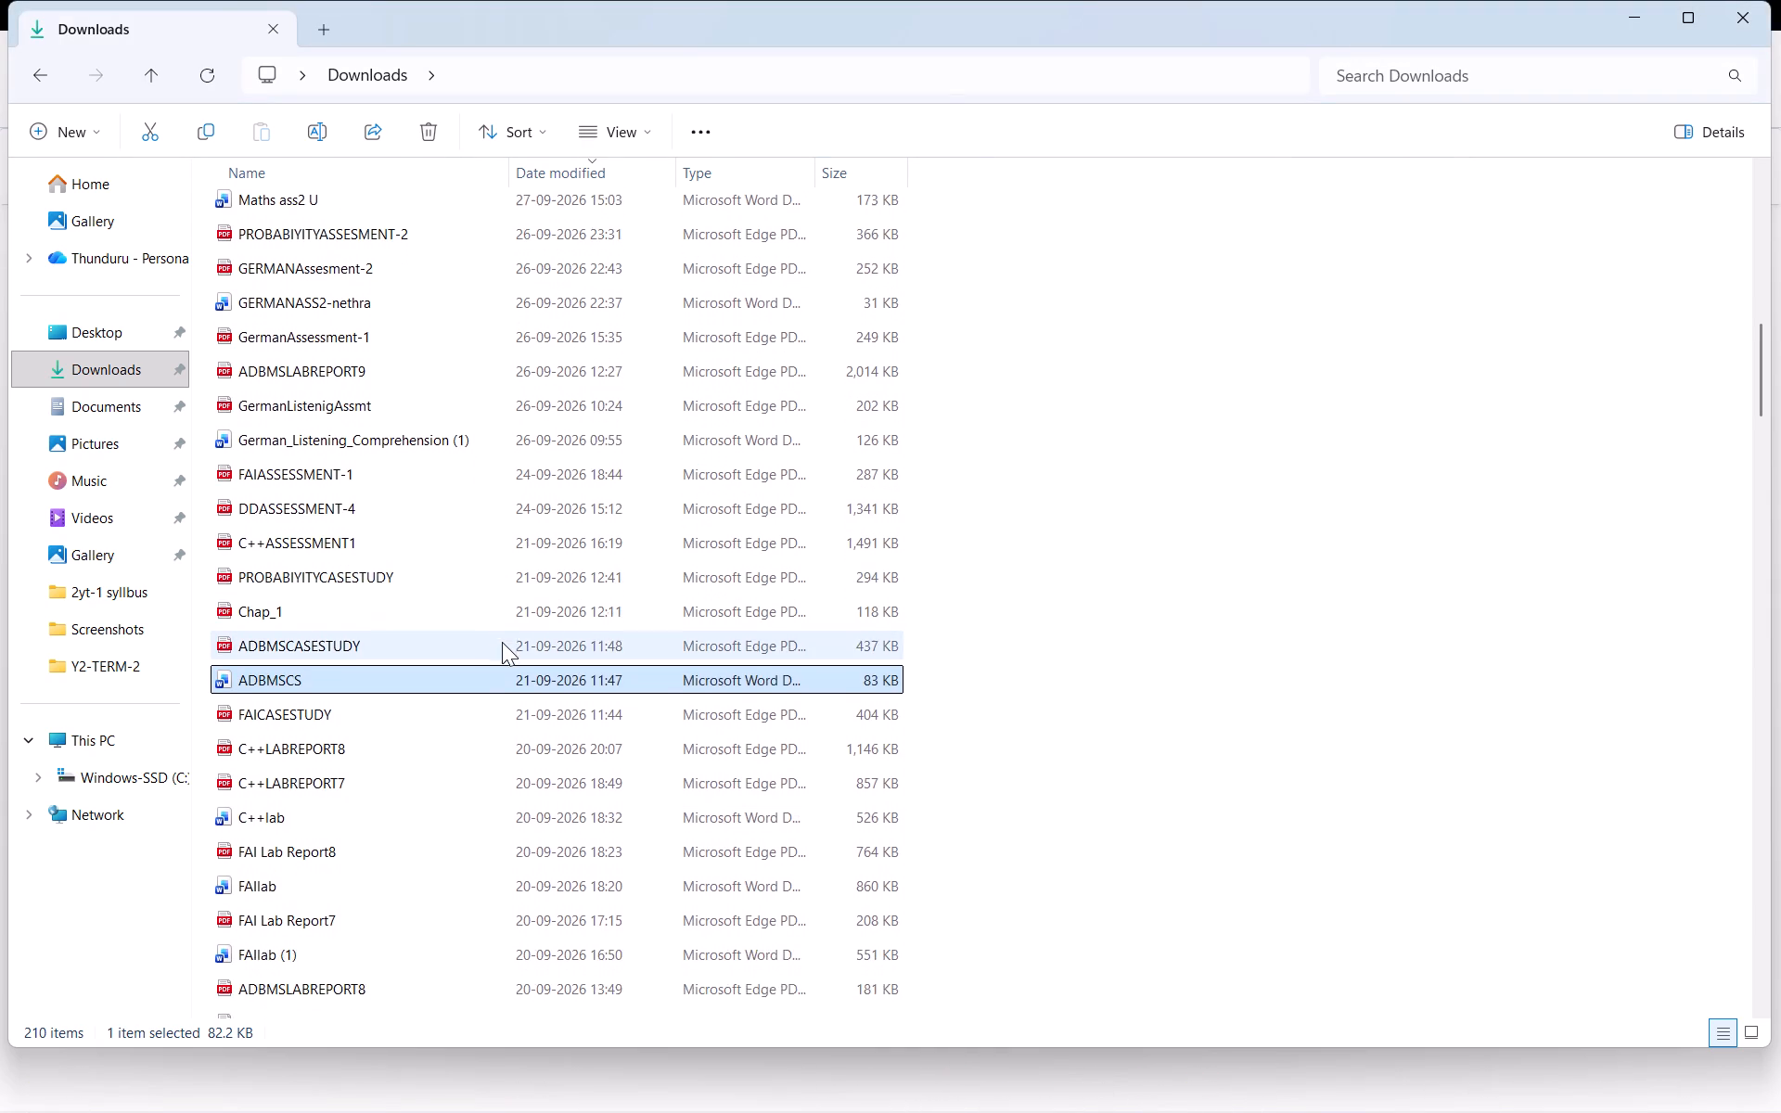
scroll(502, 642, down, 1)
double_click(353, 779)
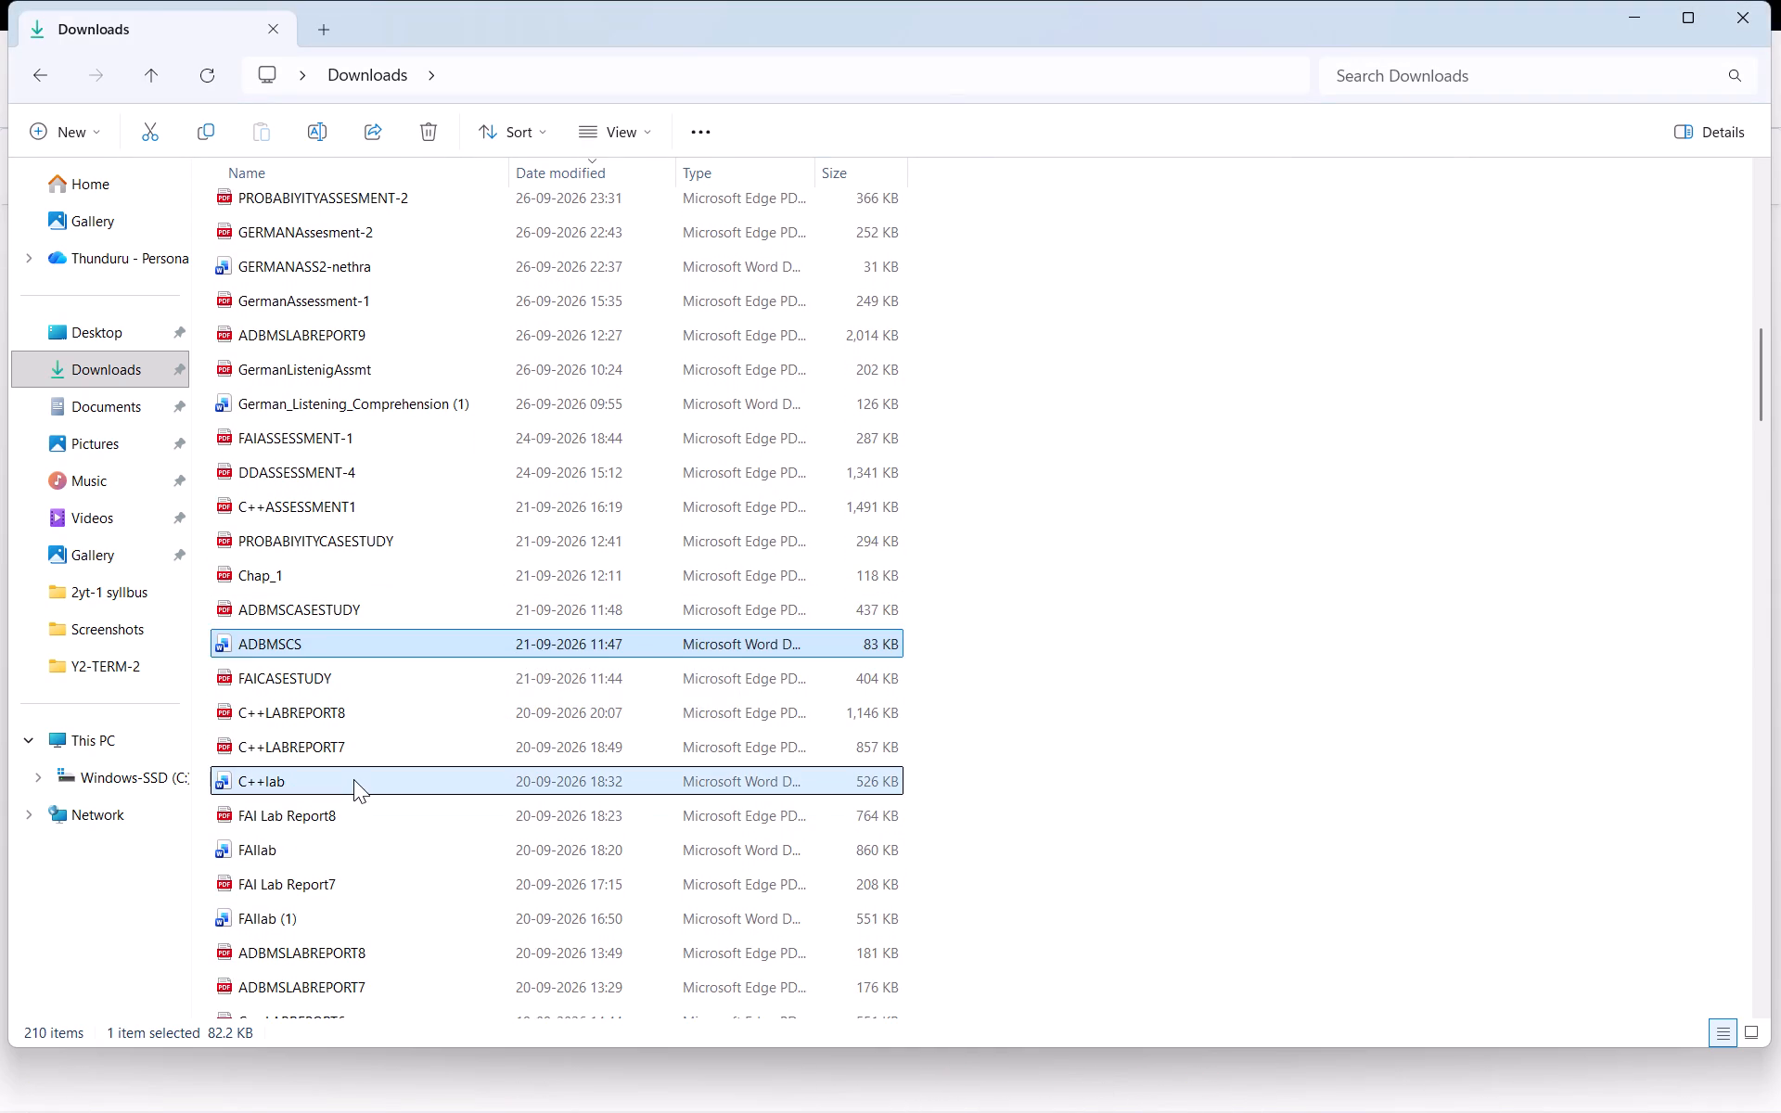
click(1780, 0)
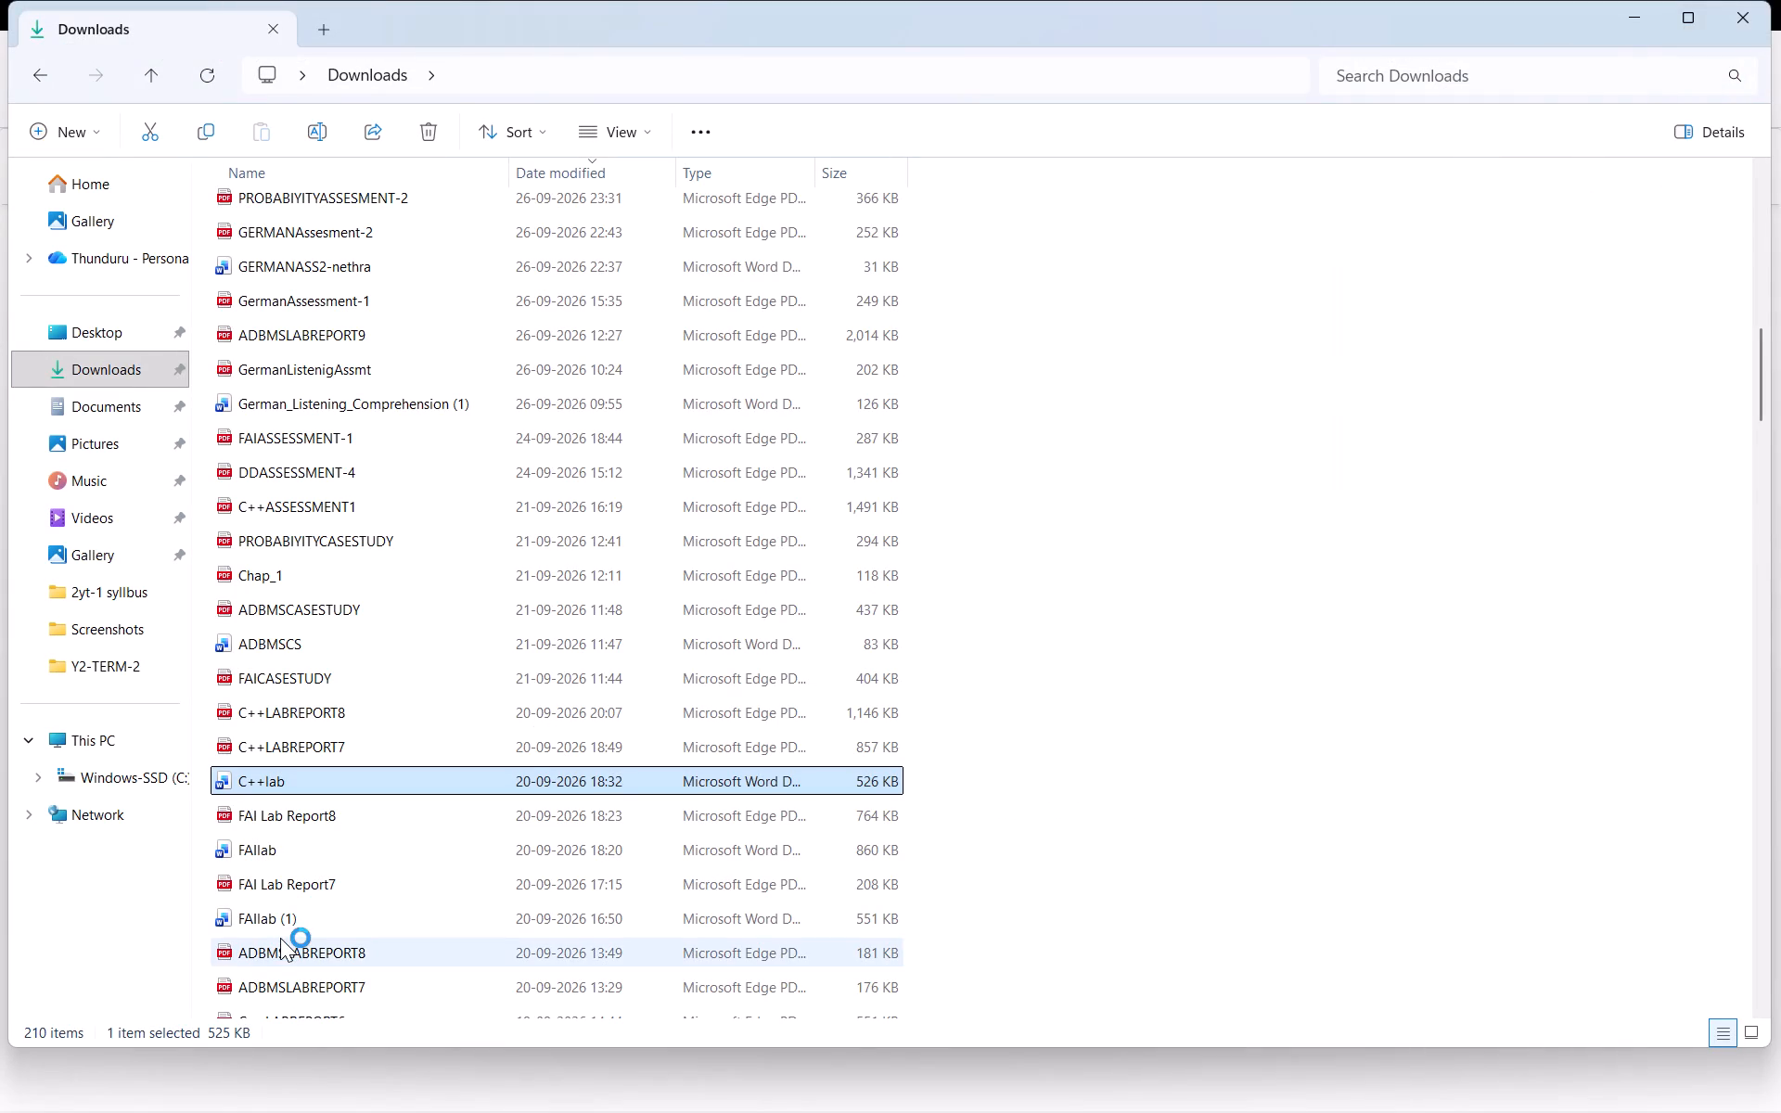
double_click(292, 922)
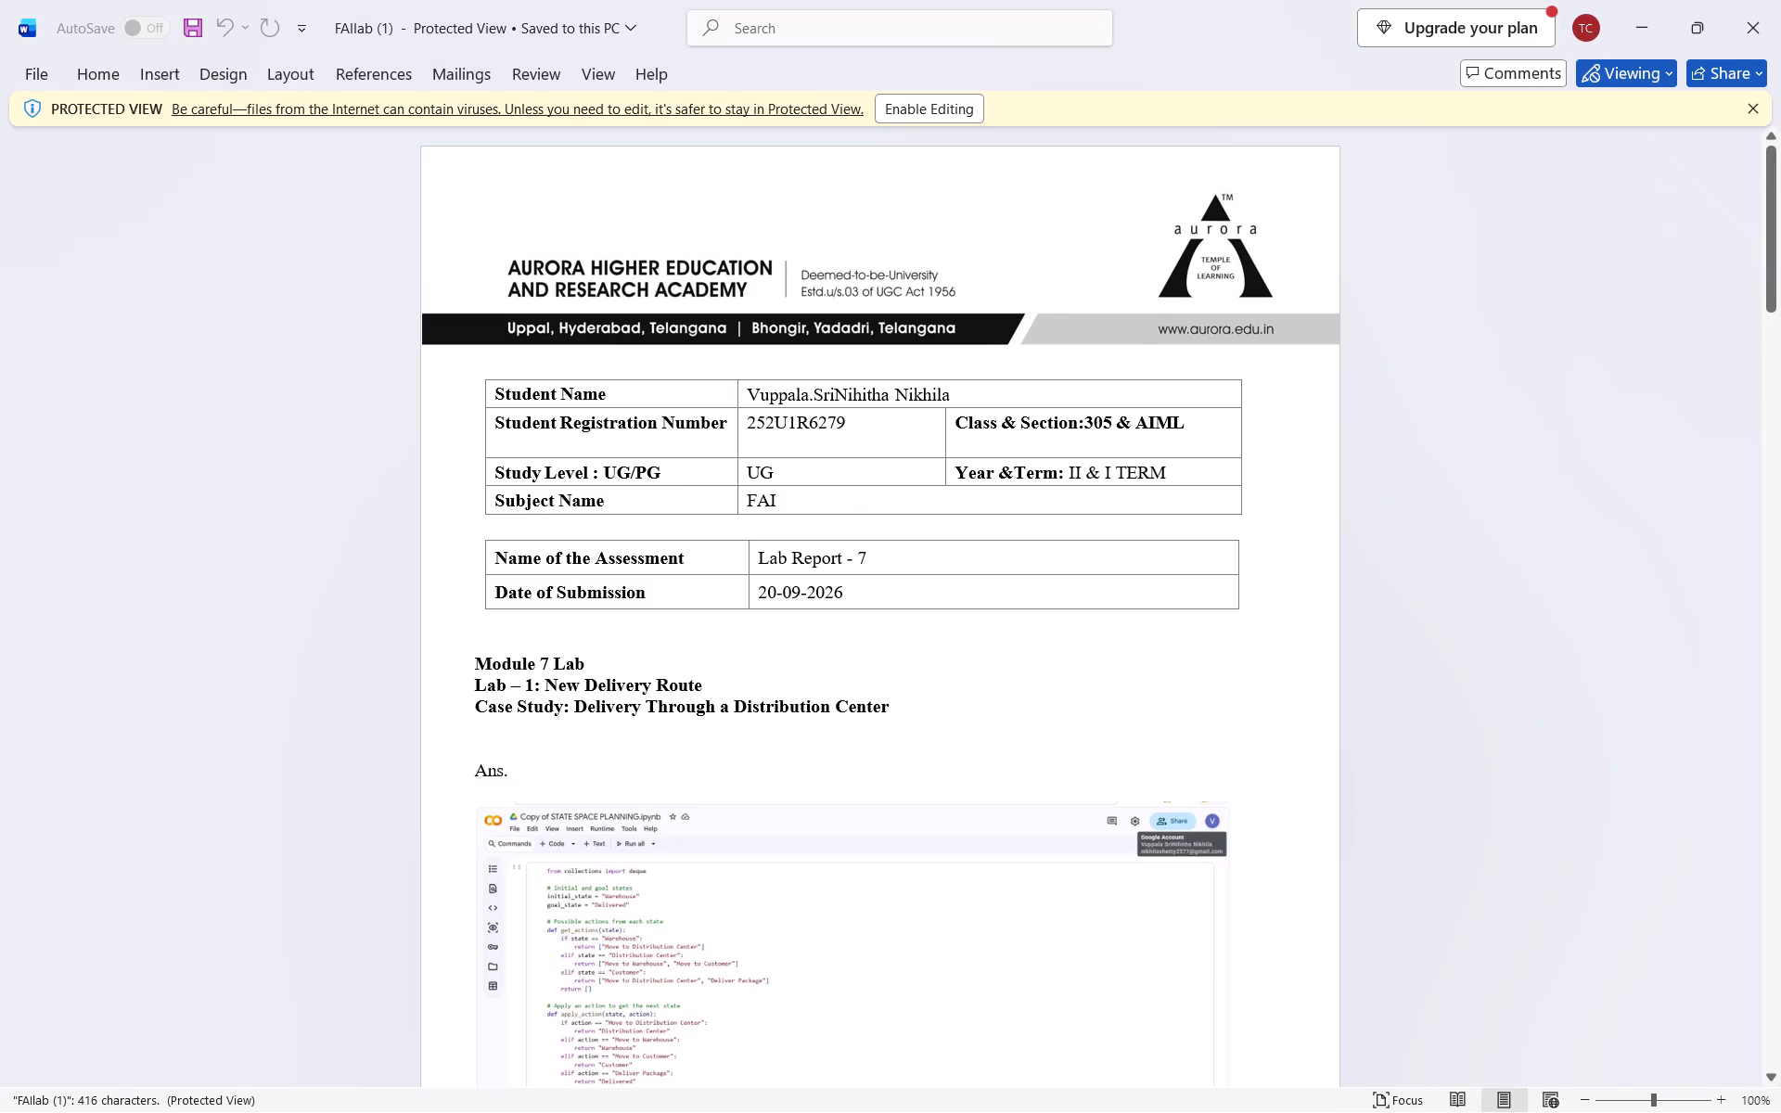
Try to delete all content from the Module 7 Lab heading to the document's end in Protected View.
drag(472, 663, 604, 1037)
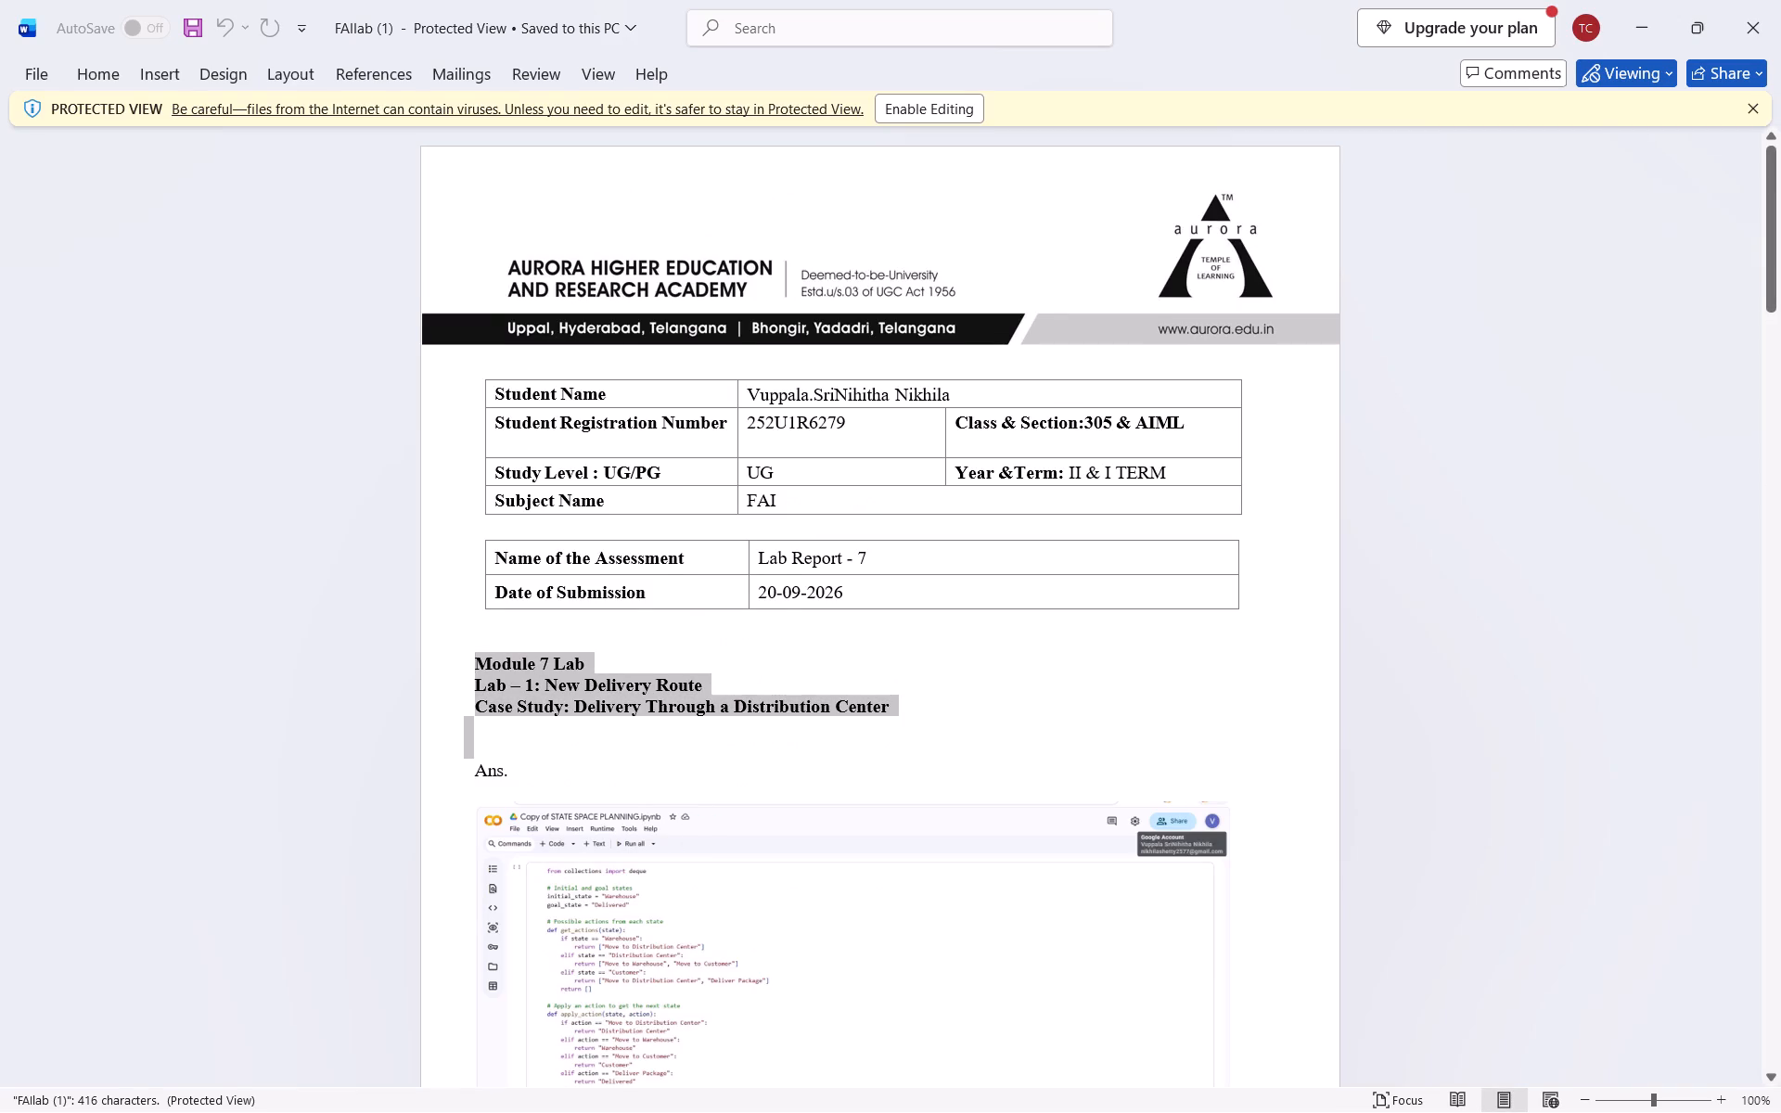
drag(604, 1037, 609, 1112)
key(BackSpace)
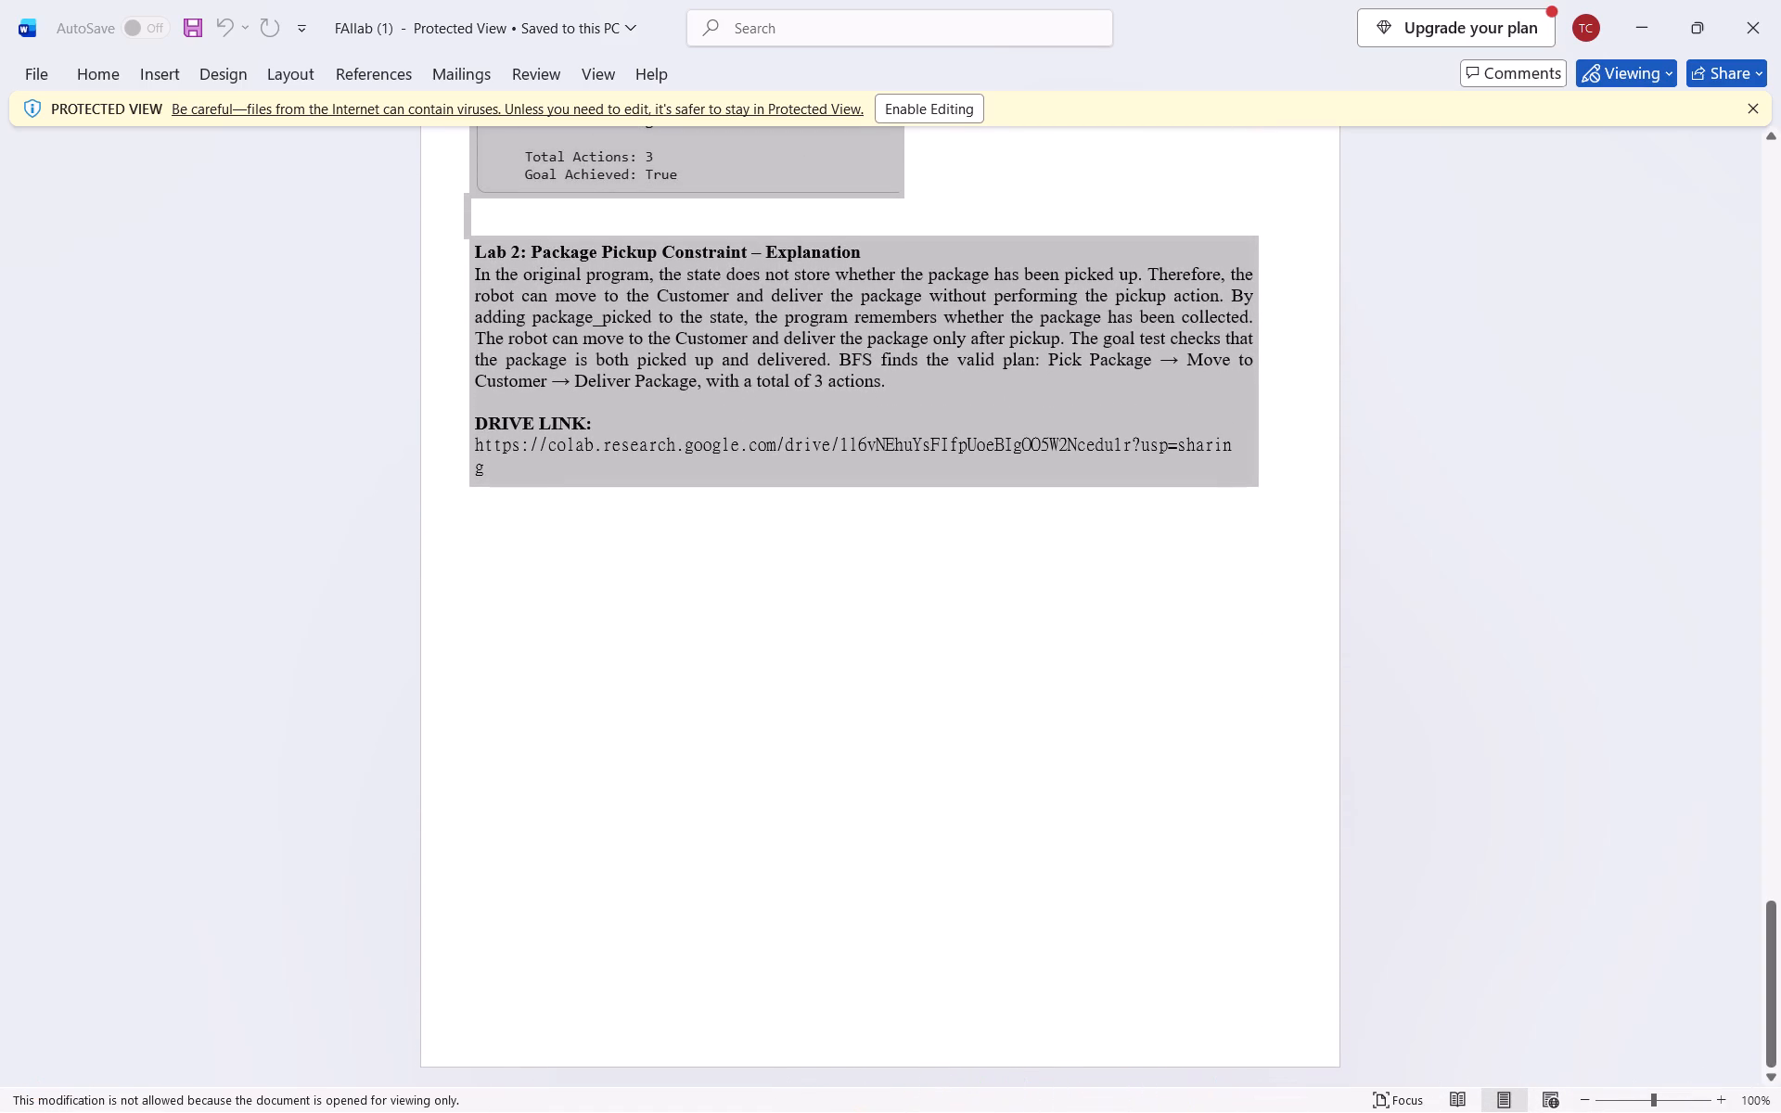
Enable editing and delete the body content from the Module 7 Lab heading to the end of the document.
click(948, 113)
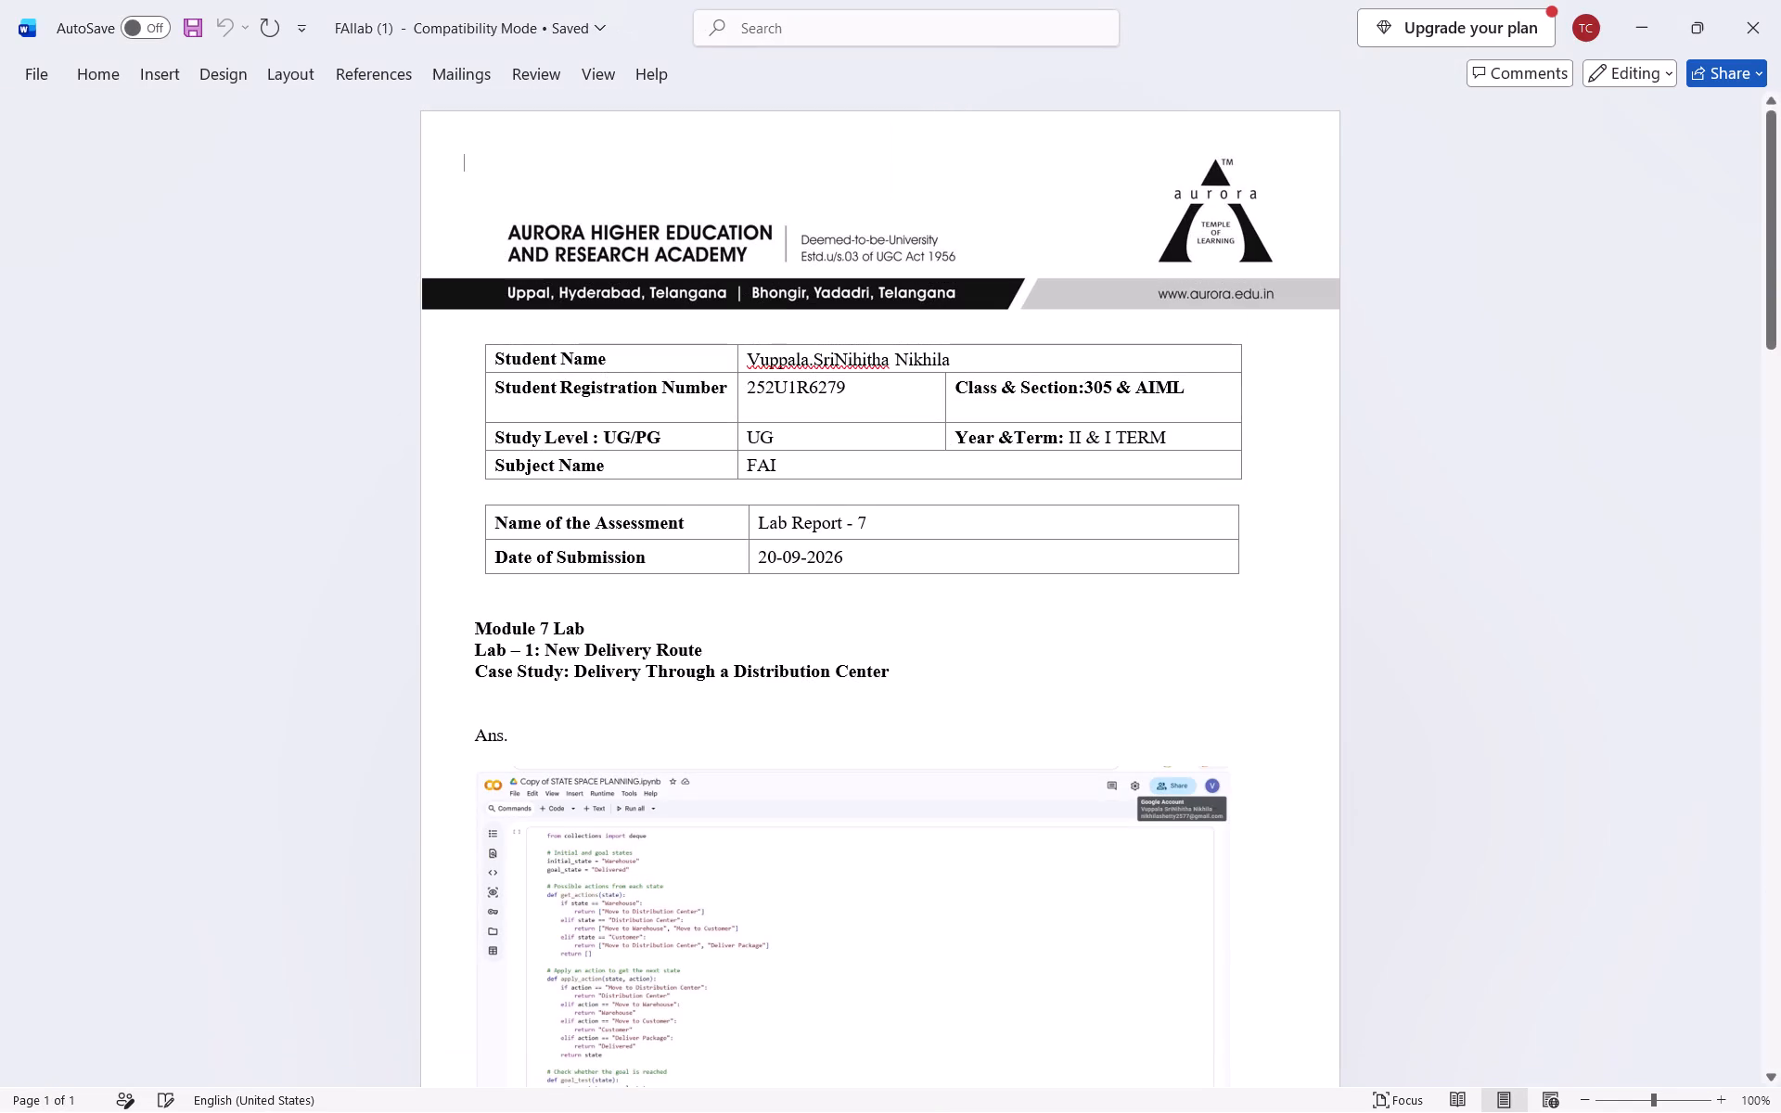
drag(475, 623, 553, 1112)
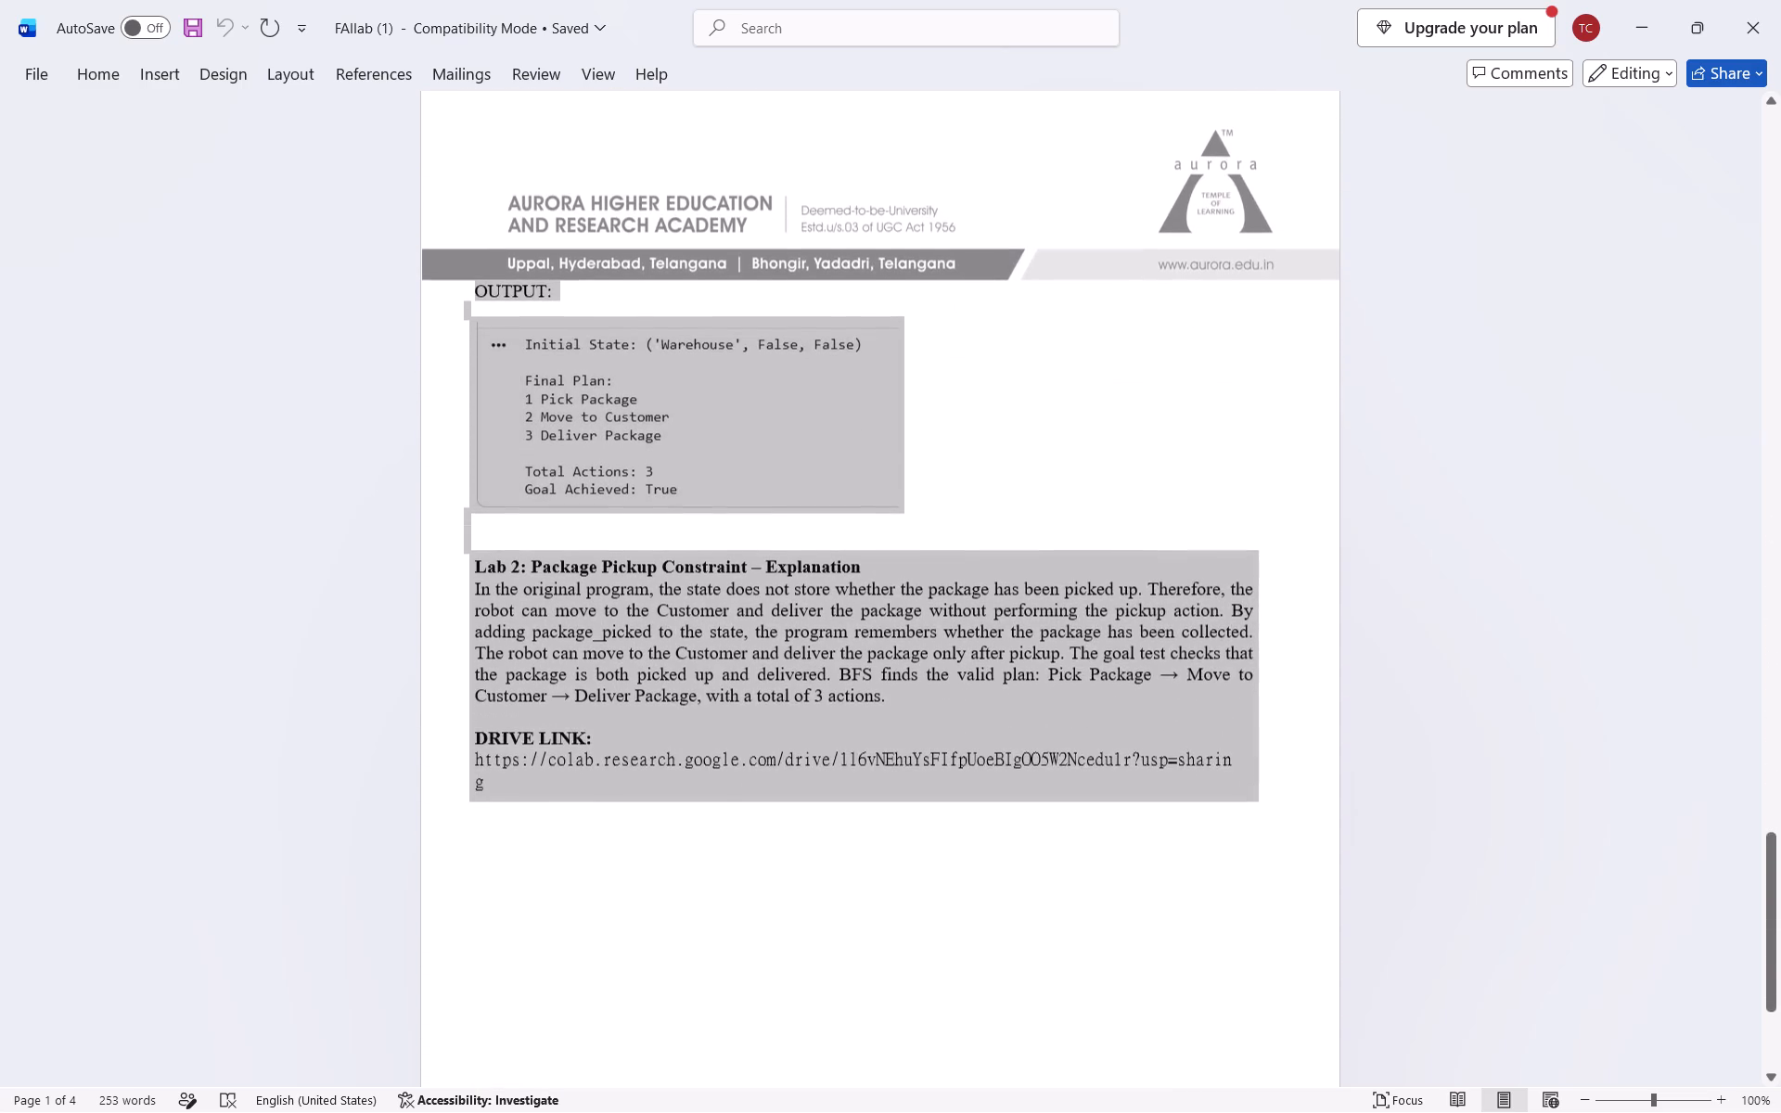
drag(553, 1112, 554, 1112)
key(BackSpace)
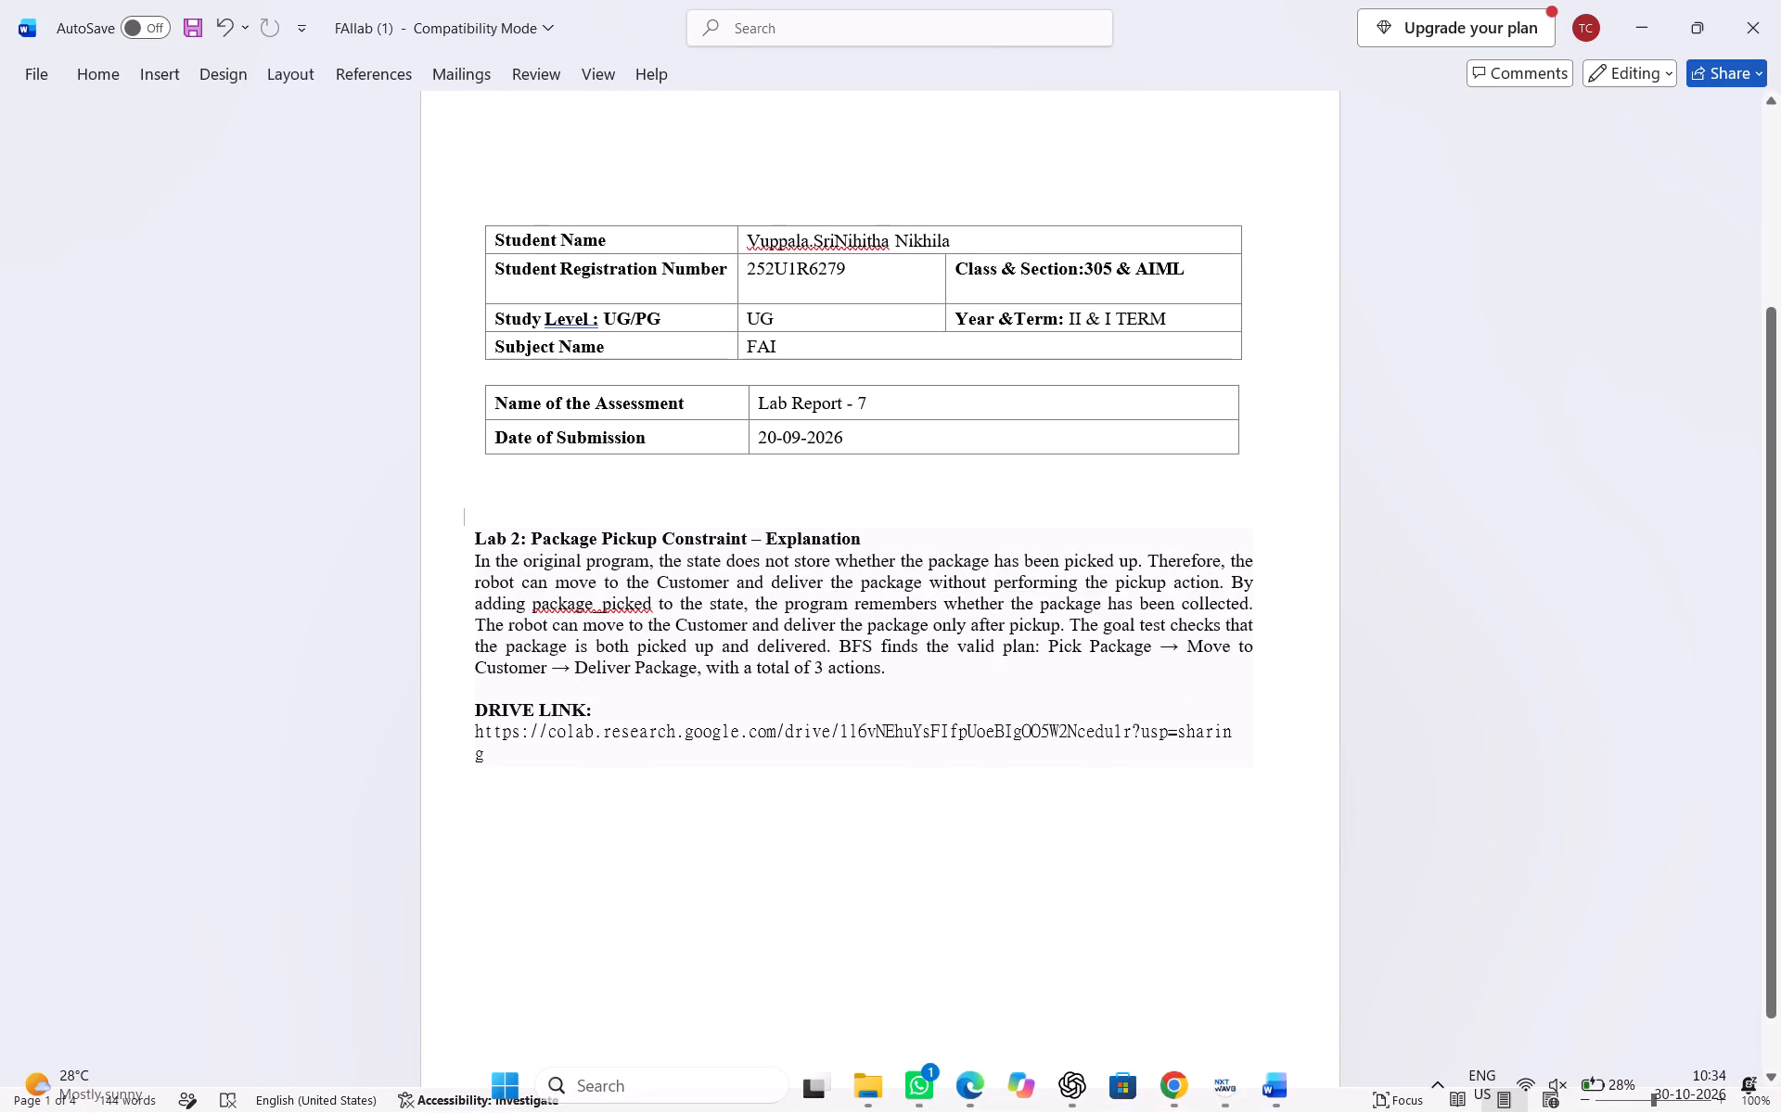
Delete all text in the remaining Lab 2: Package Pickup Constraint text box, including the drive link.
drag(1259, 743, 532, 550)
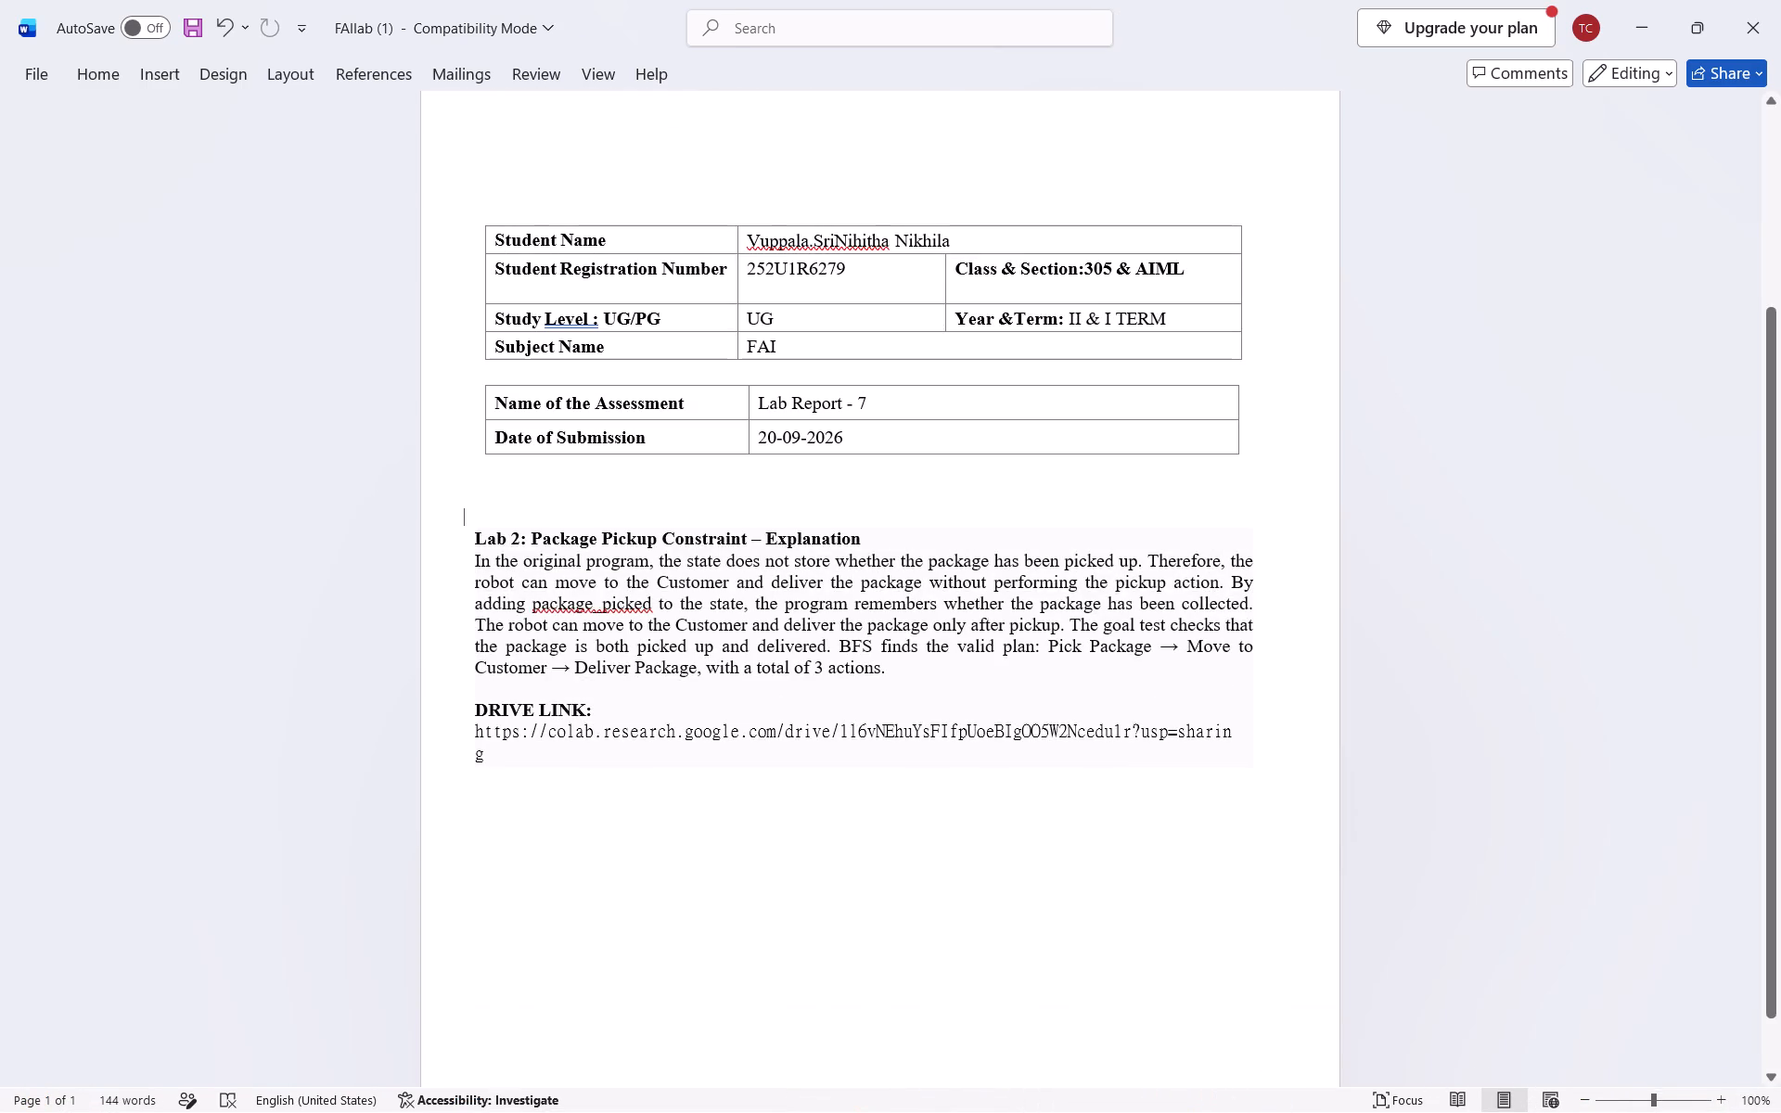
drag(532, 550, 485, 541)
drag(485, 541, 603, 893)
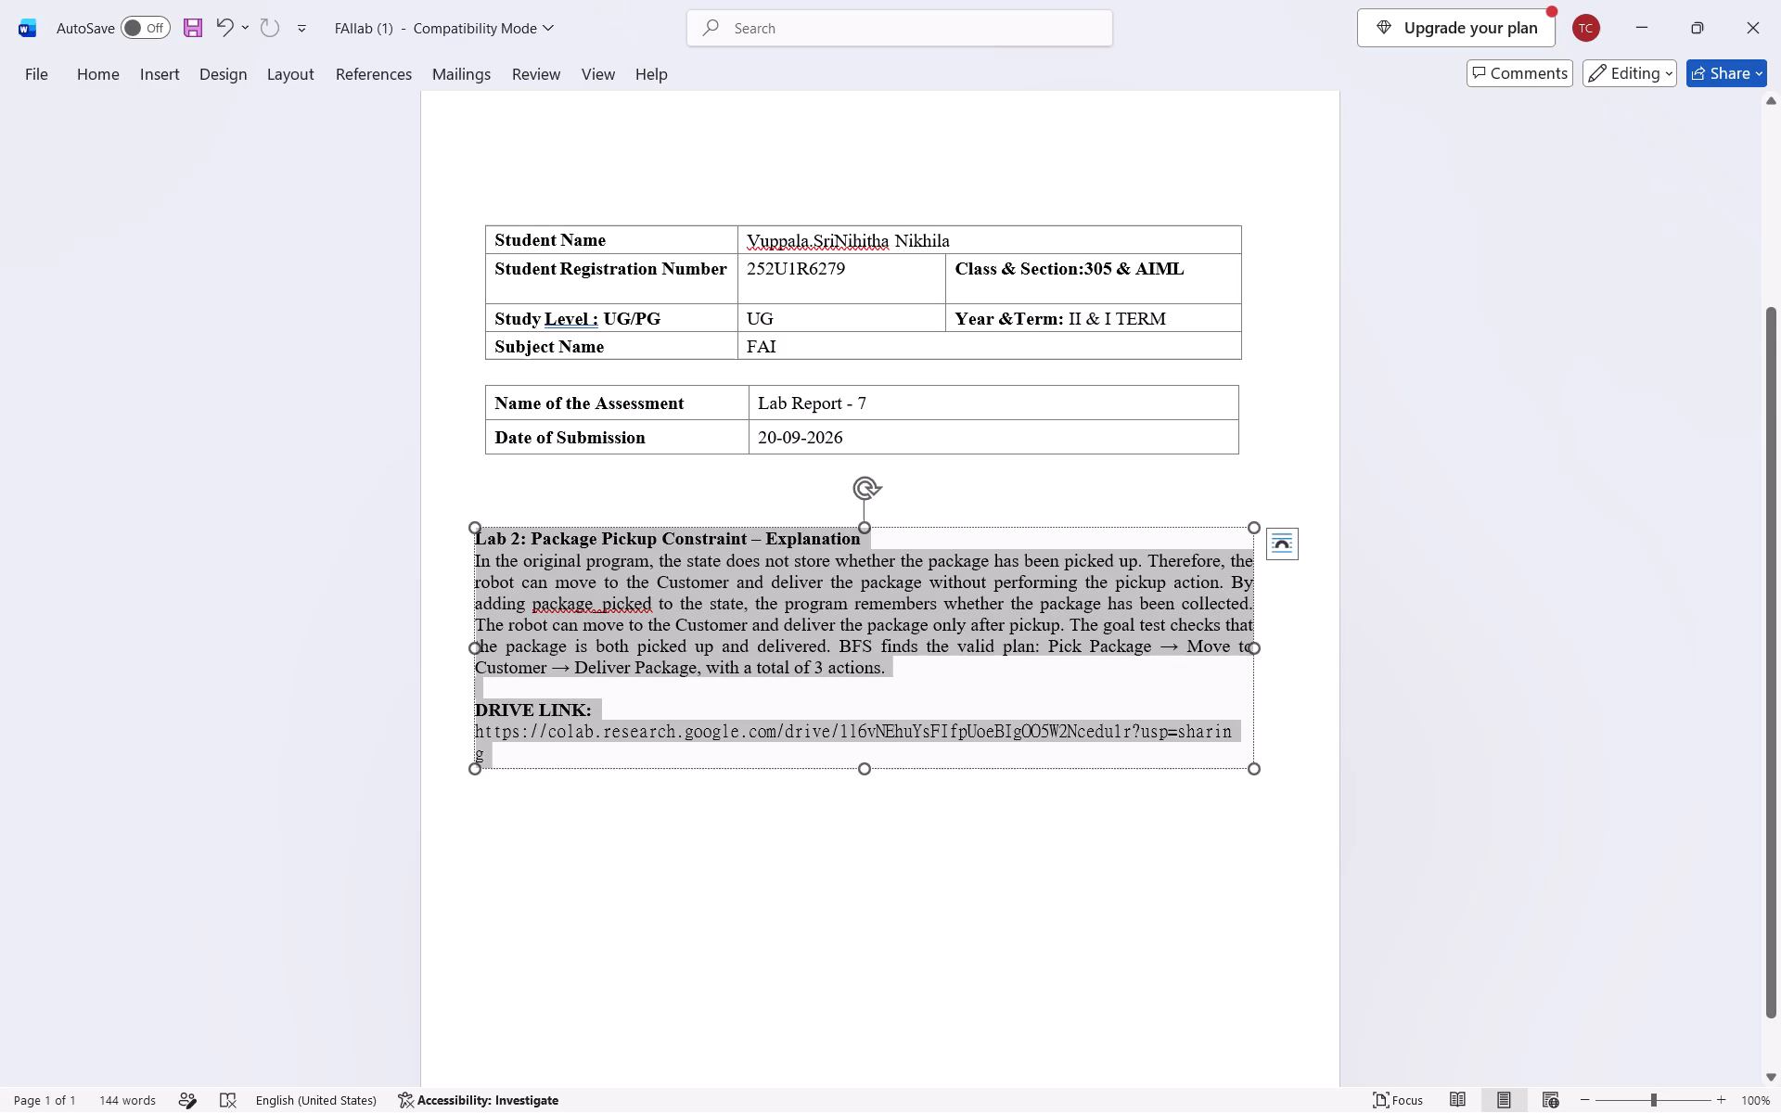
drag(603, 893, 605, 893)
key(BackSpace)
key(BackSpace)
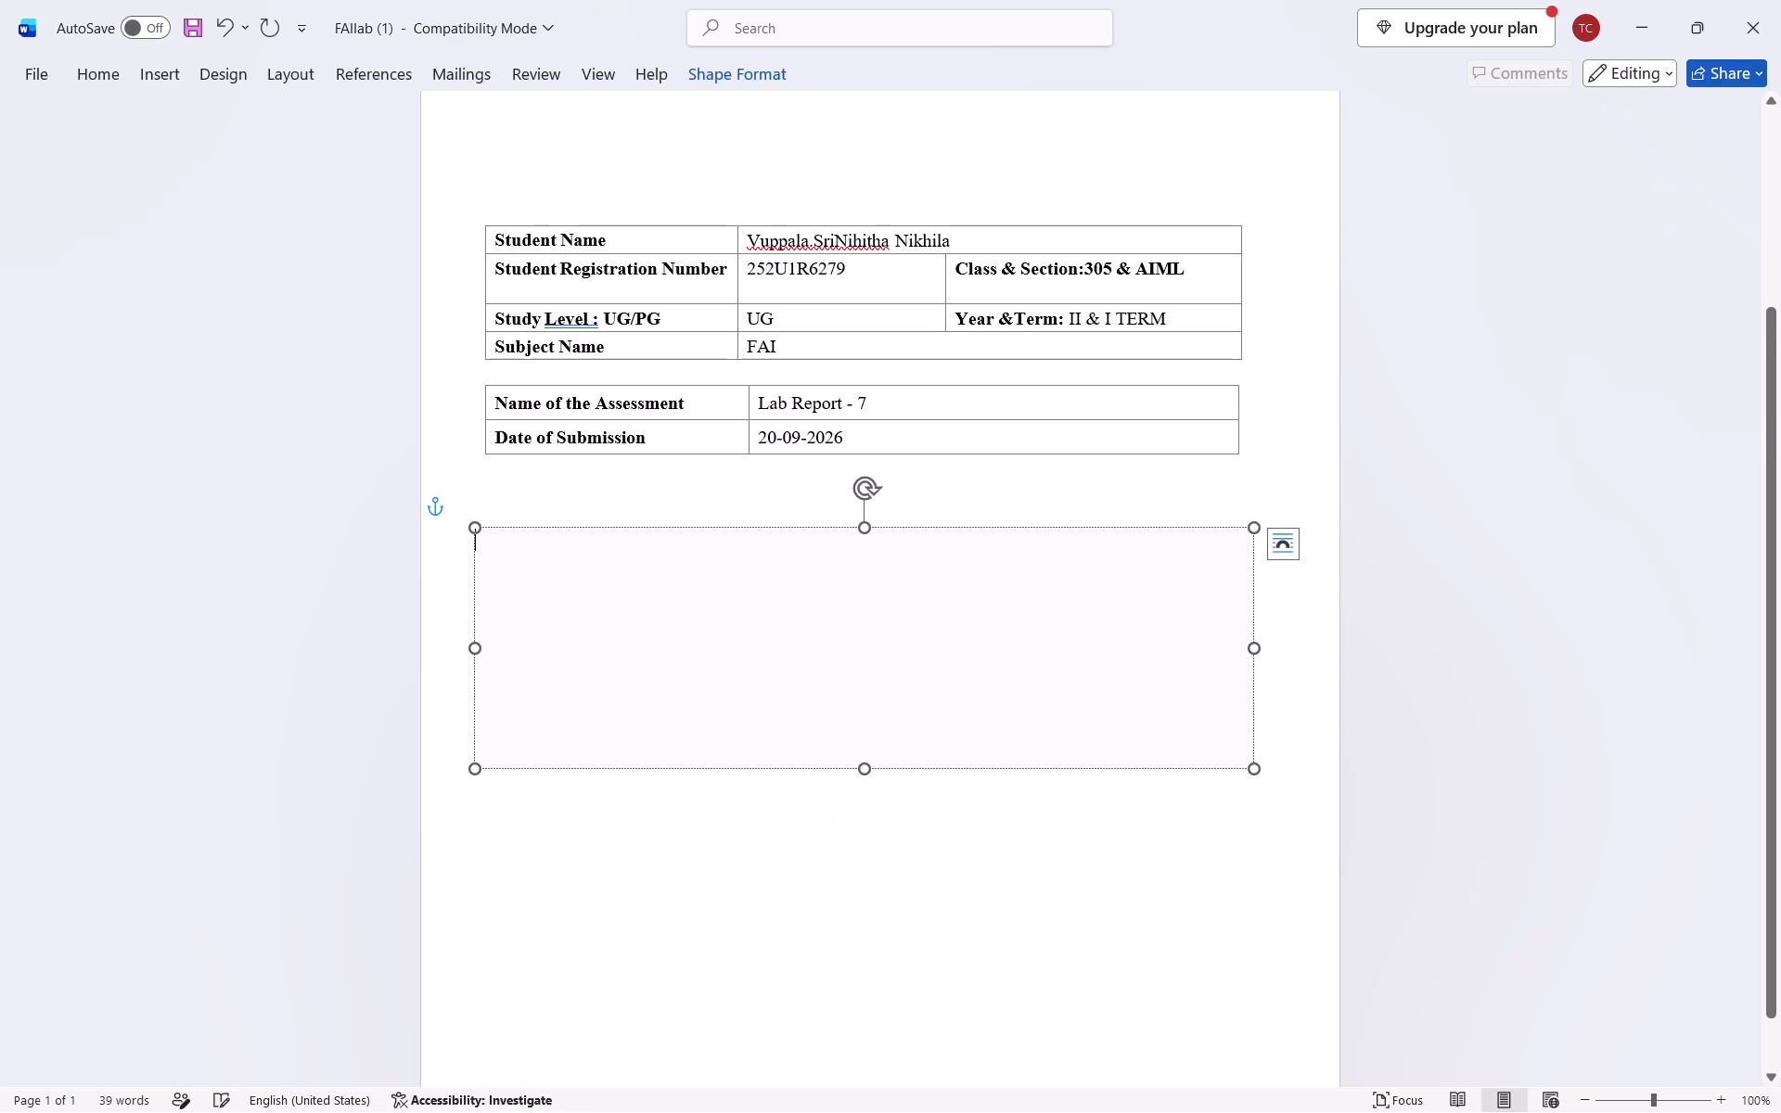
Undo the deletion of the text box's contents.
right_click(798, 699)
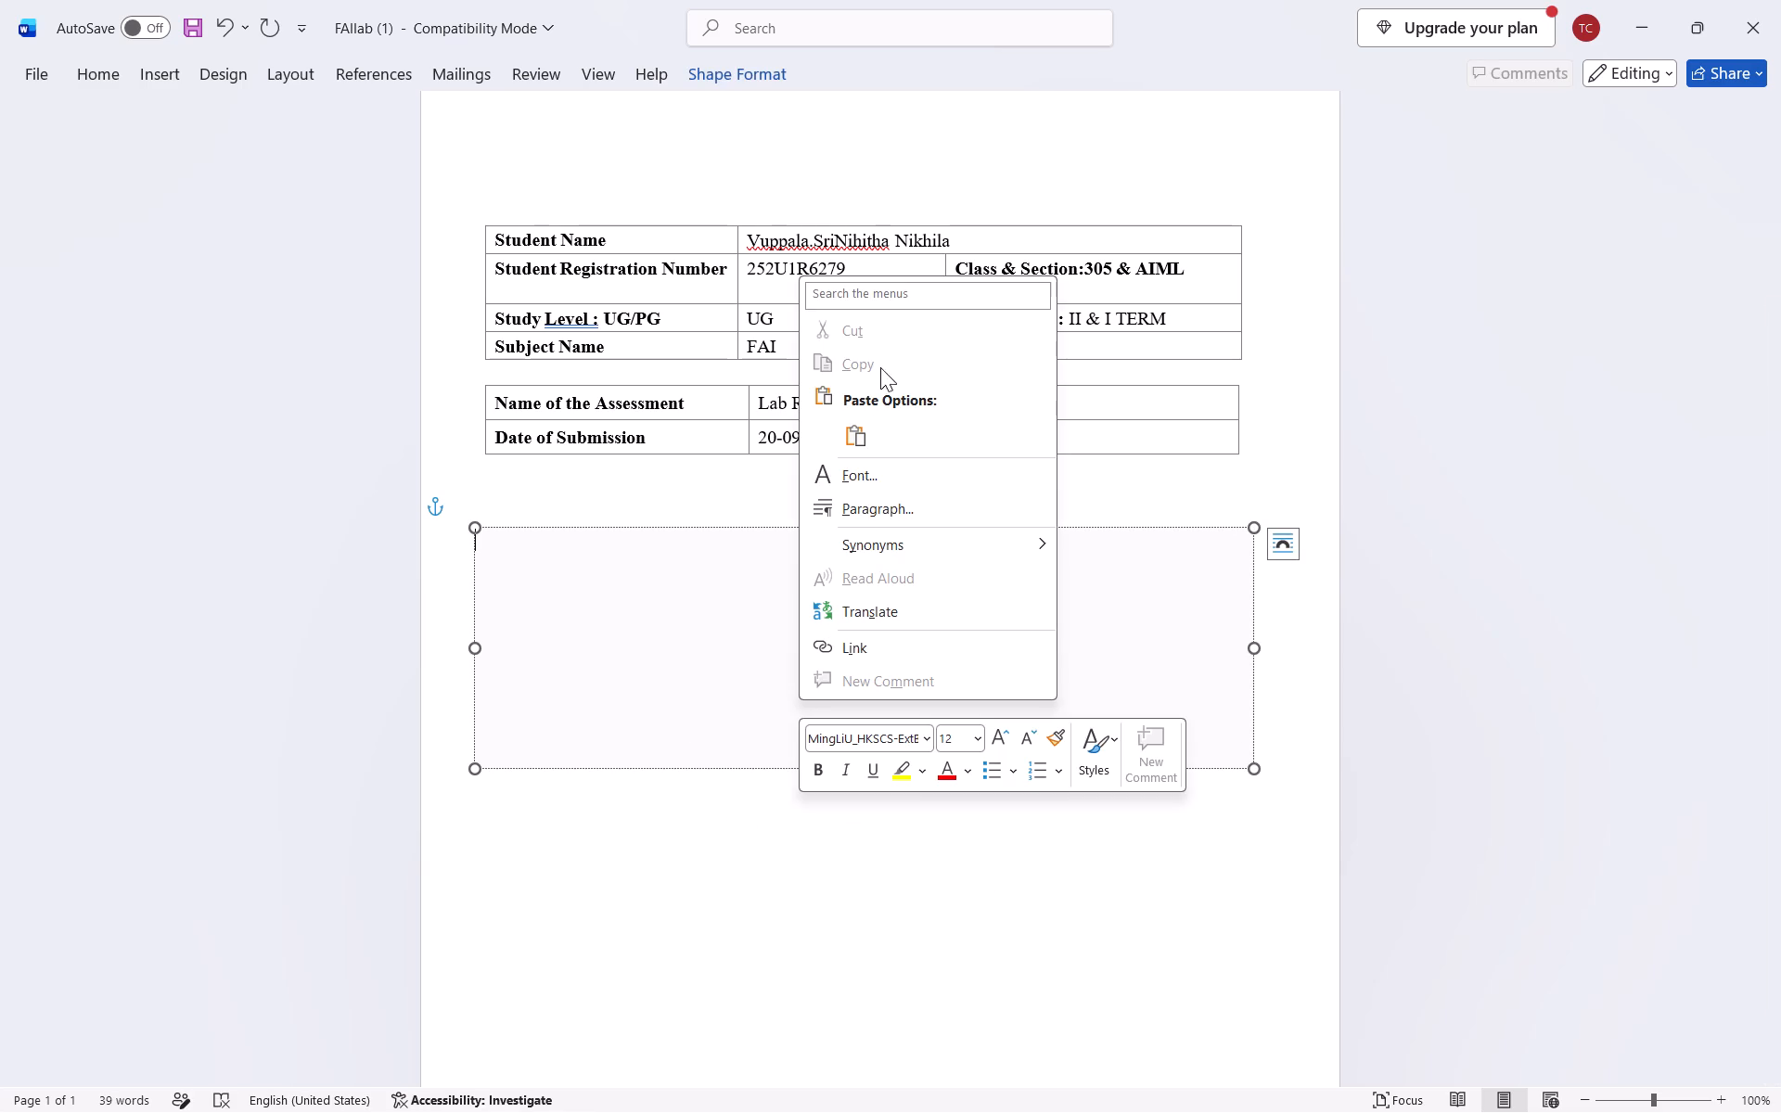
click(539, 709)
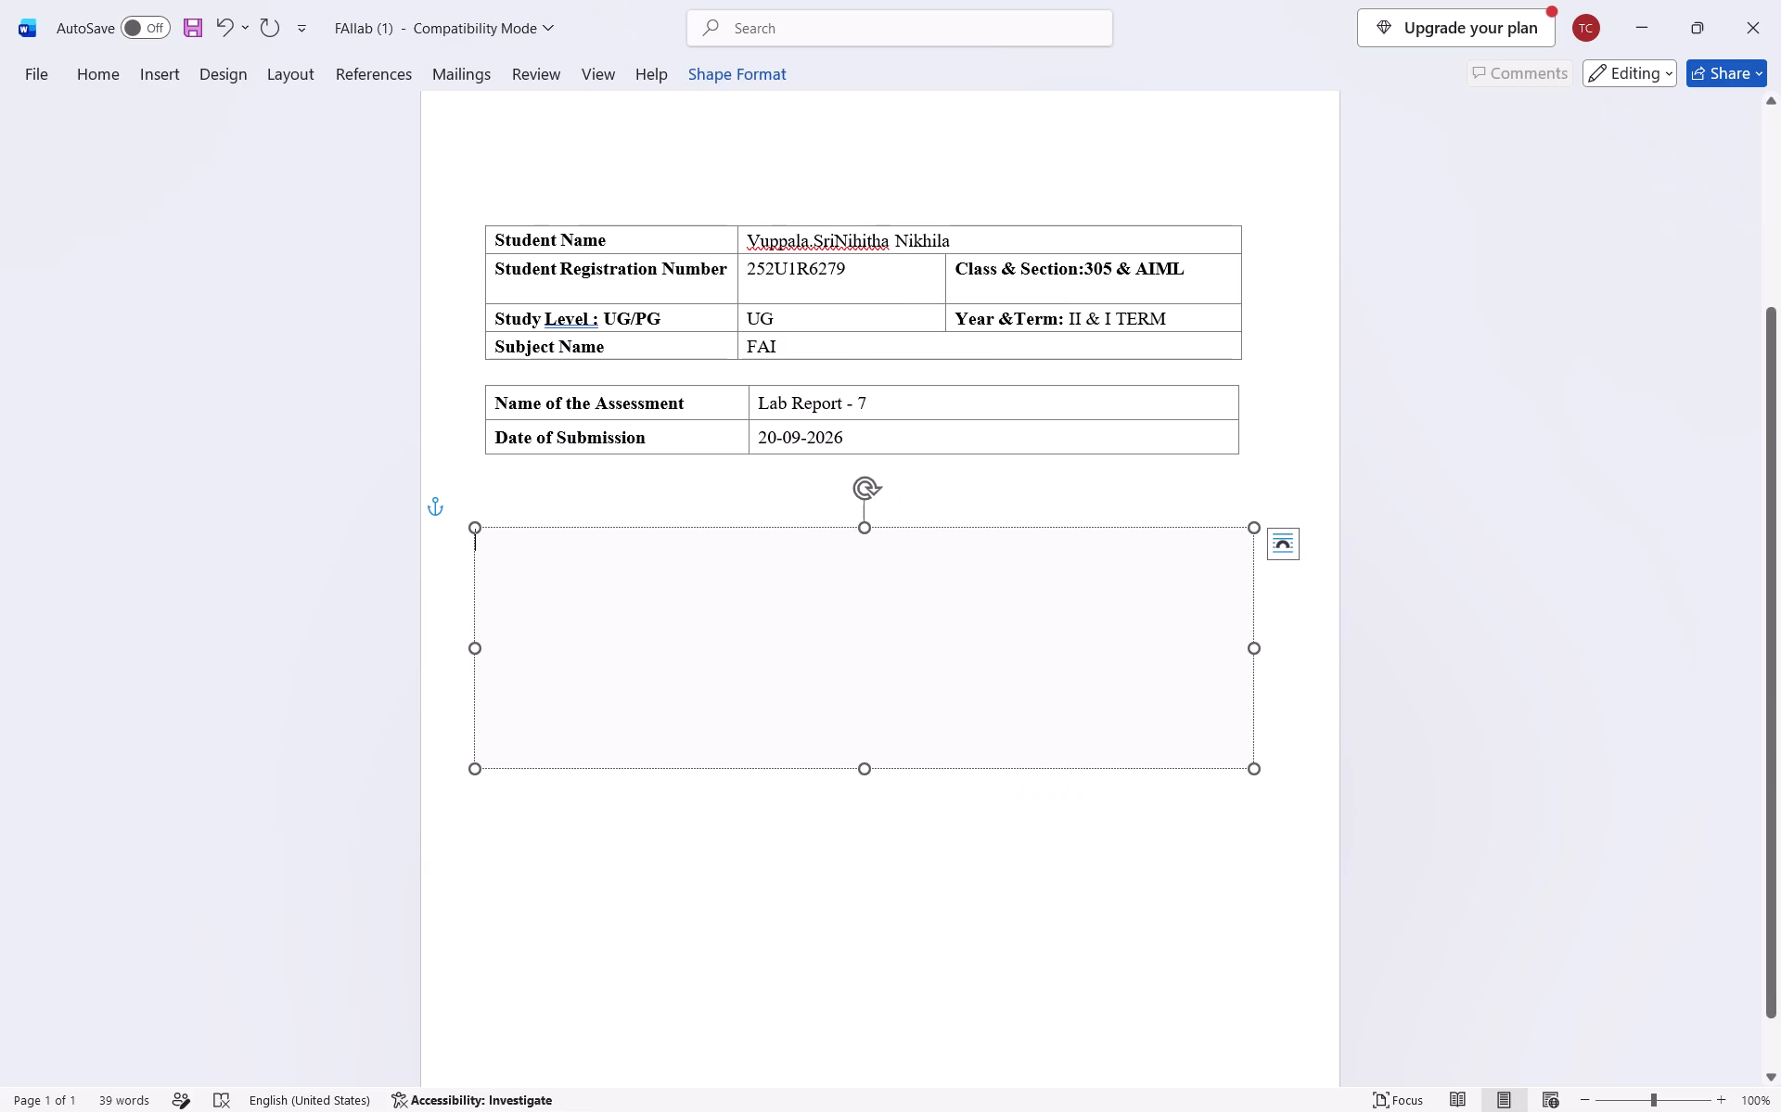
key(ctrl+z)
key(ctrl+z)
right_click(770, 631)
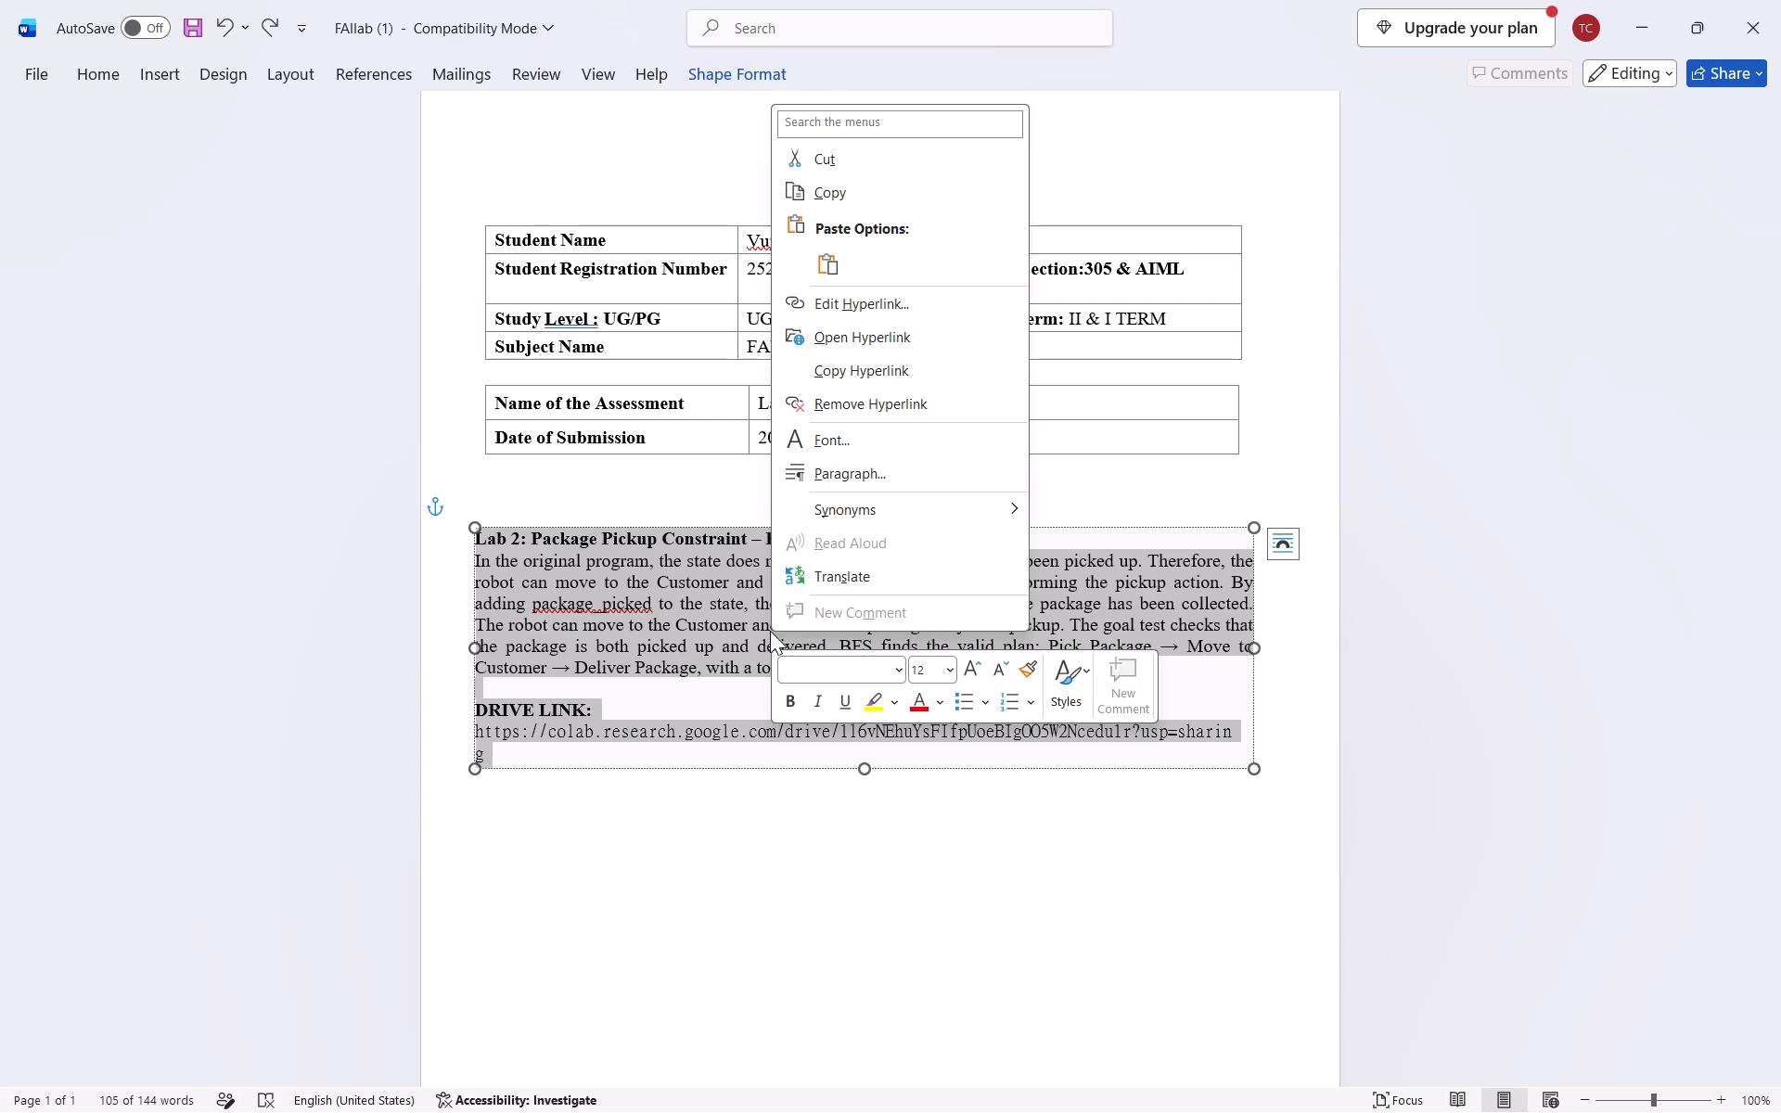
click(864, 158)
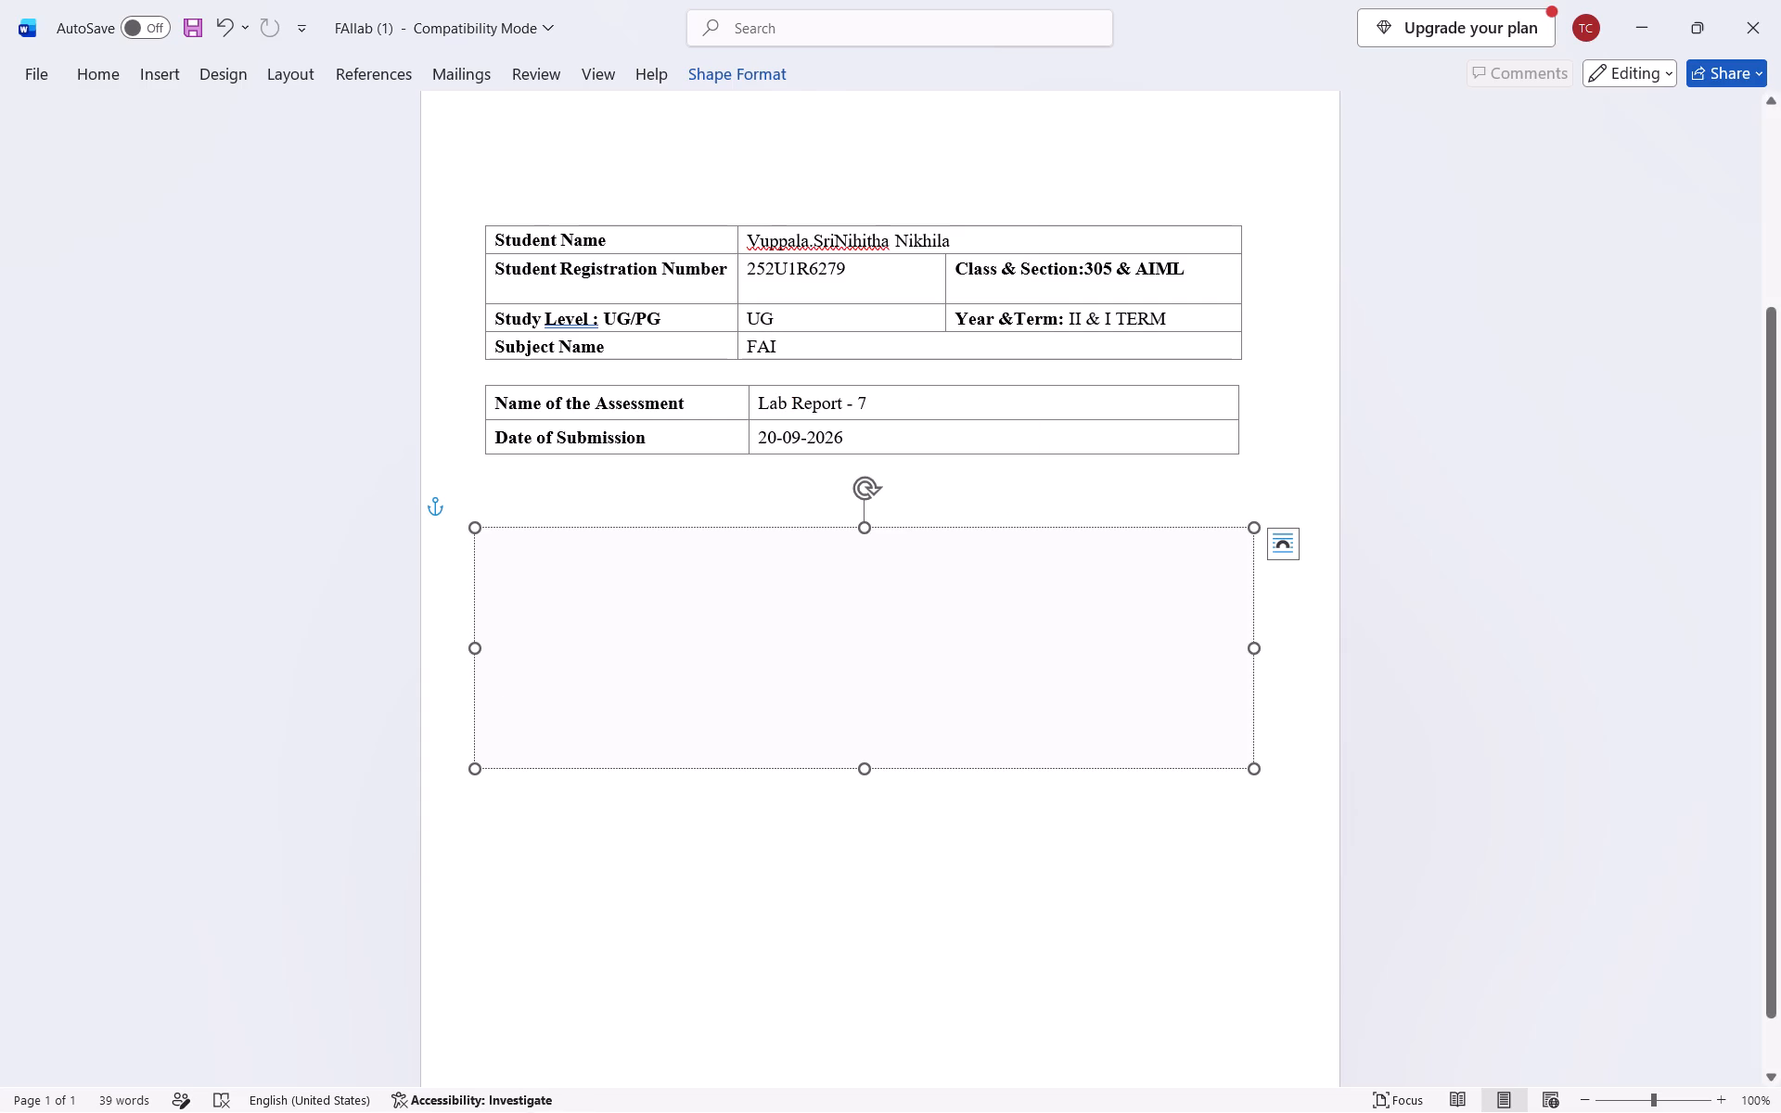
Shrink the empty text box below the tables down to almost nothing at its lower-left corner.
drag(1254, 526, 519, 626)
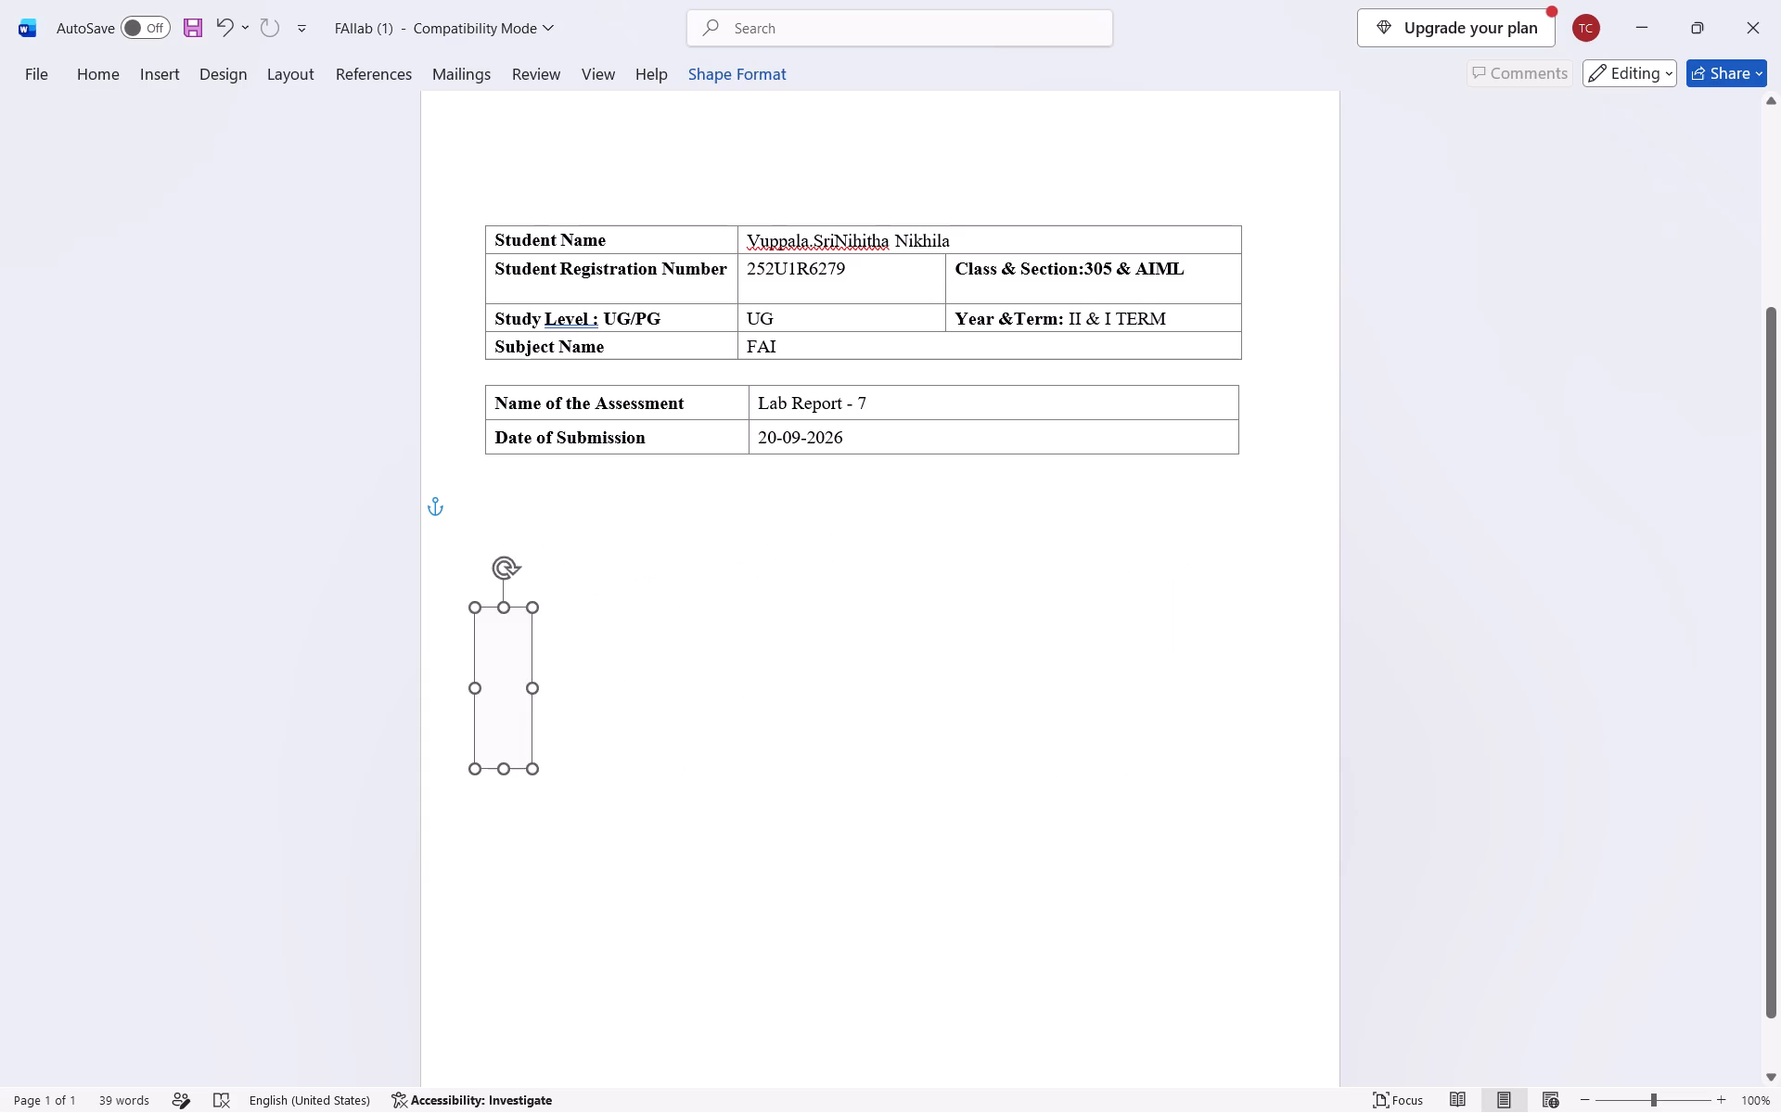
drag(519, 626, 480, 769)
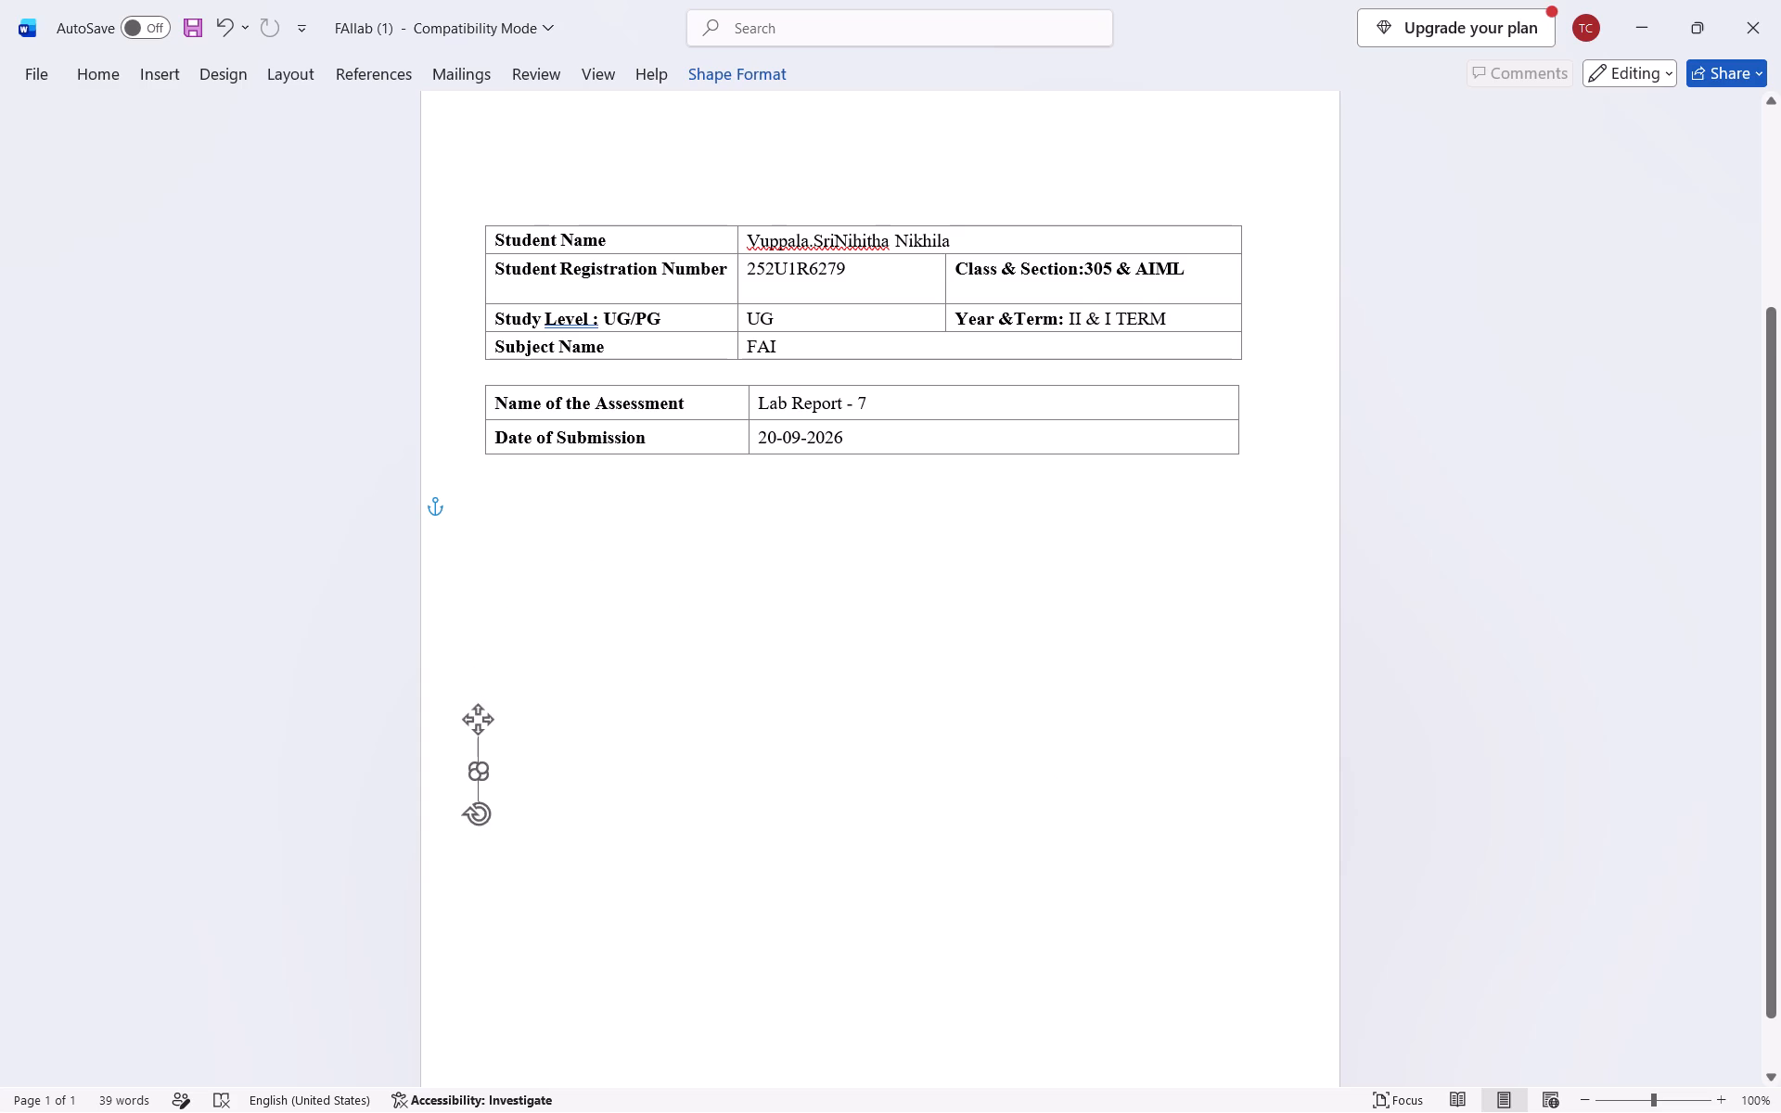
drag(480, 769, 480, 764)
Cut the shrunken empty text box from the page.
right_click(480, 764)
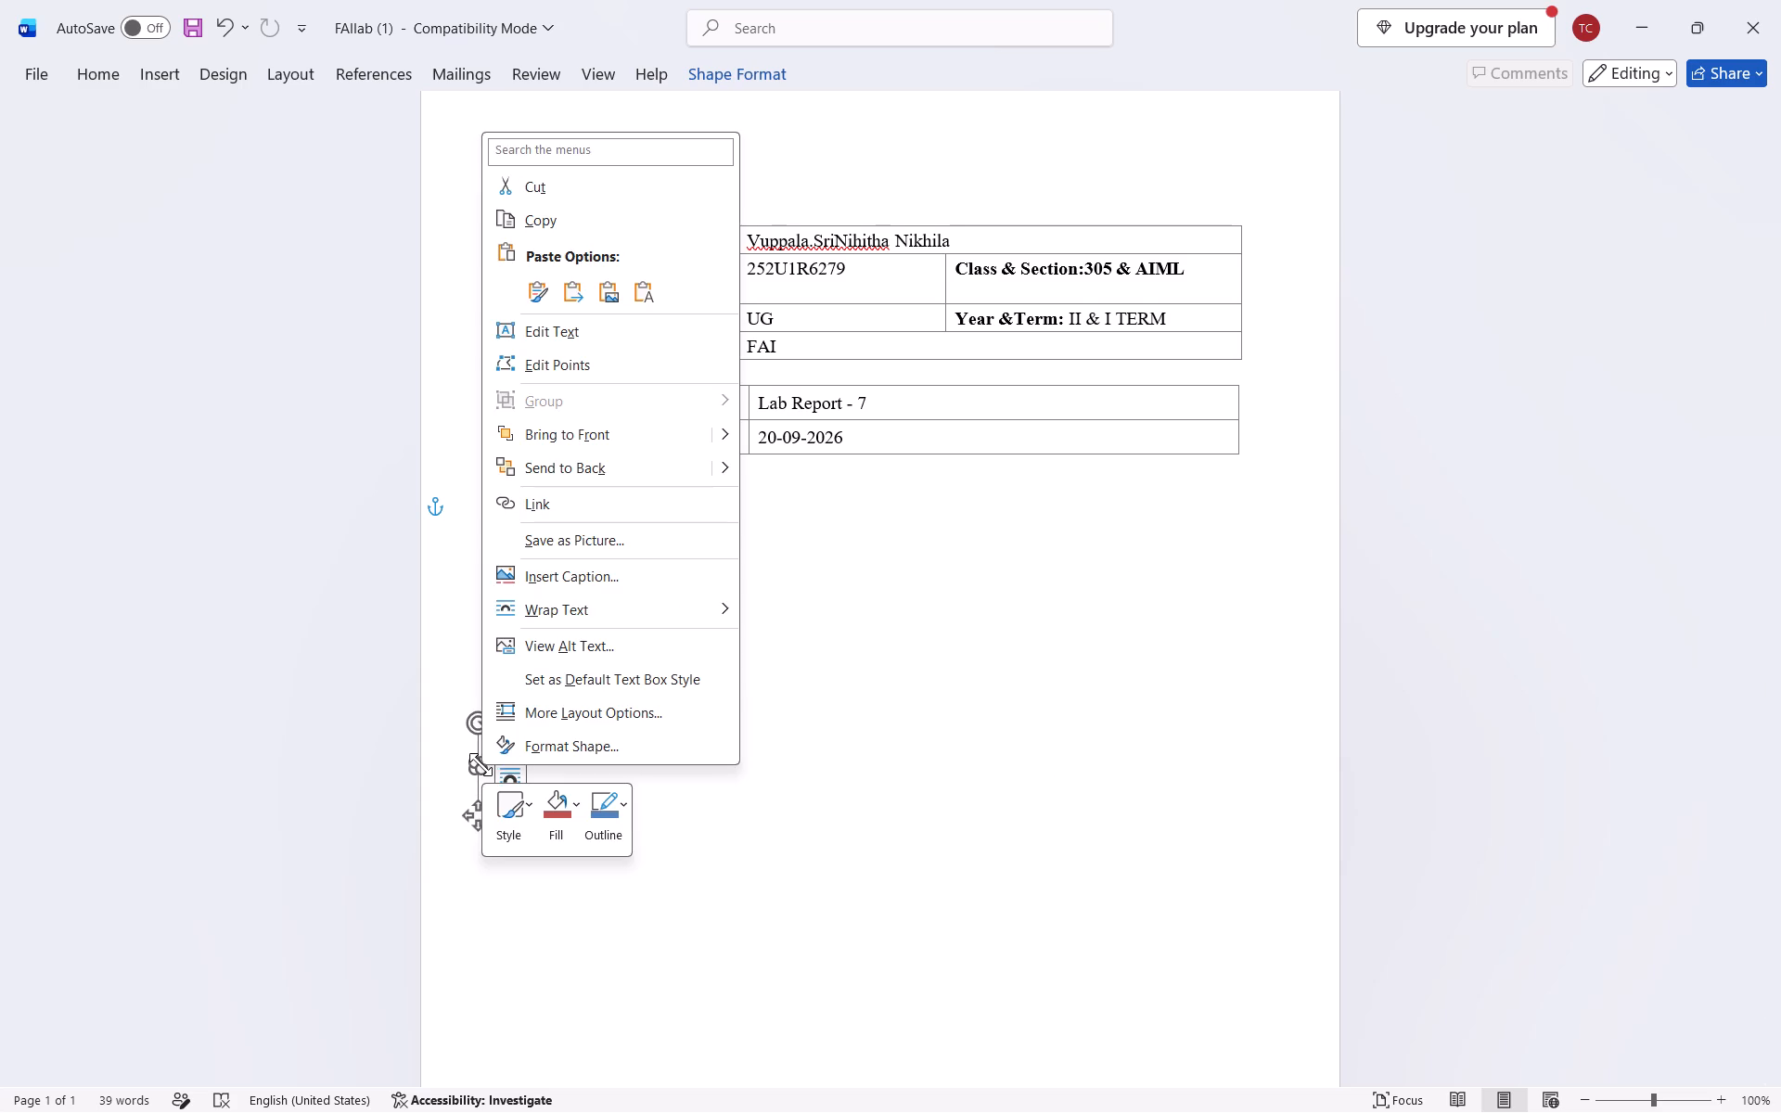
click(580, 182)
click(599, 702)
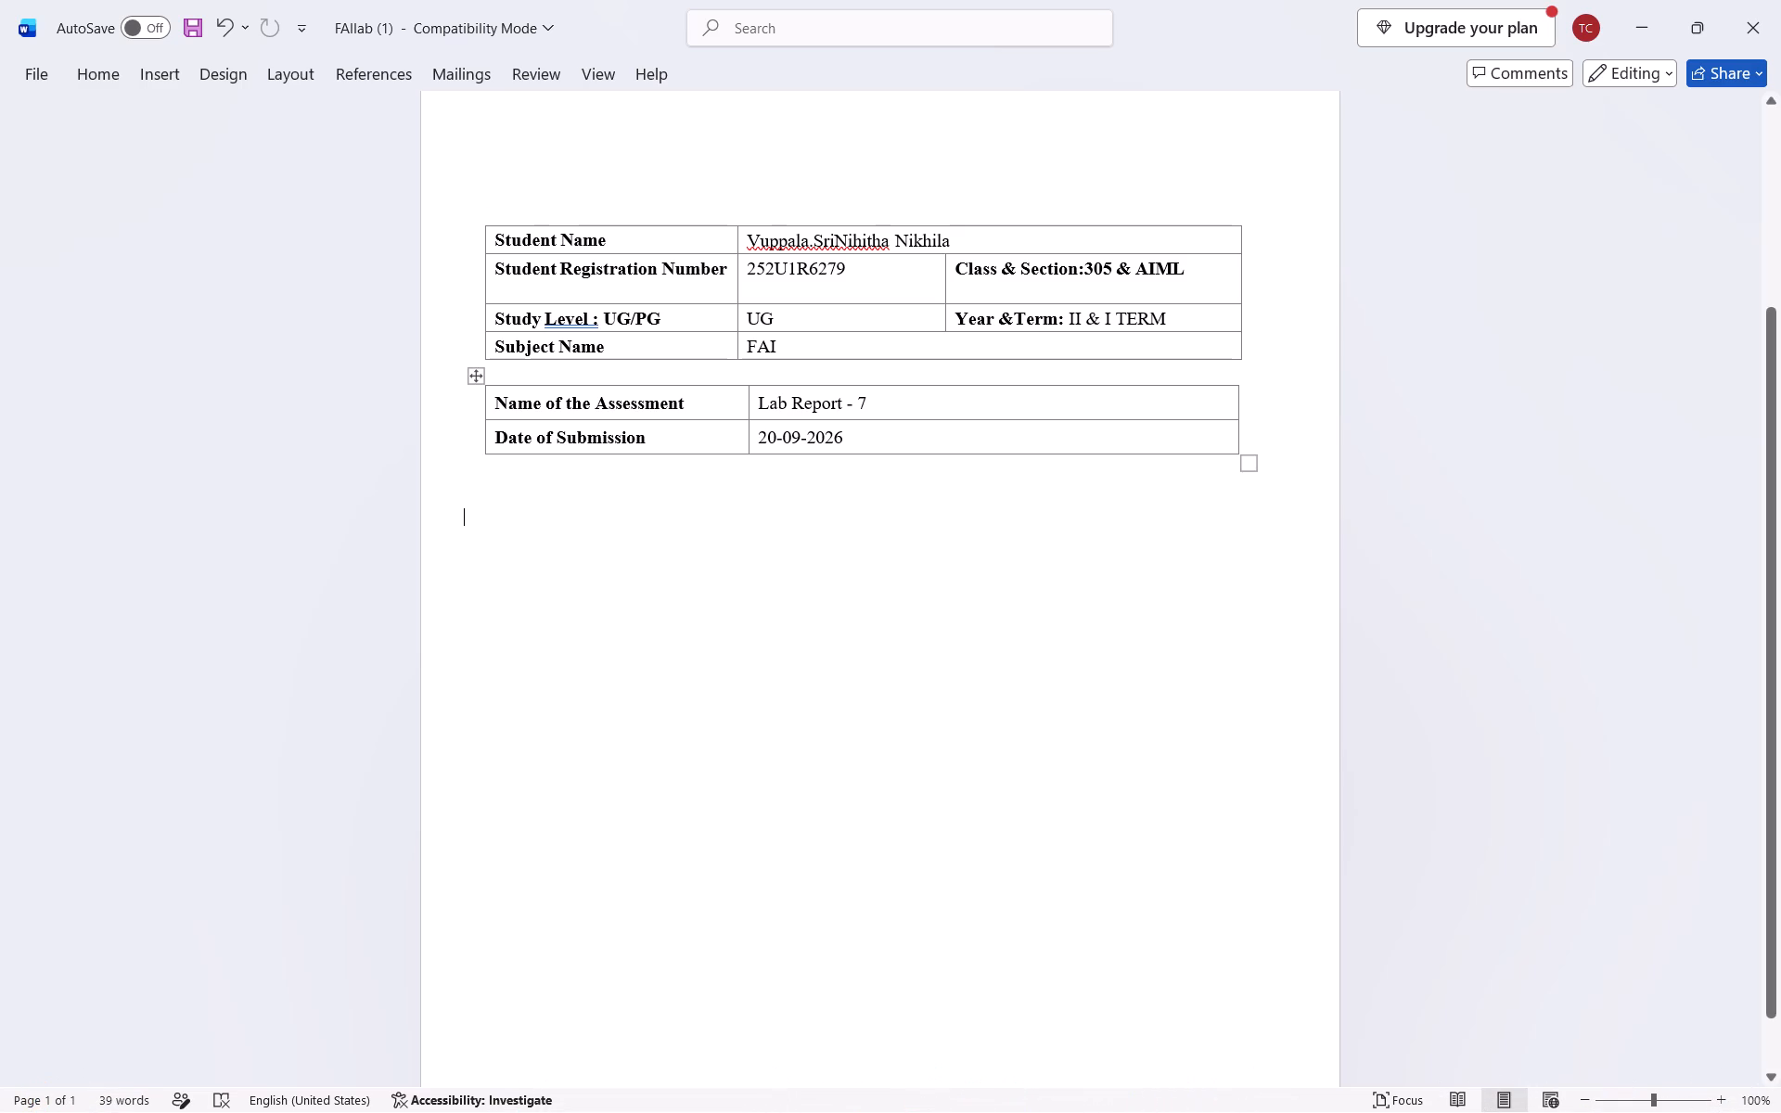
Paste the clipboard content on the blank line below the Date of Submission table.
key(ctrl+v)
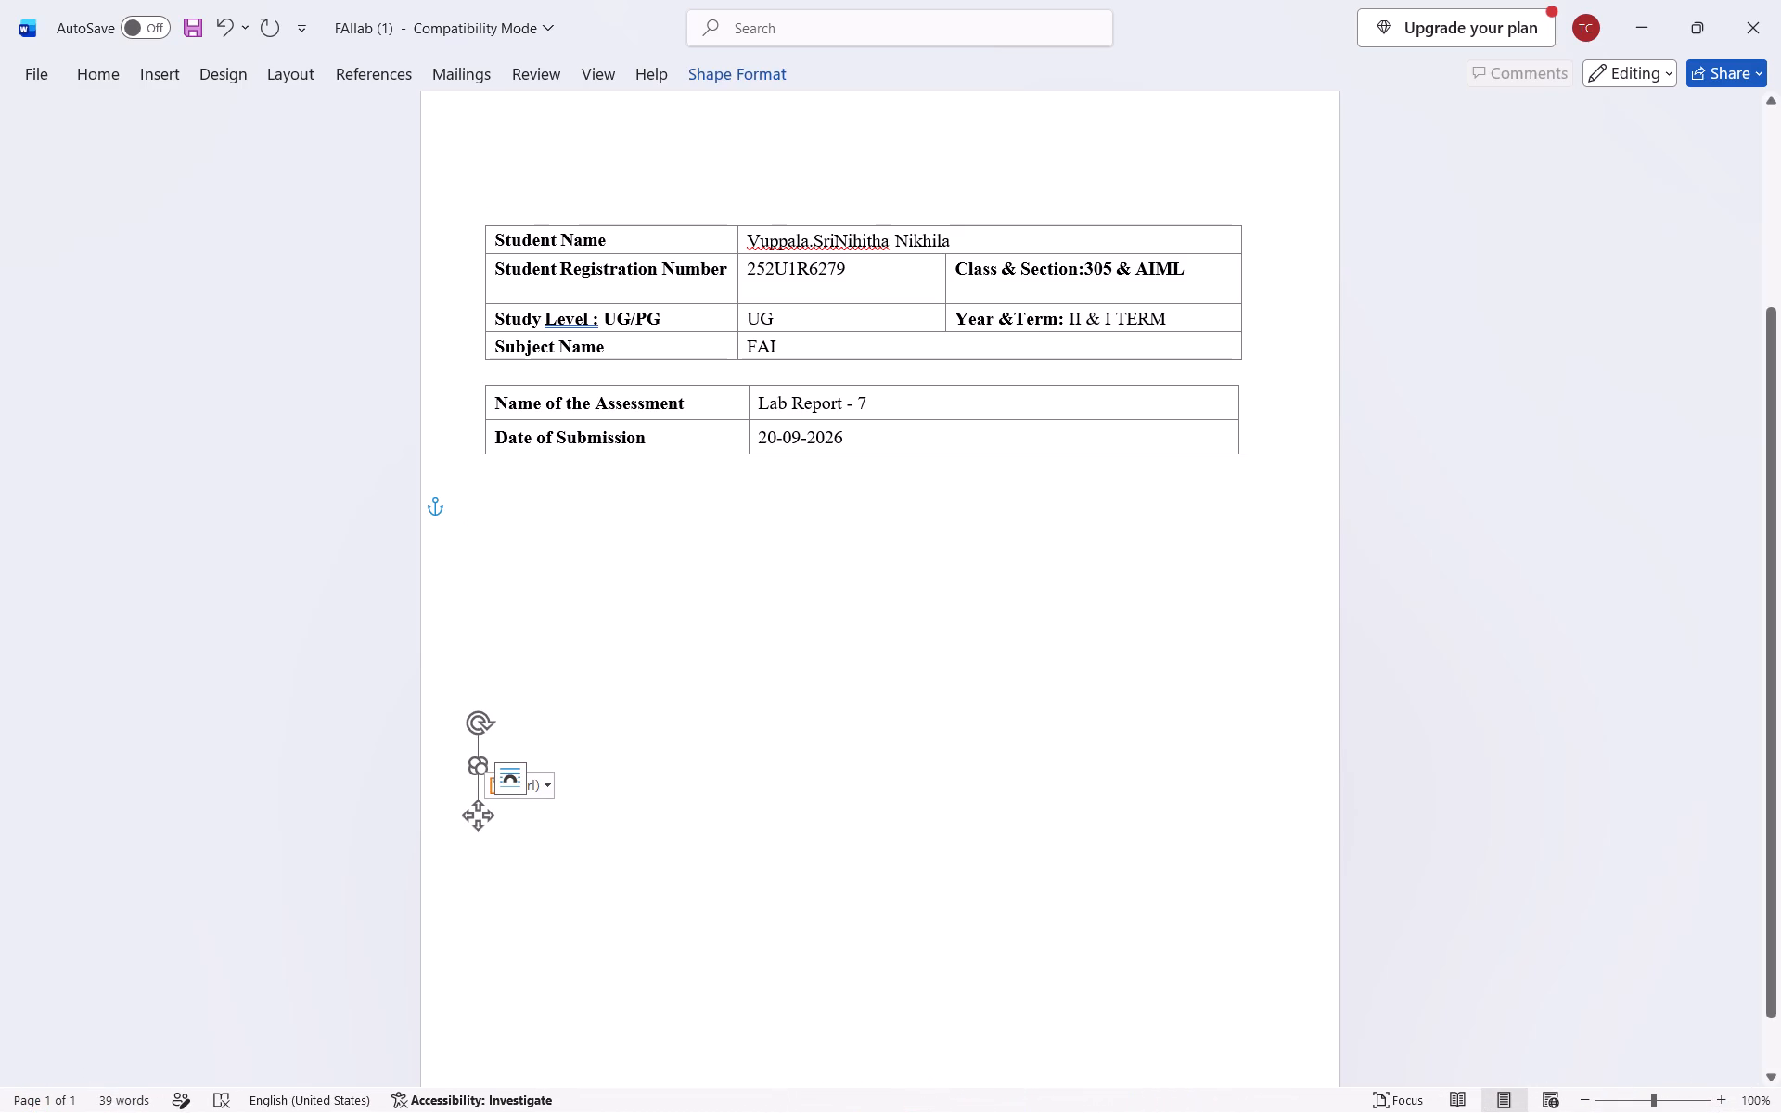
Undo the last paste of the empty text box.
key(ctrl+z)
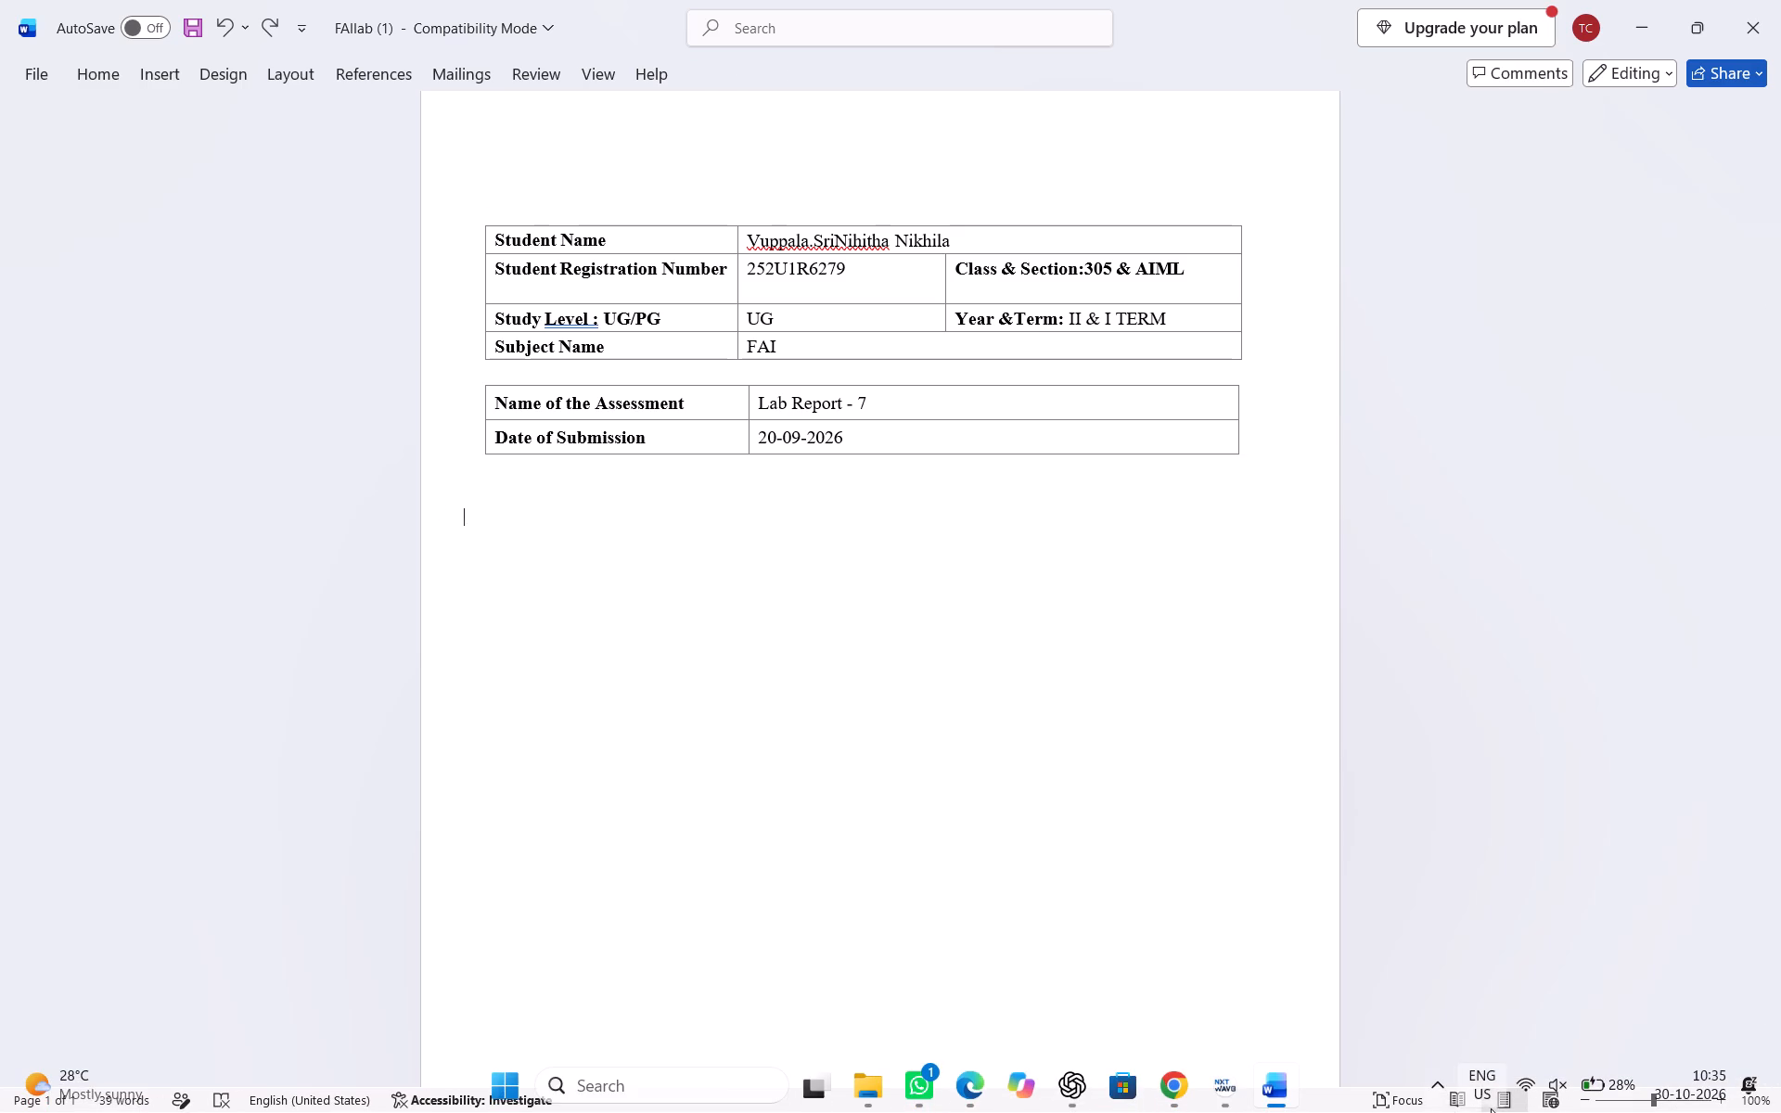
Switch to the NXT WAVE coding practice window and capture the whole Date after 100 Days from Today description page as a screenshot.
click(1232, 1090)
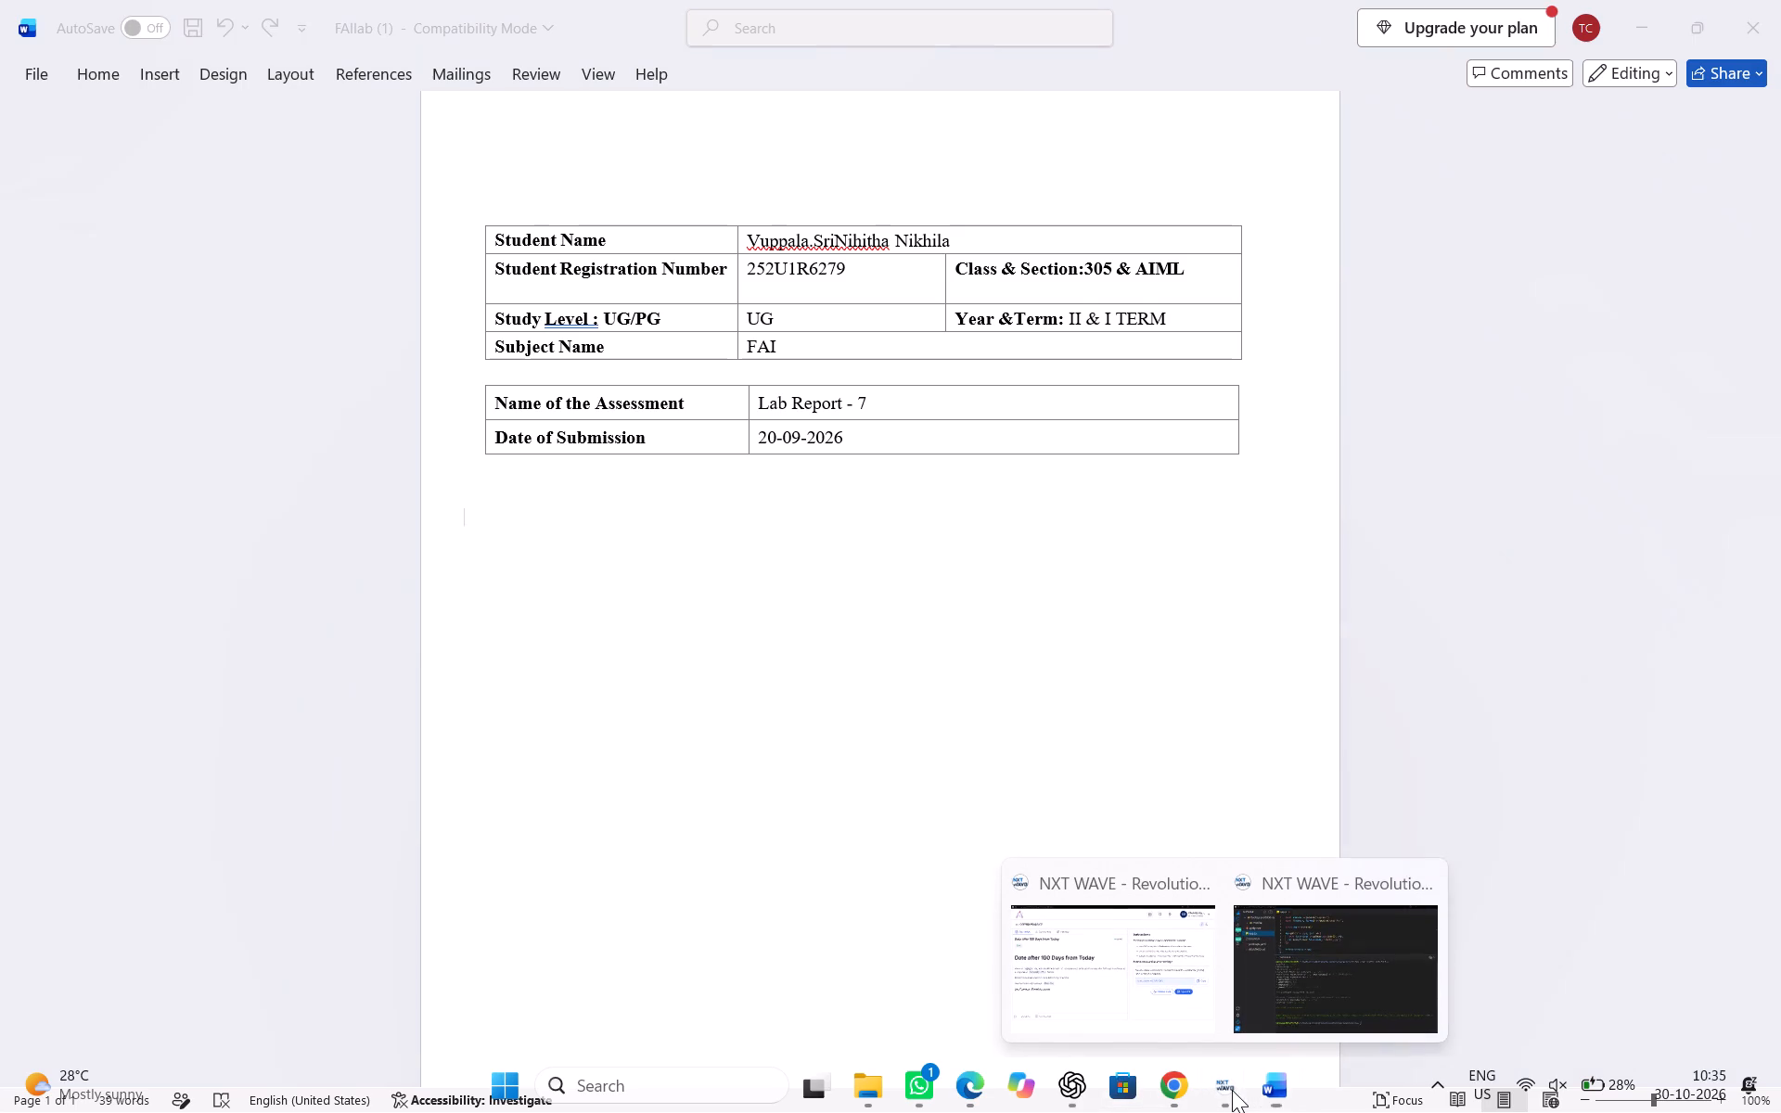
click(1147, 959)
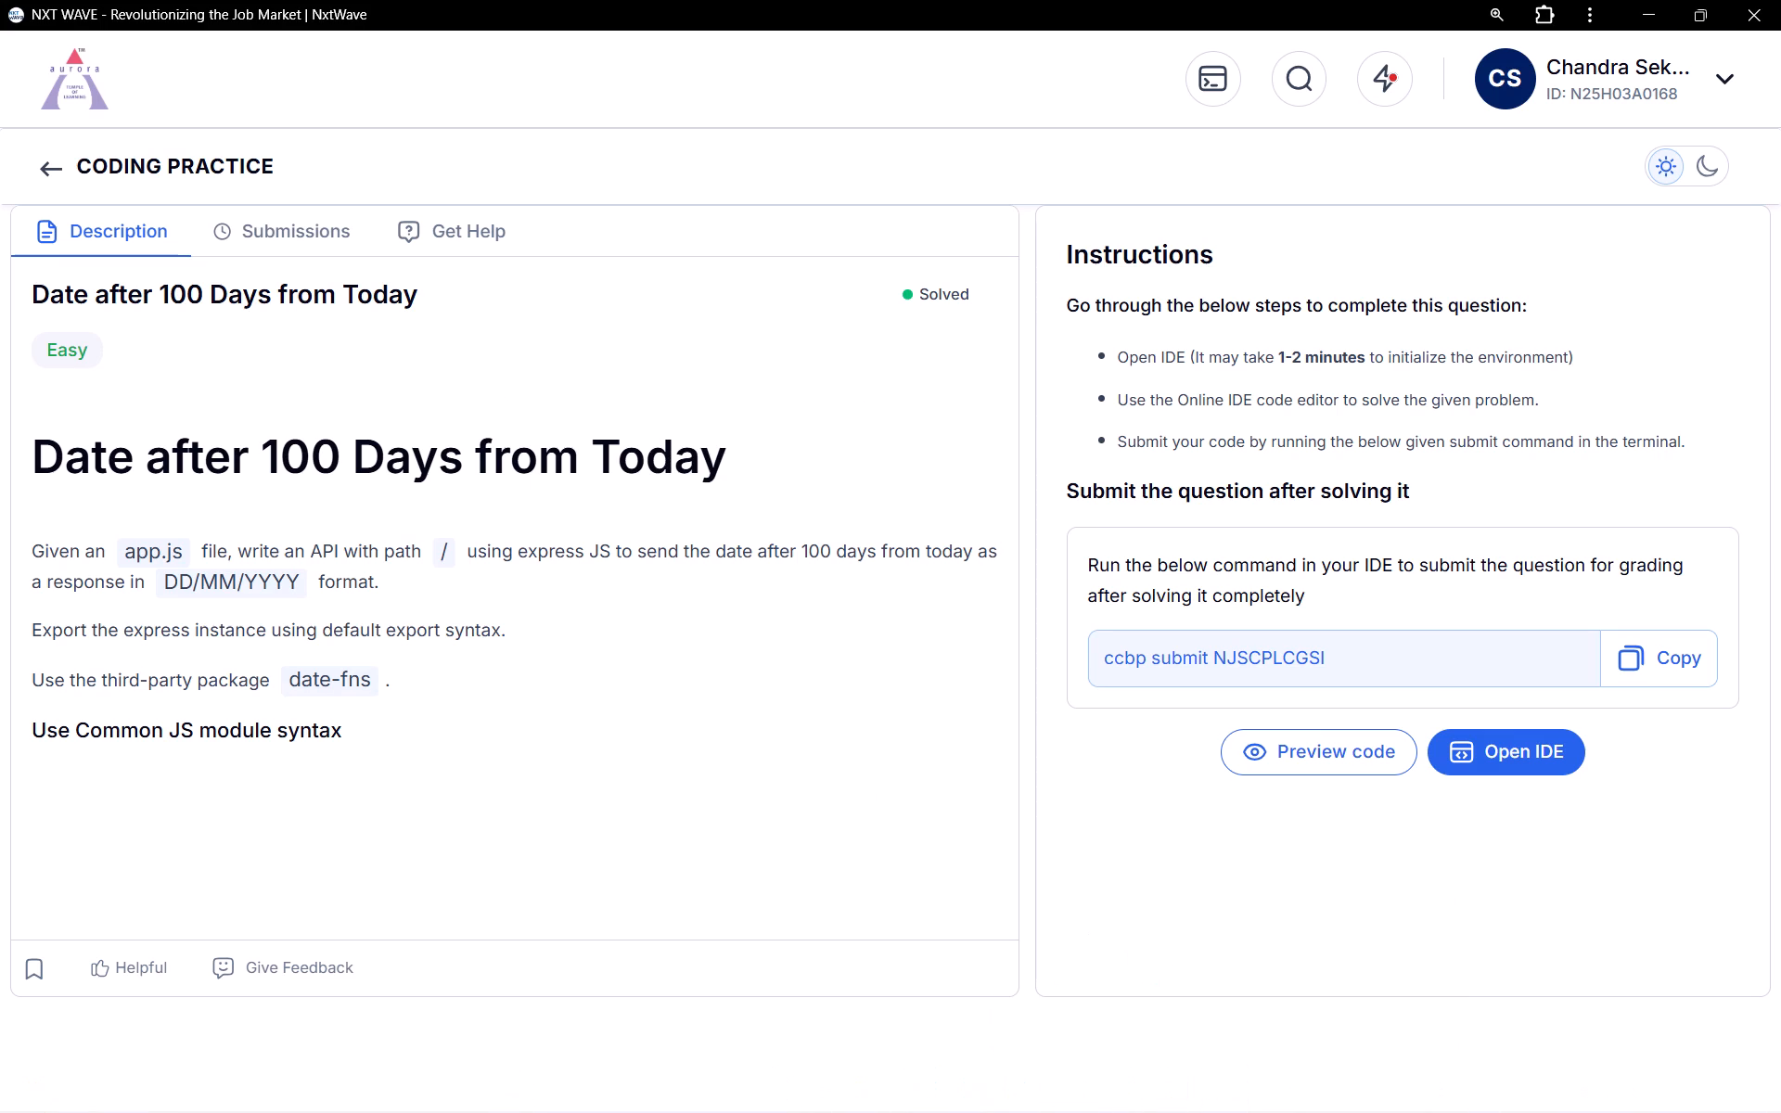
key(shift+super+s)
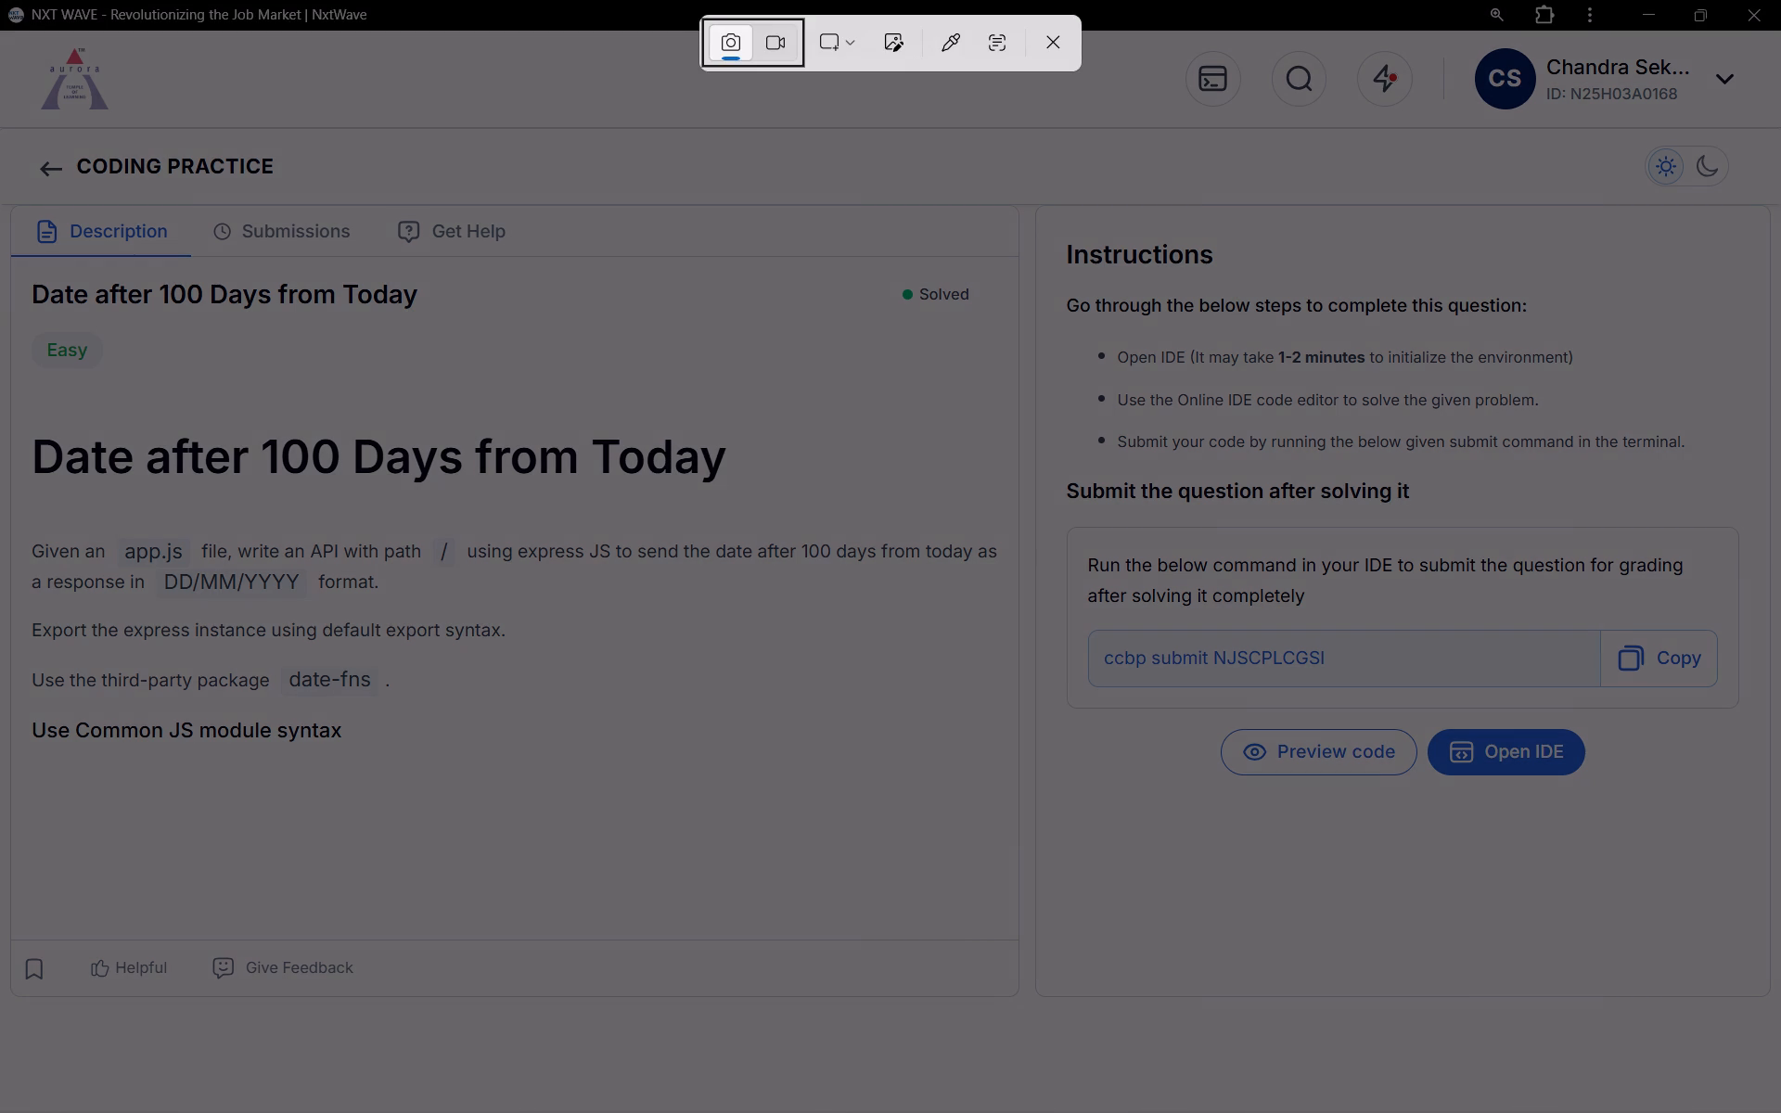
drag(0, 32, 1780, 1112)
scroll(197, 193, right, 2)
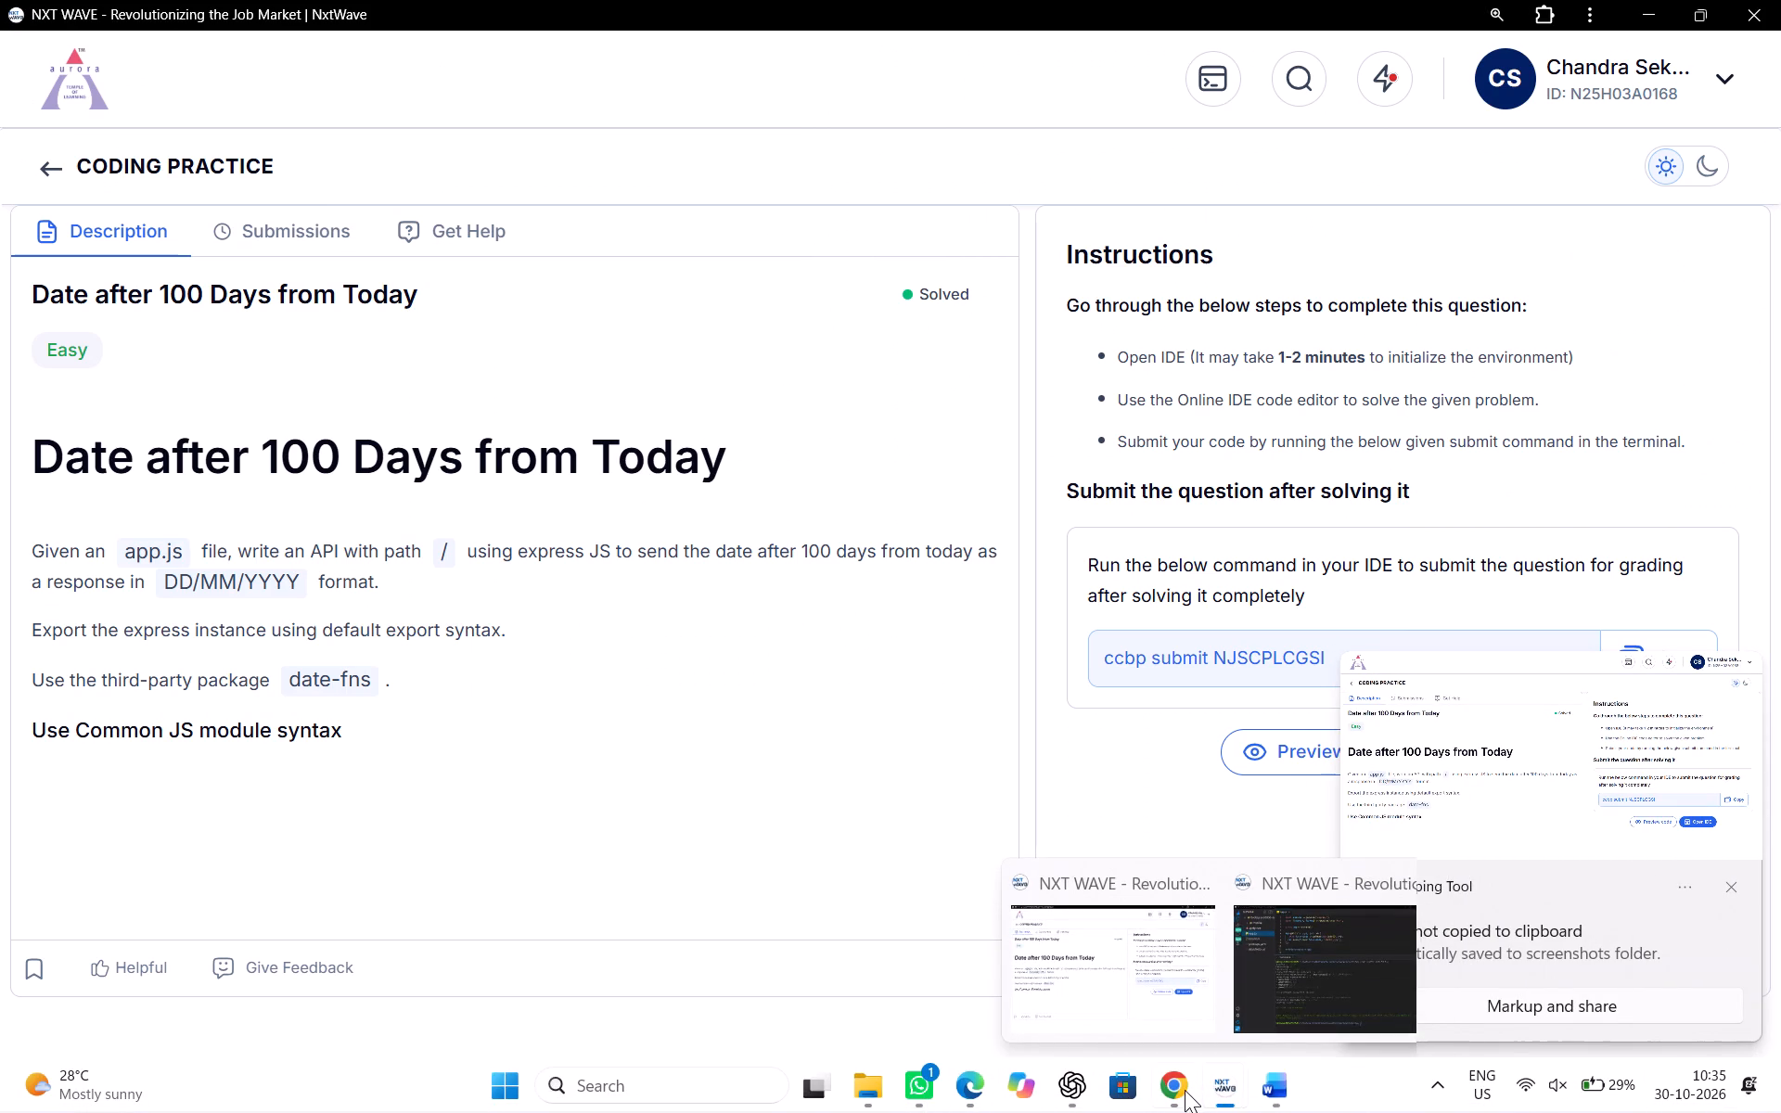
Switch to the FAIlab (1) document in Word and paste the question screenshot two lines further down, below the Date of Submission table.
click(1267, 1092)
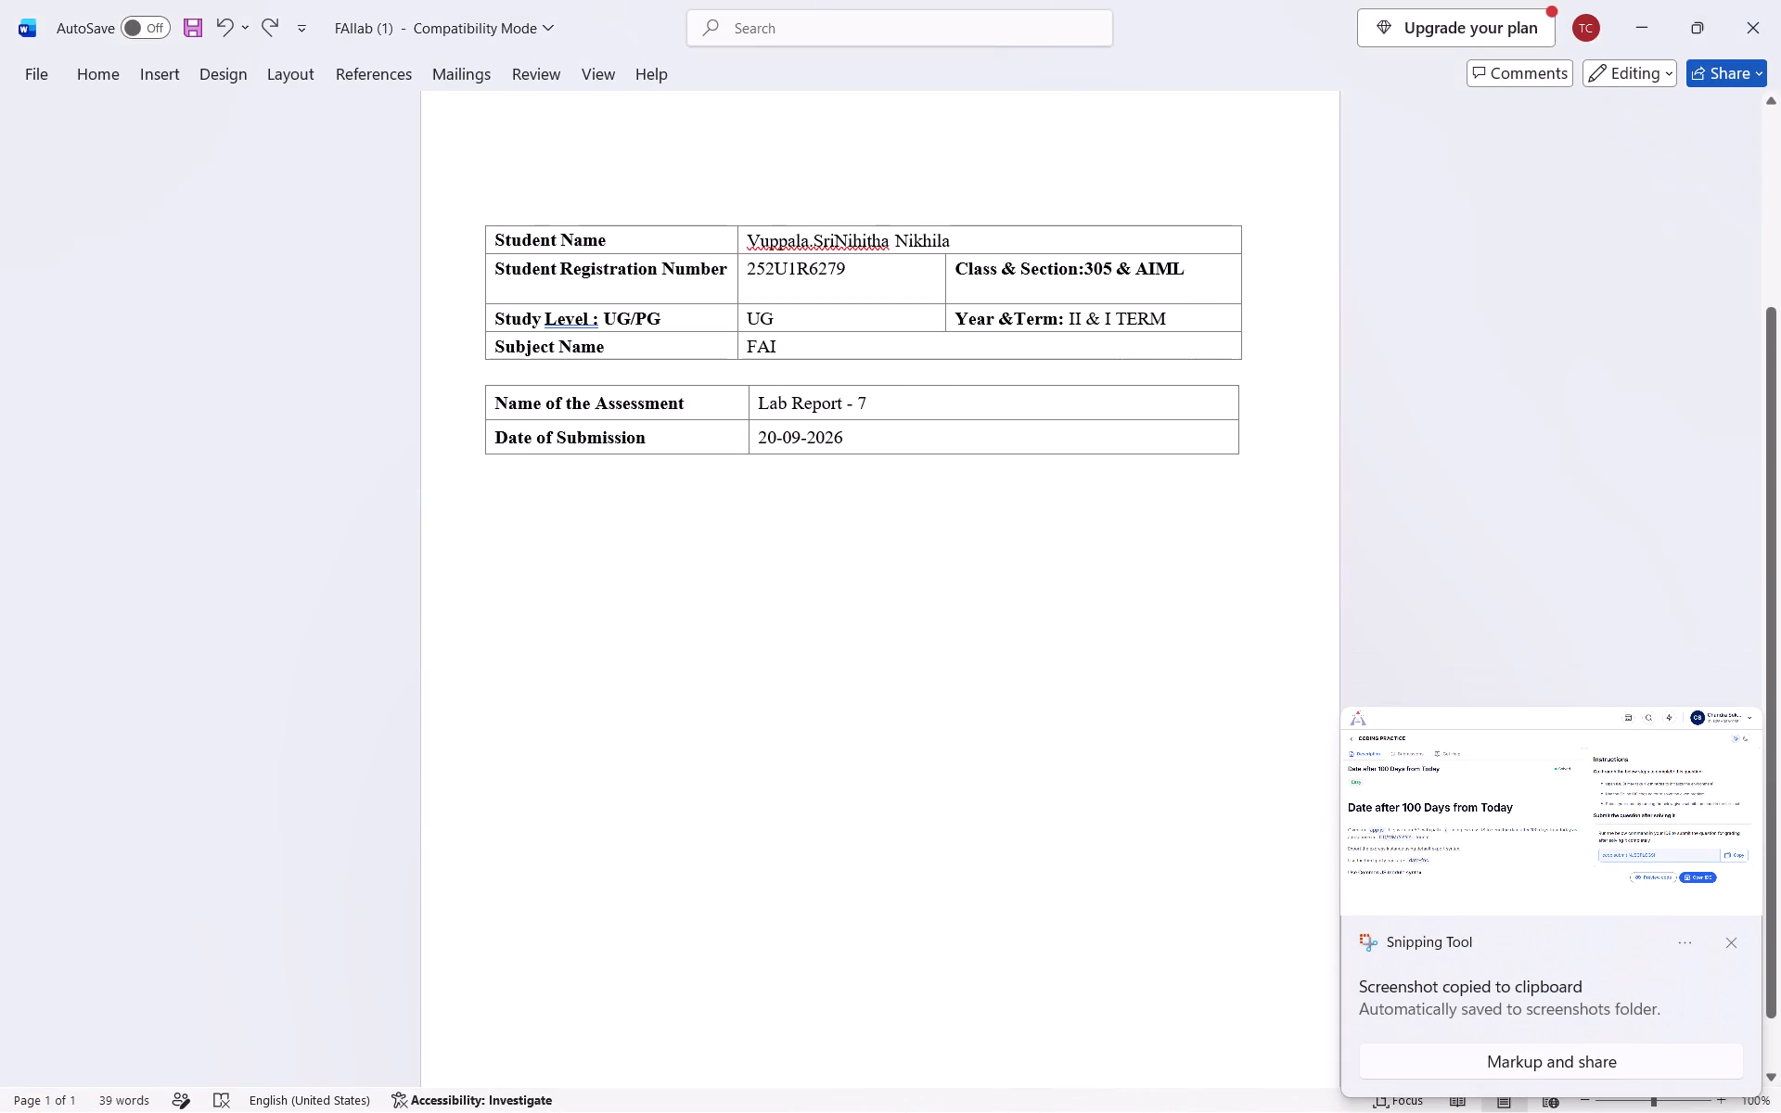
key(space)
key(space)
key(space)
key(space)
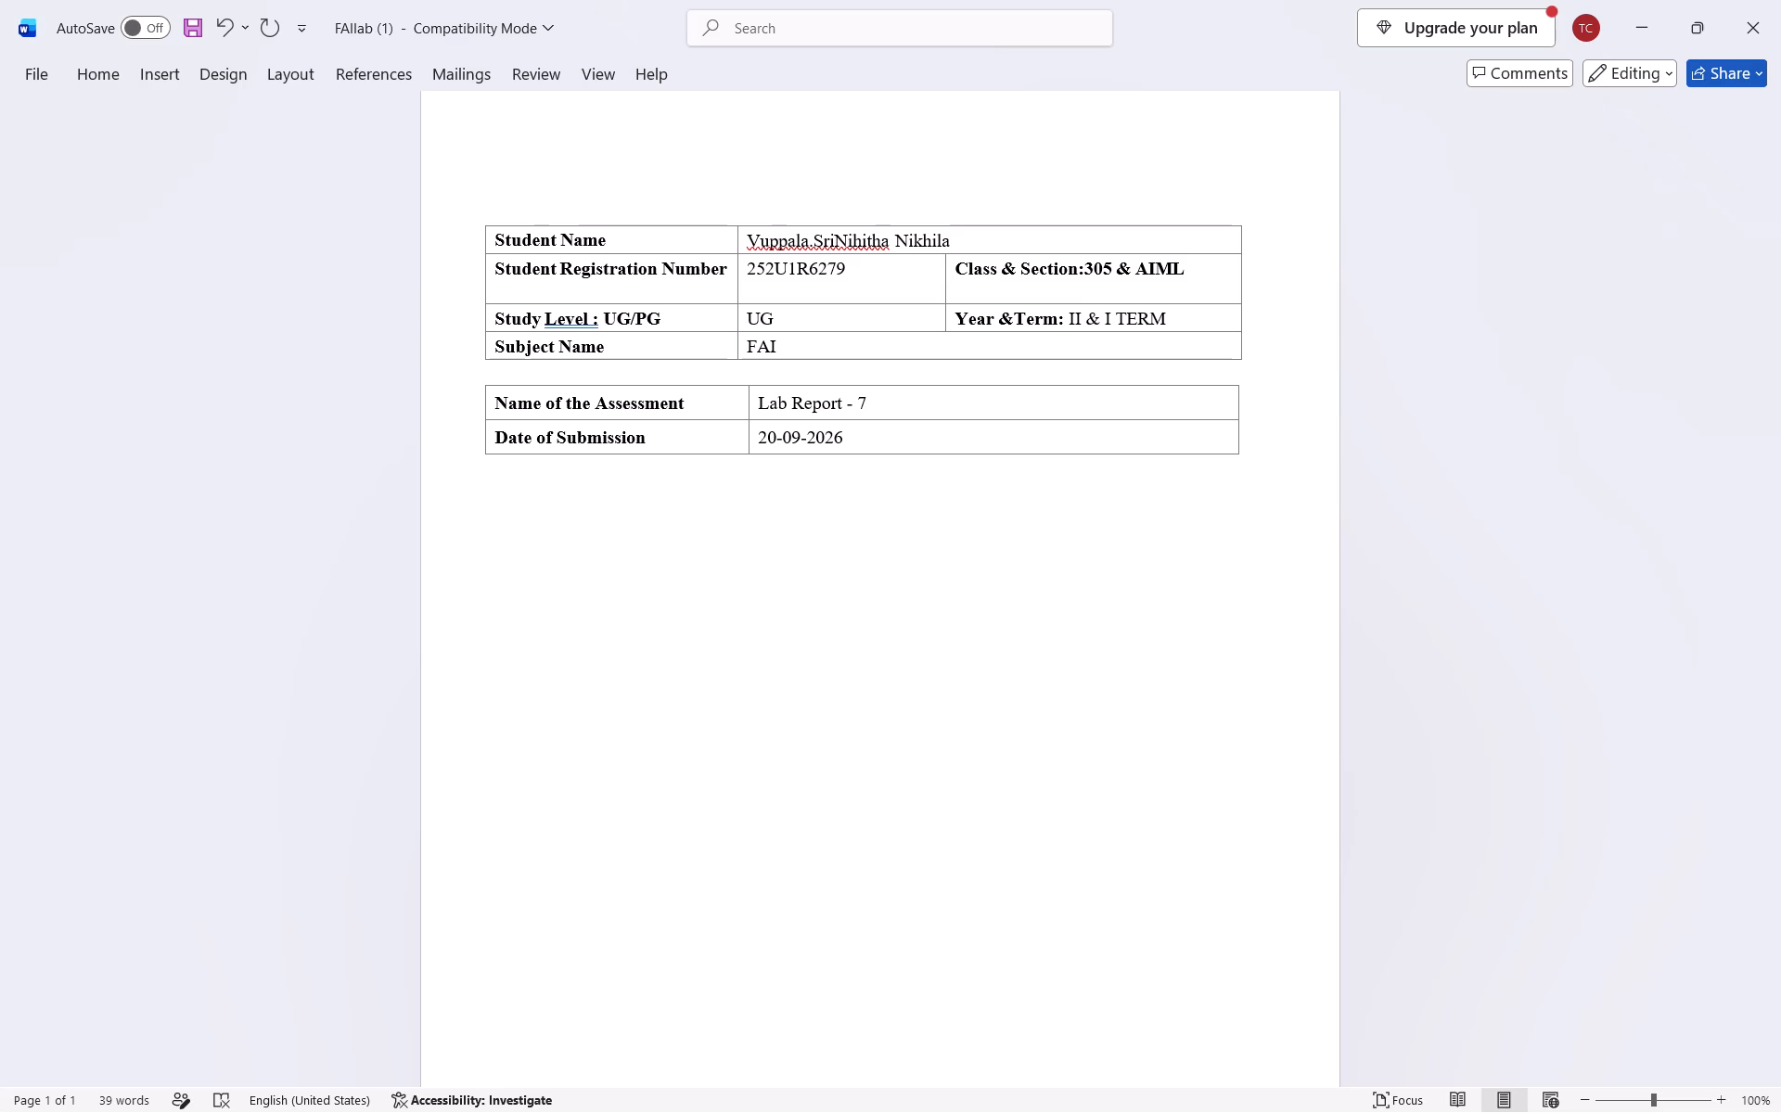
key(Return)
key(Return)
key(space)
key(space)
key(ctrl+v)
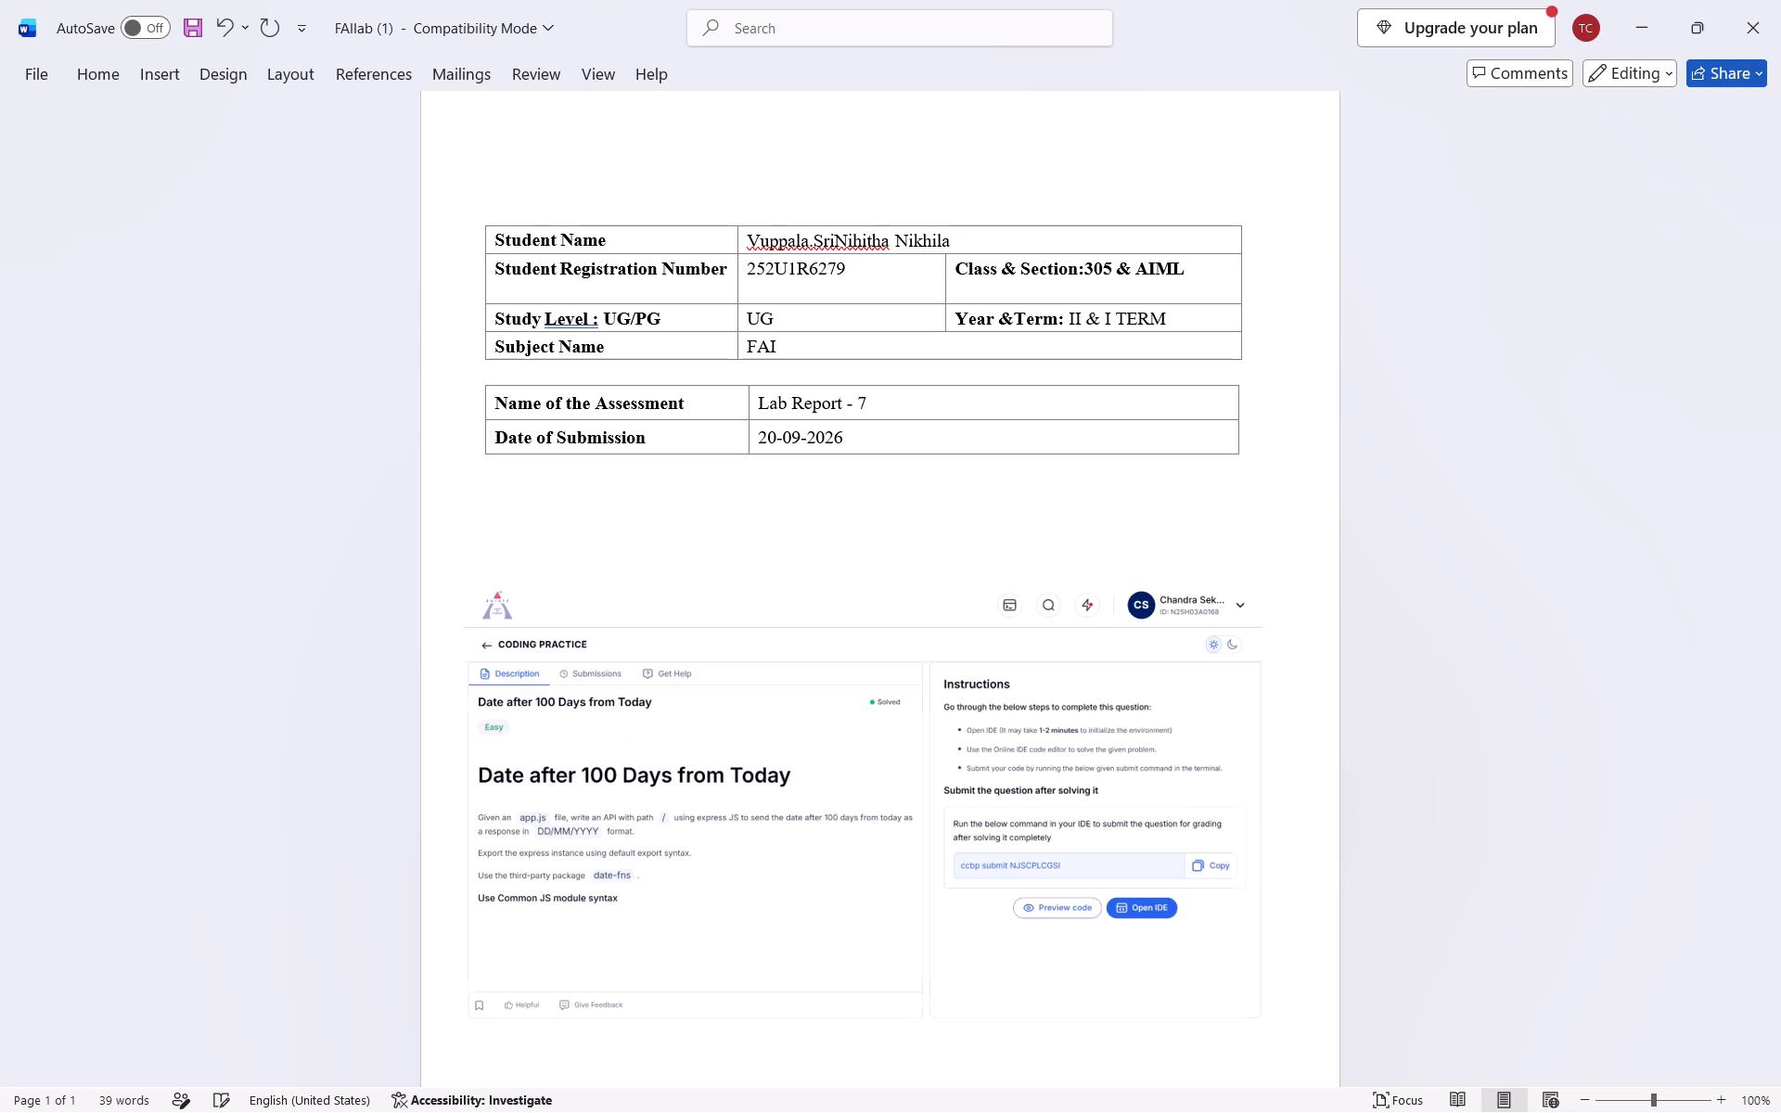
Switch to the NXT WAVE IDE window showing app.js and enlarge its page zoom to 125%.
scroll(736, 812, down, 5)
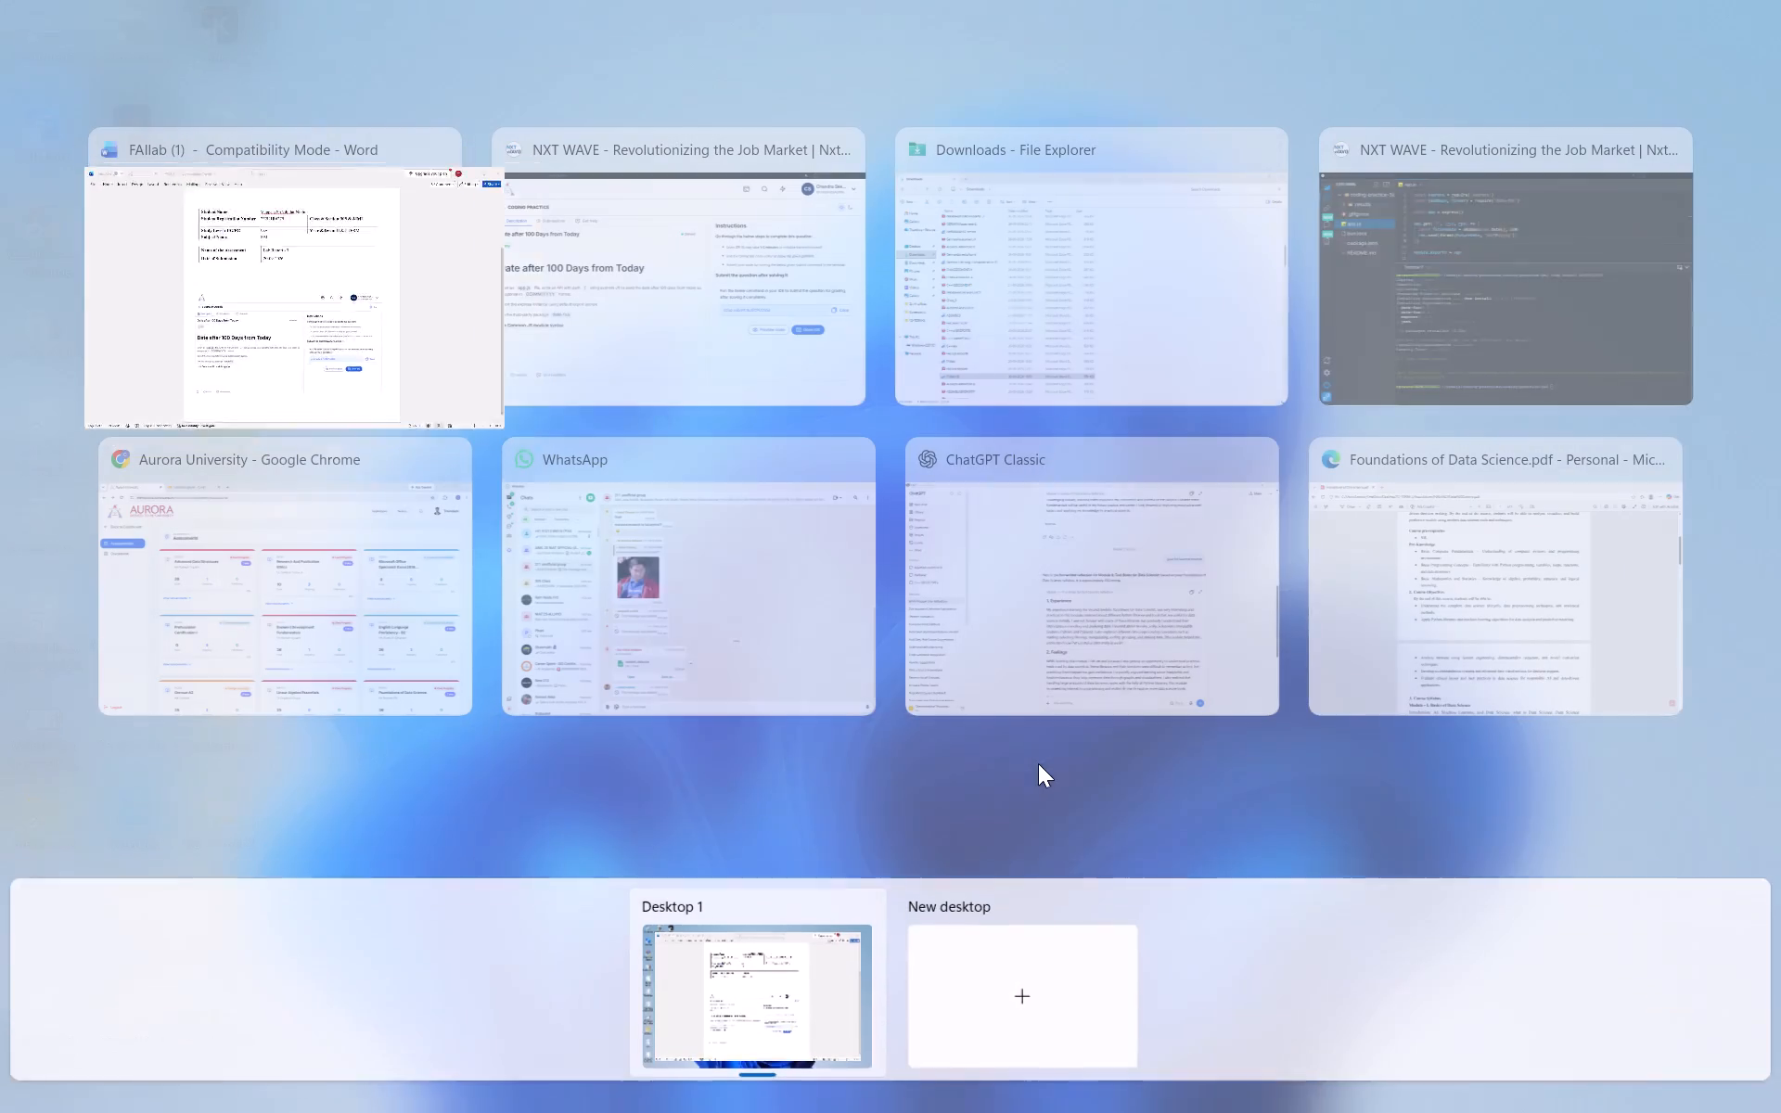
click(1418, 251)
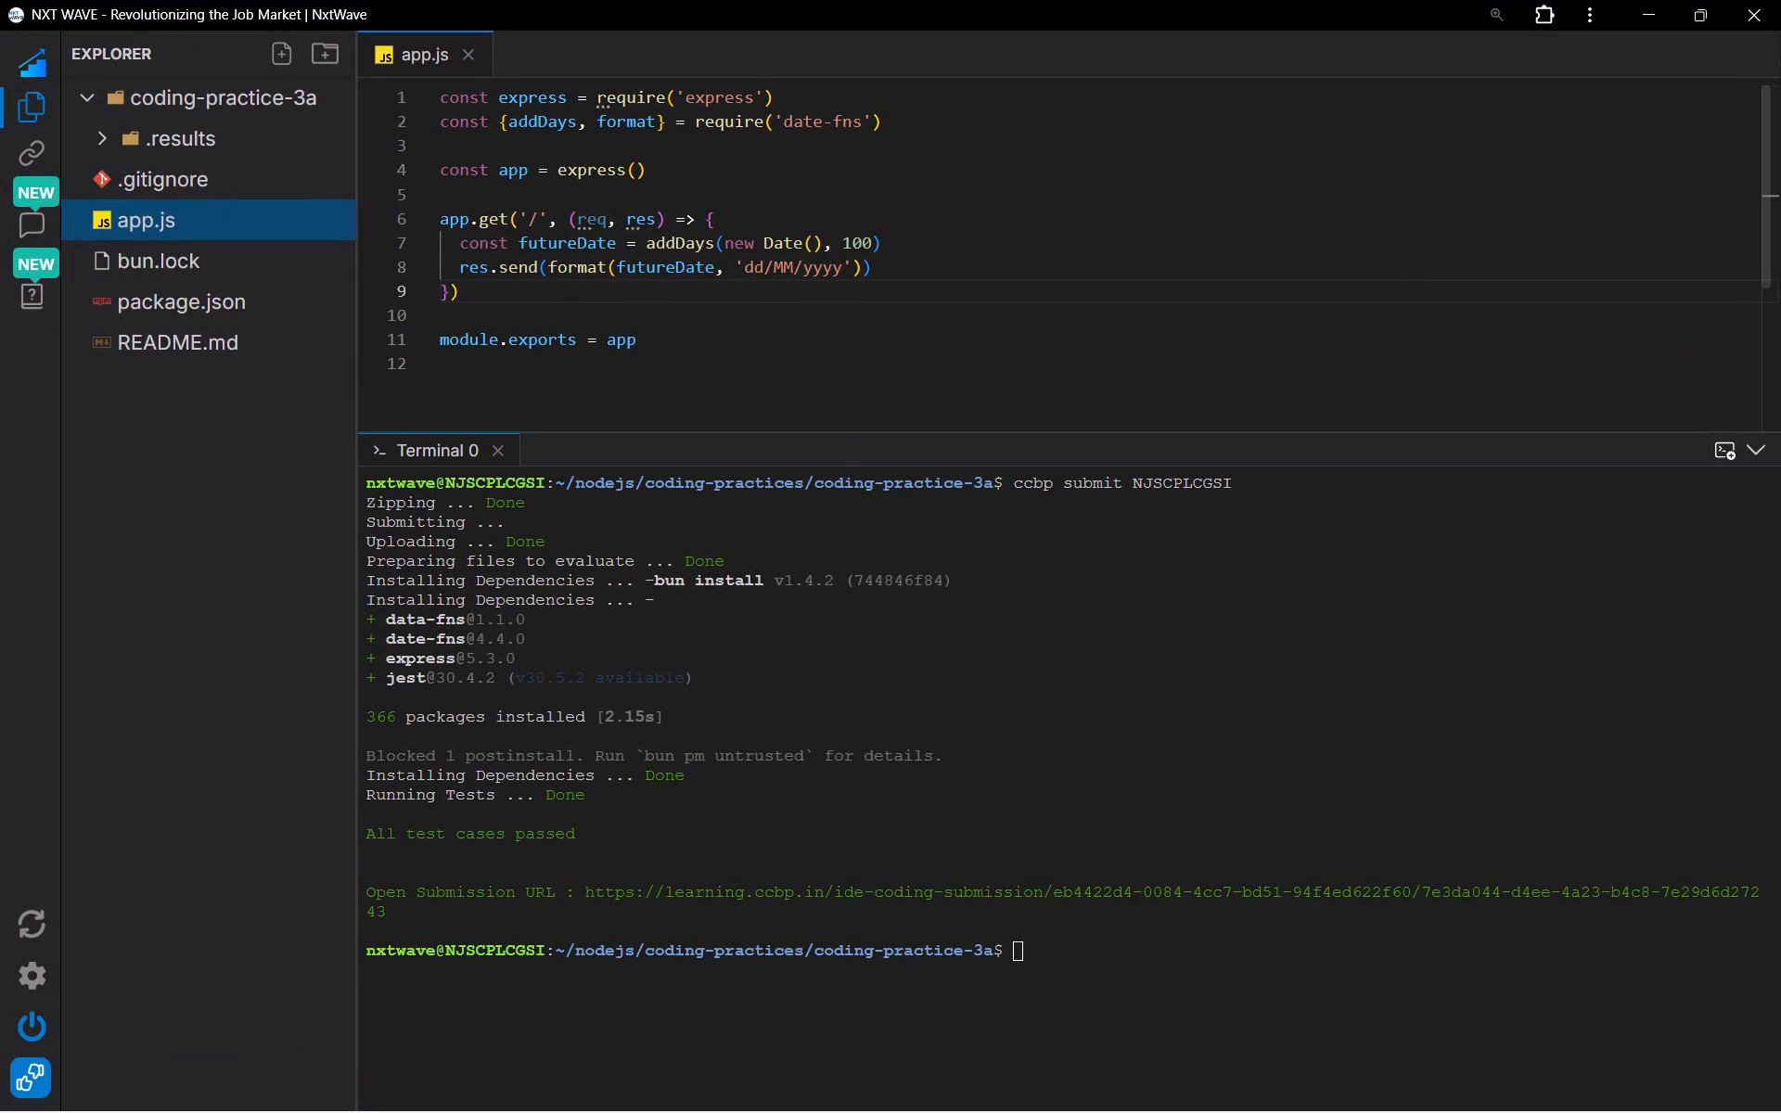
scroll(1187, 295, up, 1)
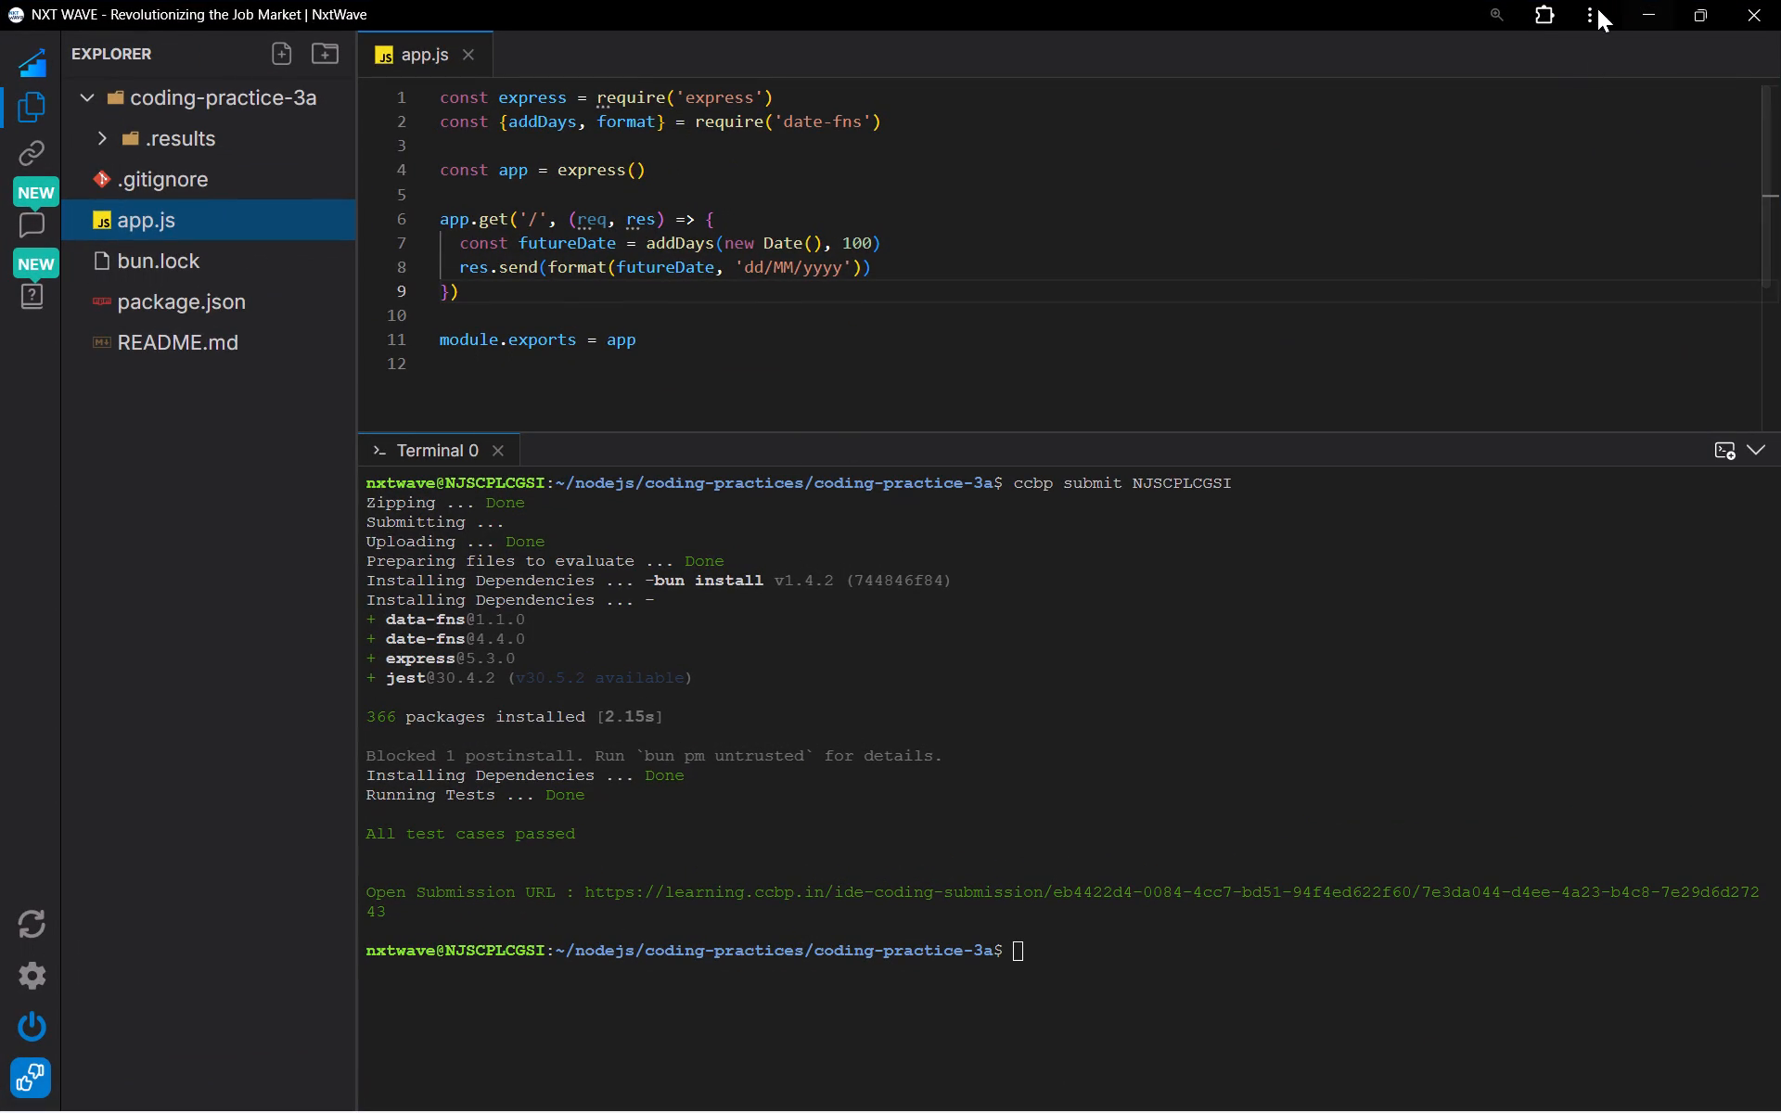
click(1587, 11)
click(1527, 249)
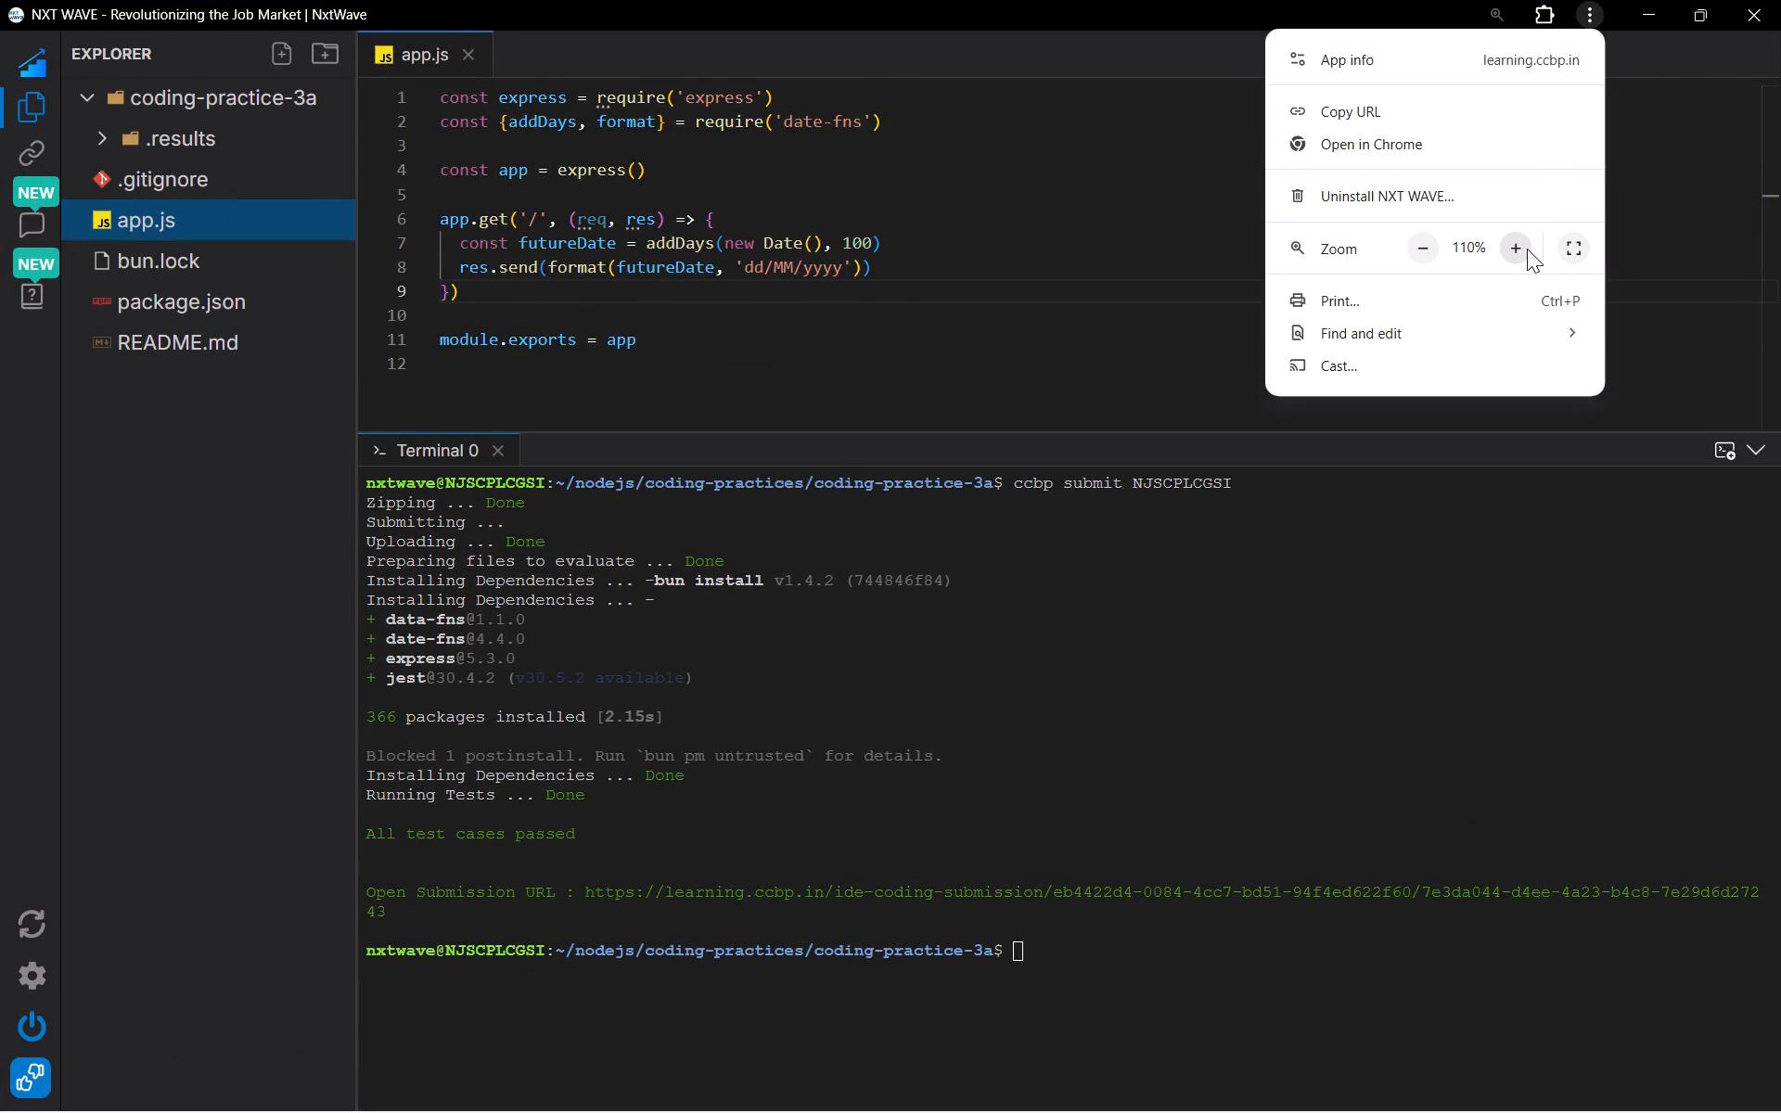
click(1018, 376)
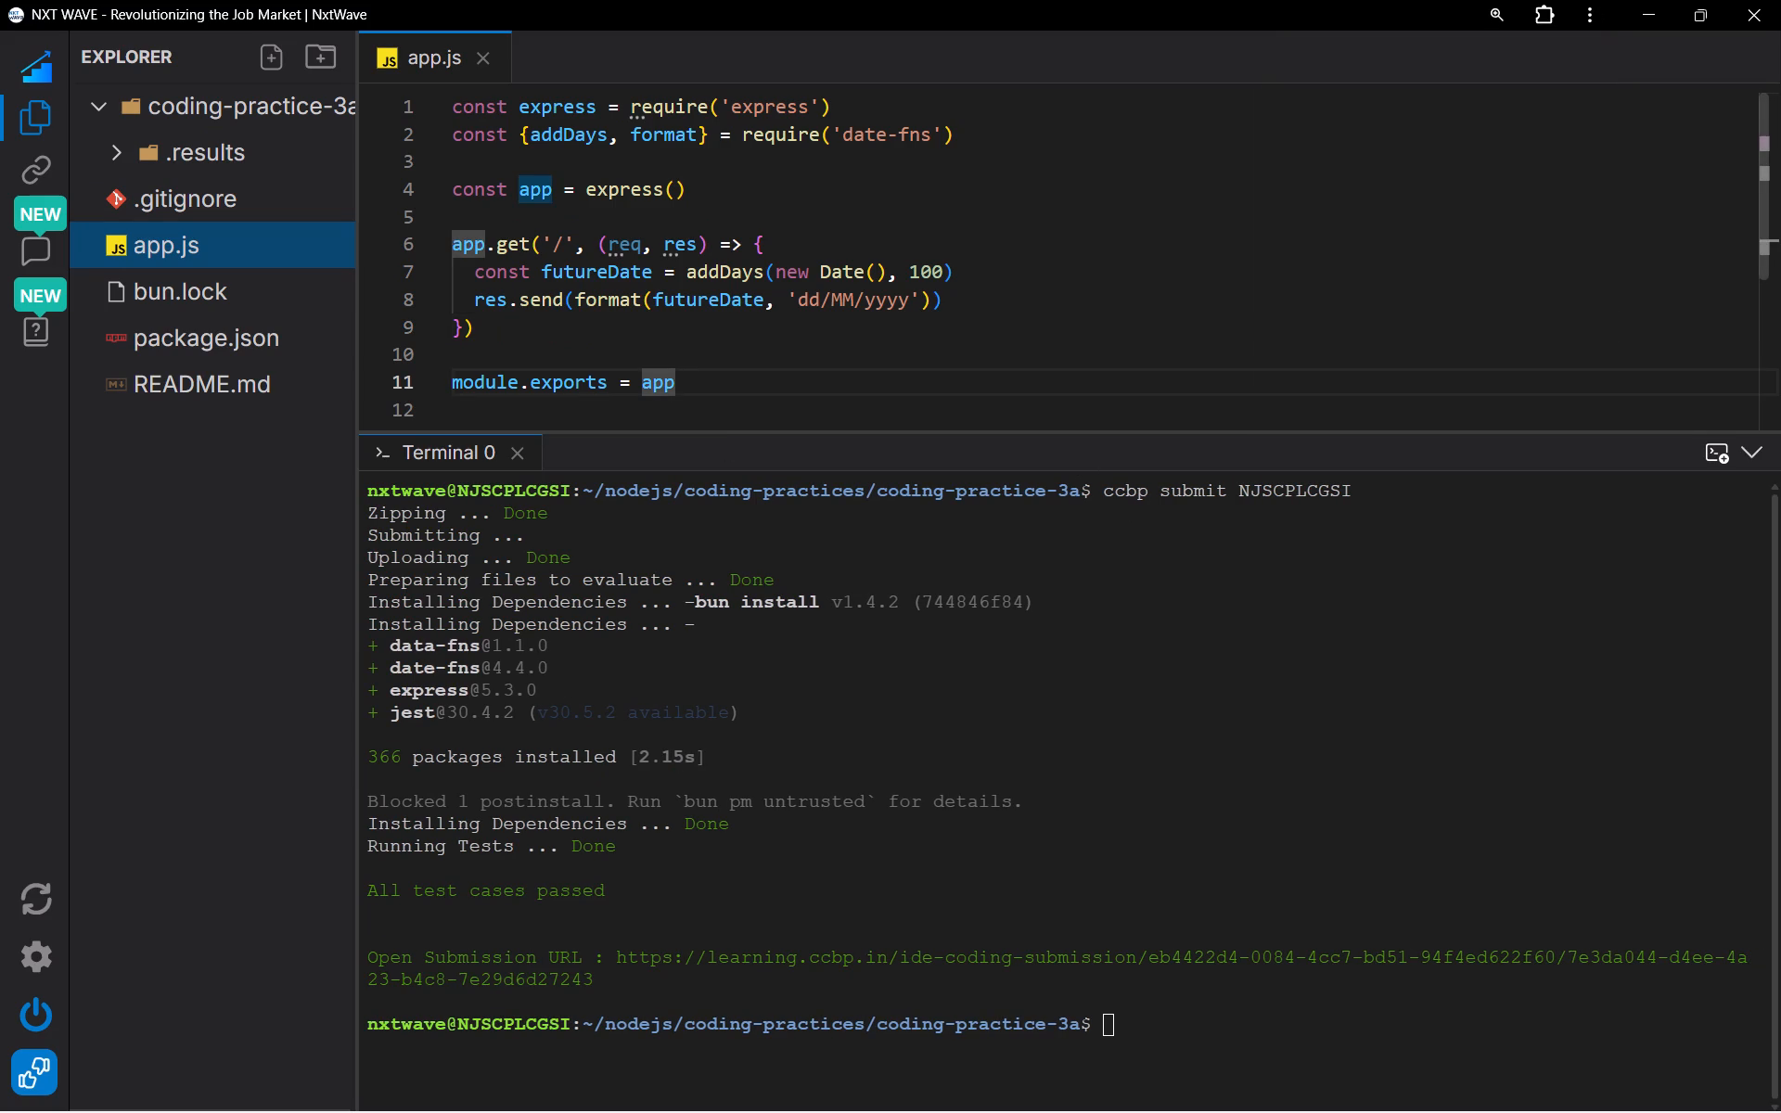
click(724, 404)
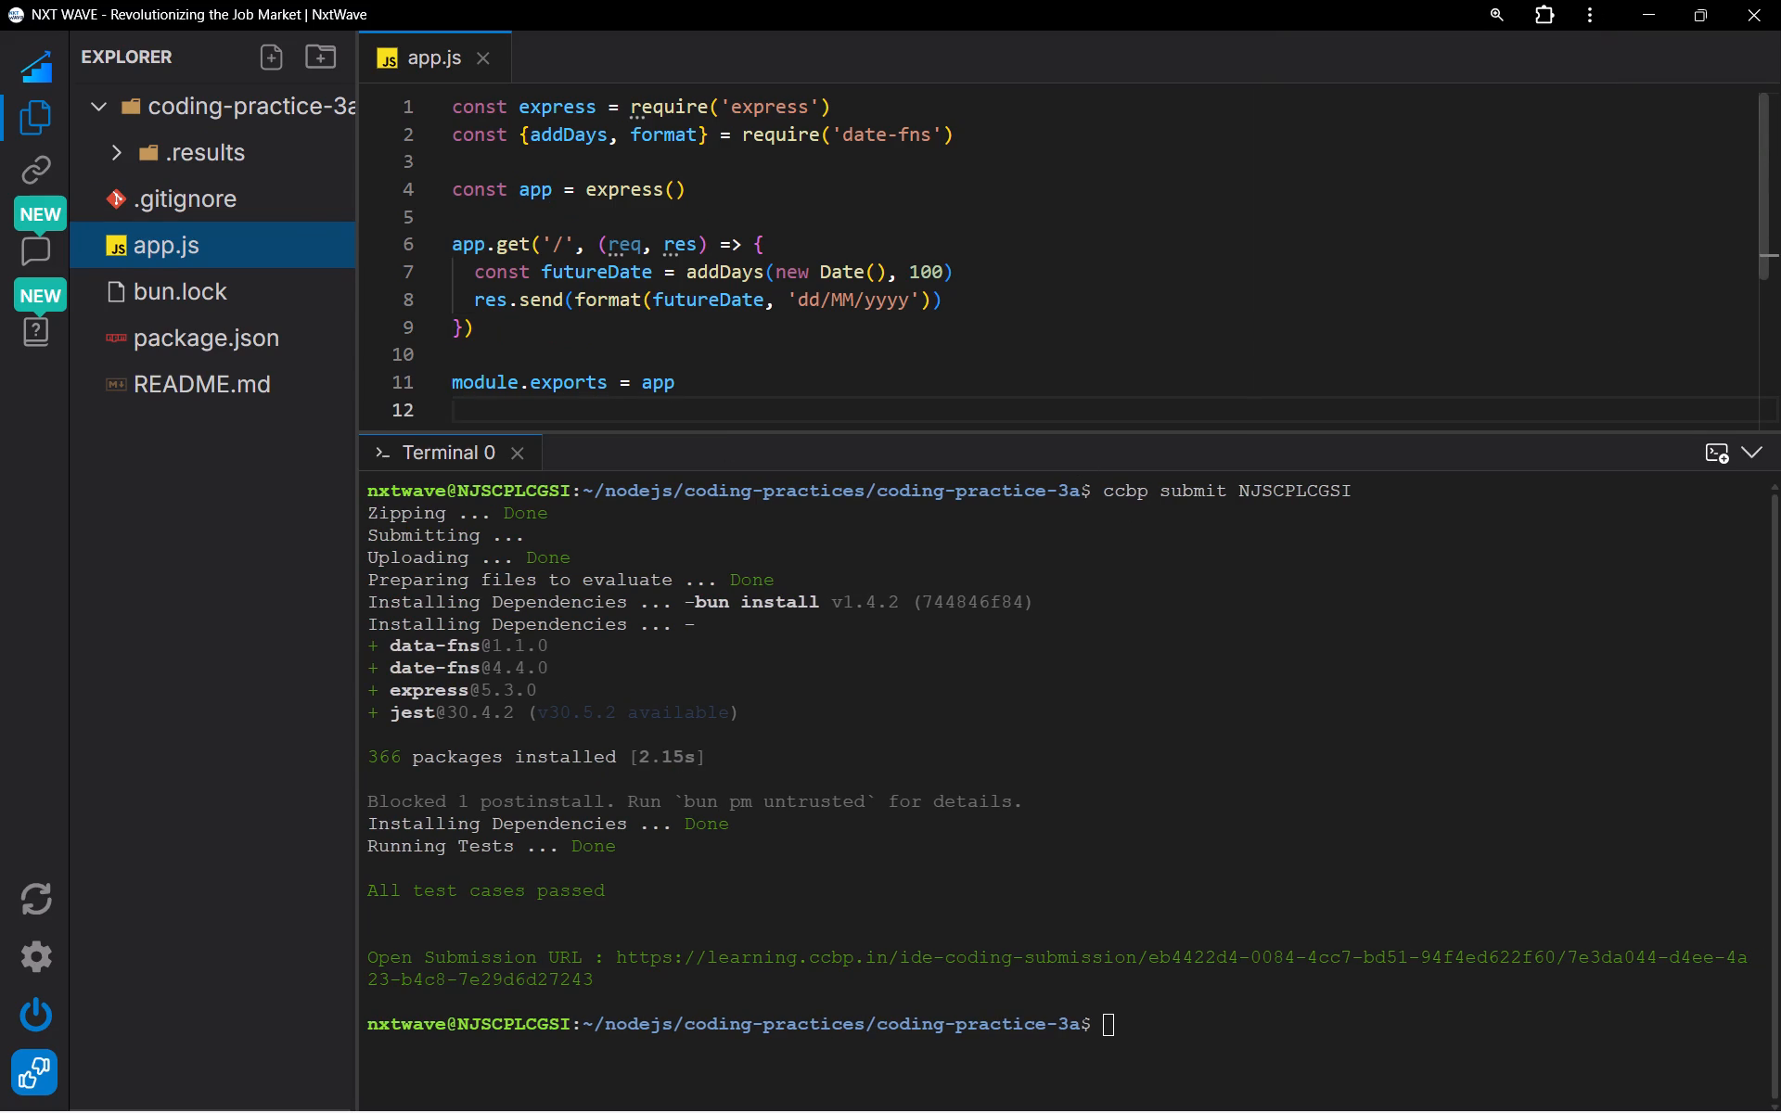
Capture a screenshot of the whole IDE window with the app.js code and the terminal output.
key(shift+super+s)
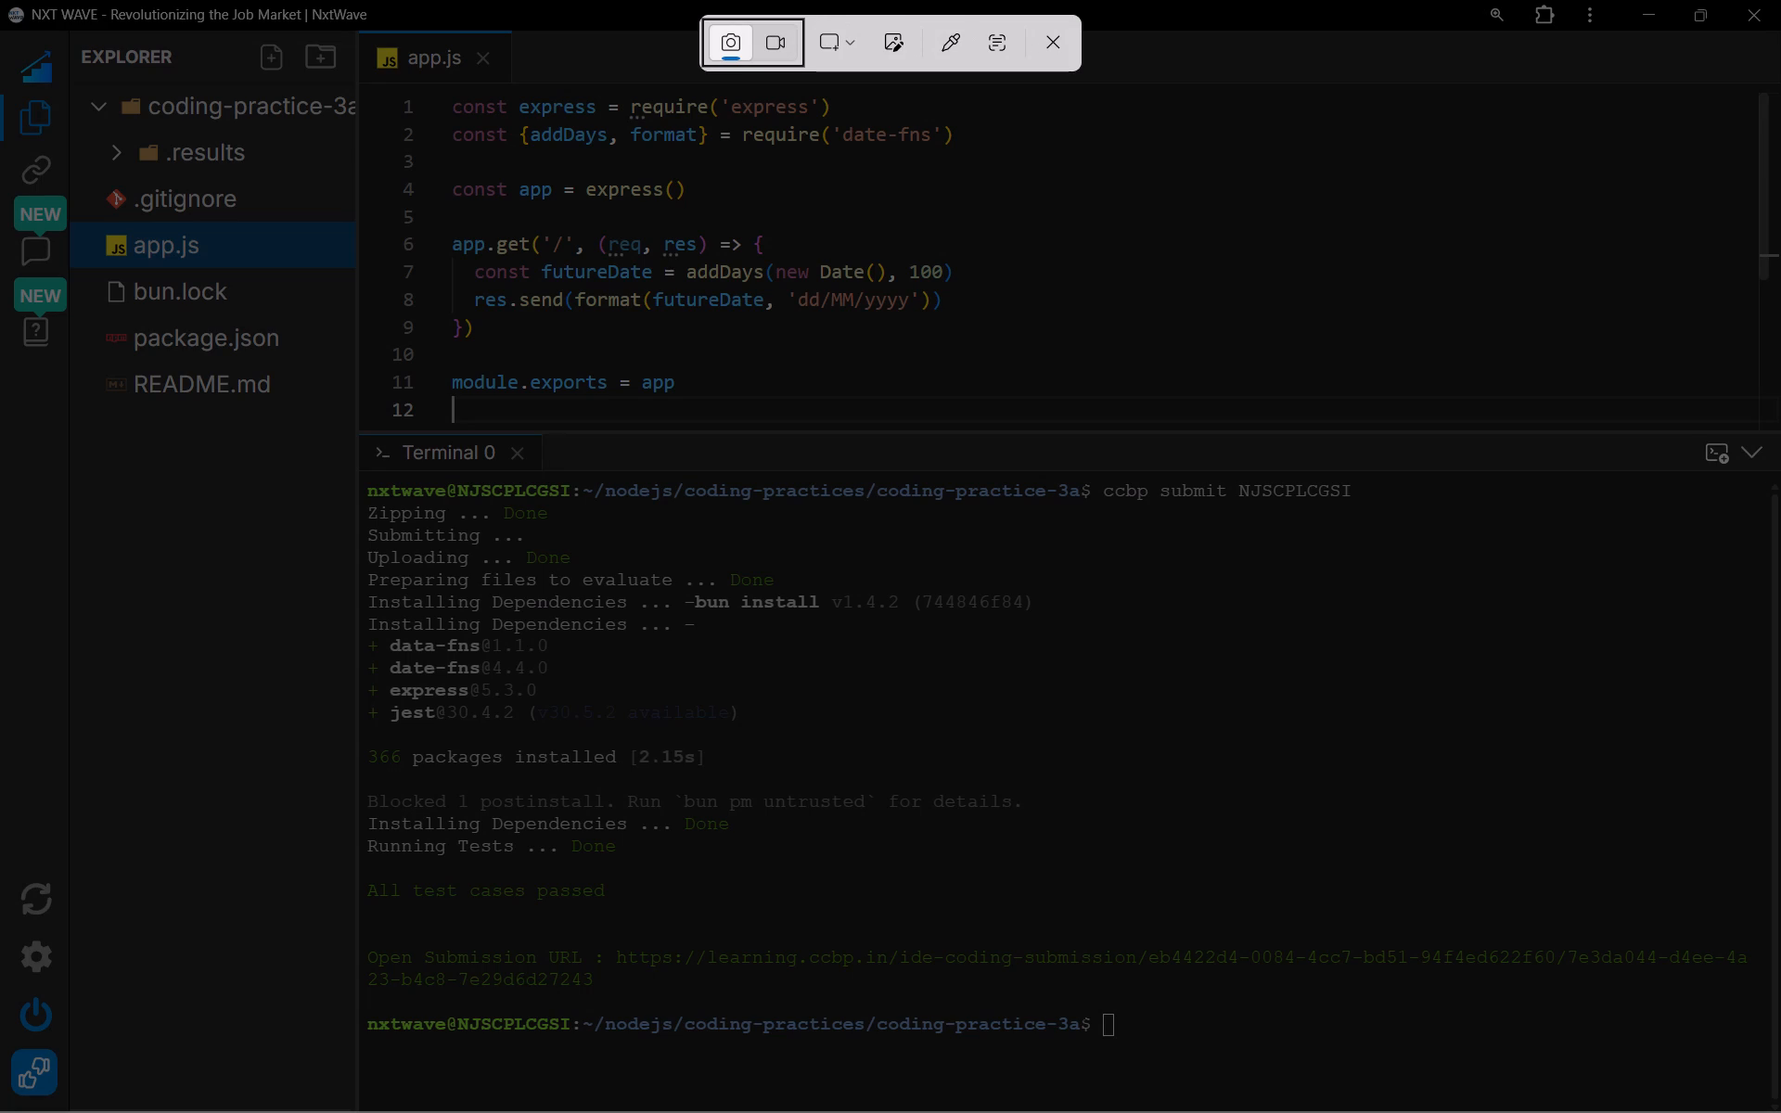
drag(0, 17, 1489, 984)
scroll(154, 147, right, 1)
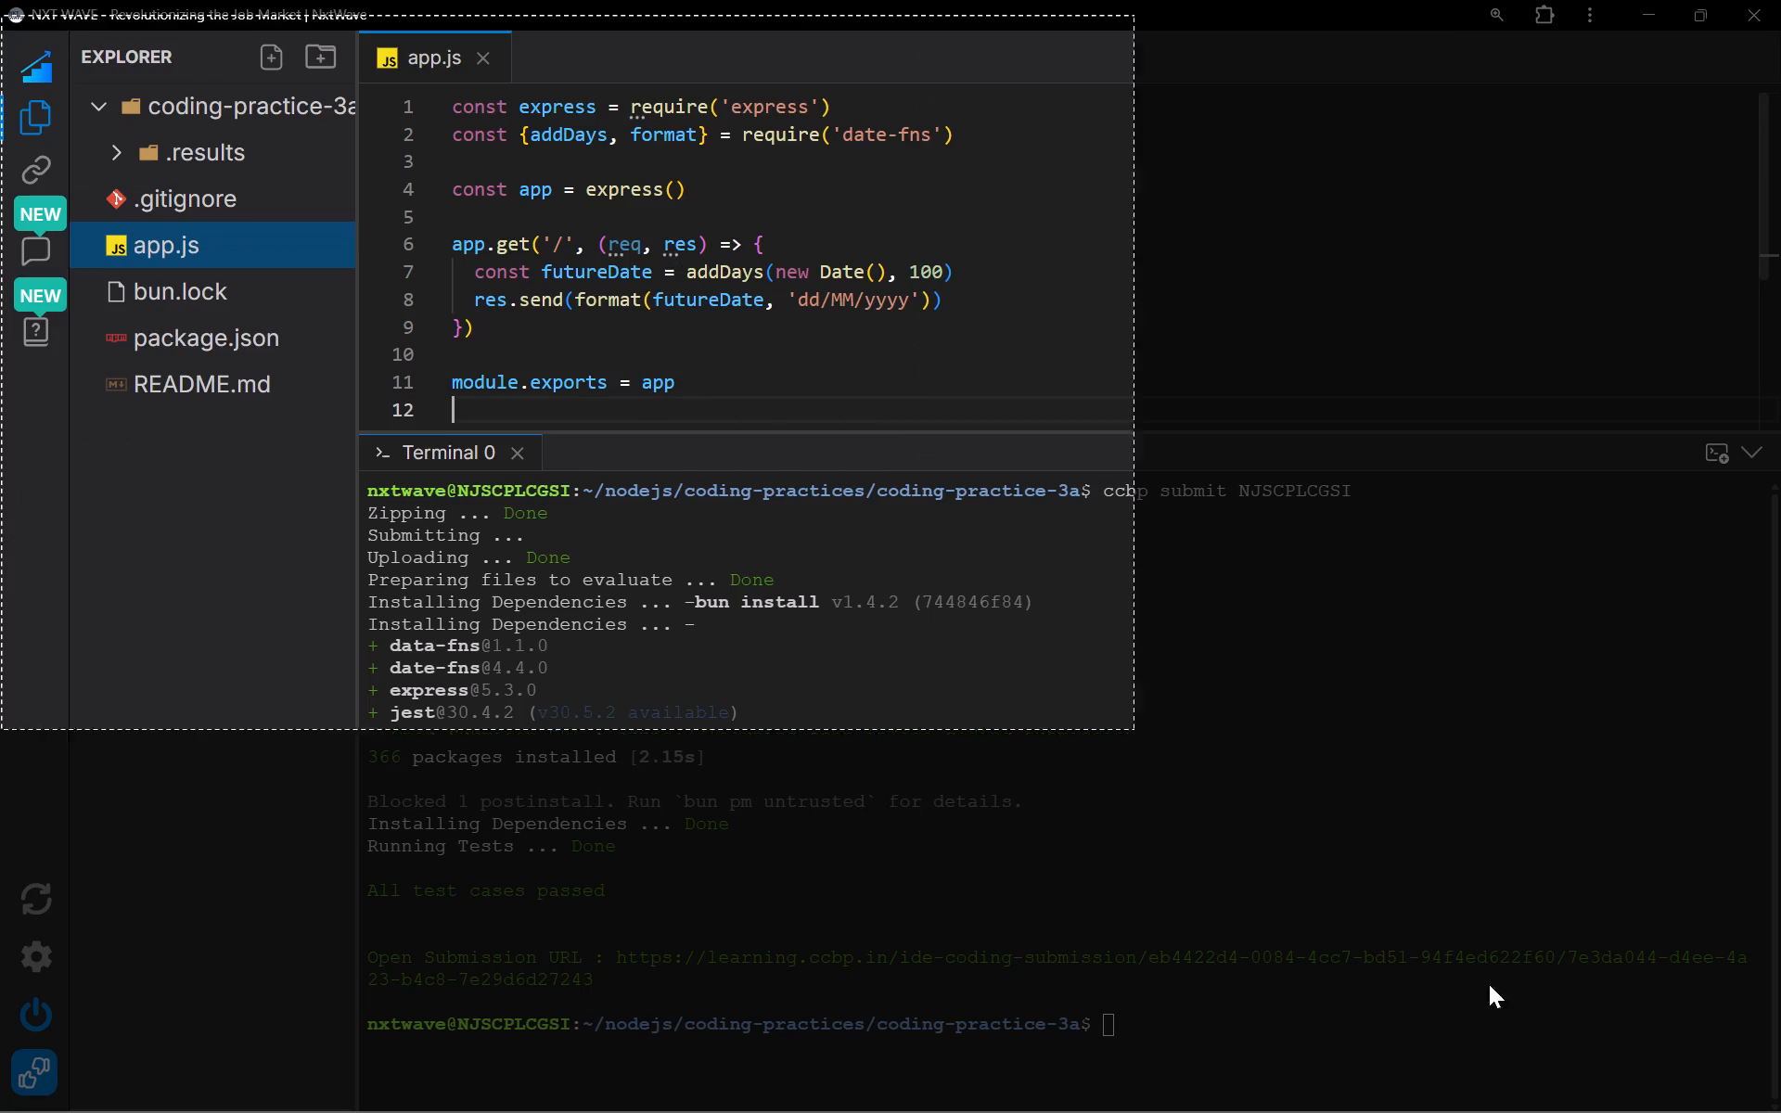
scroll(1489, 984, right, 2)
drag(1489, 984, 1780, 1112)
scroll(1780, 1112, right, 1)
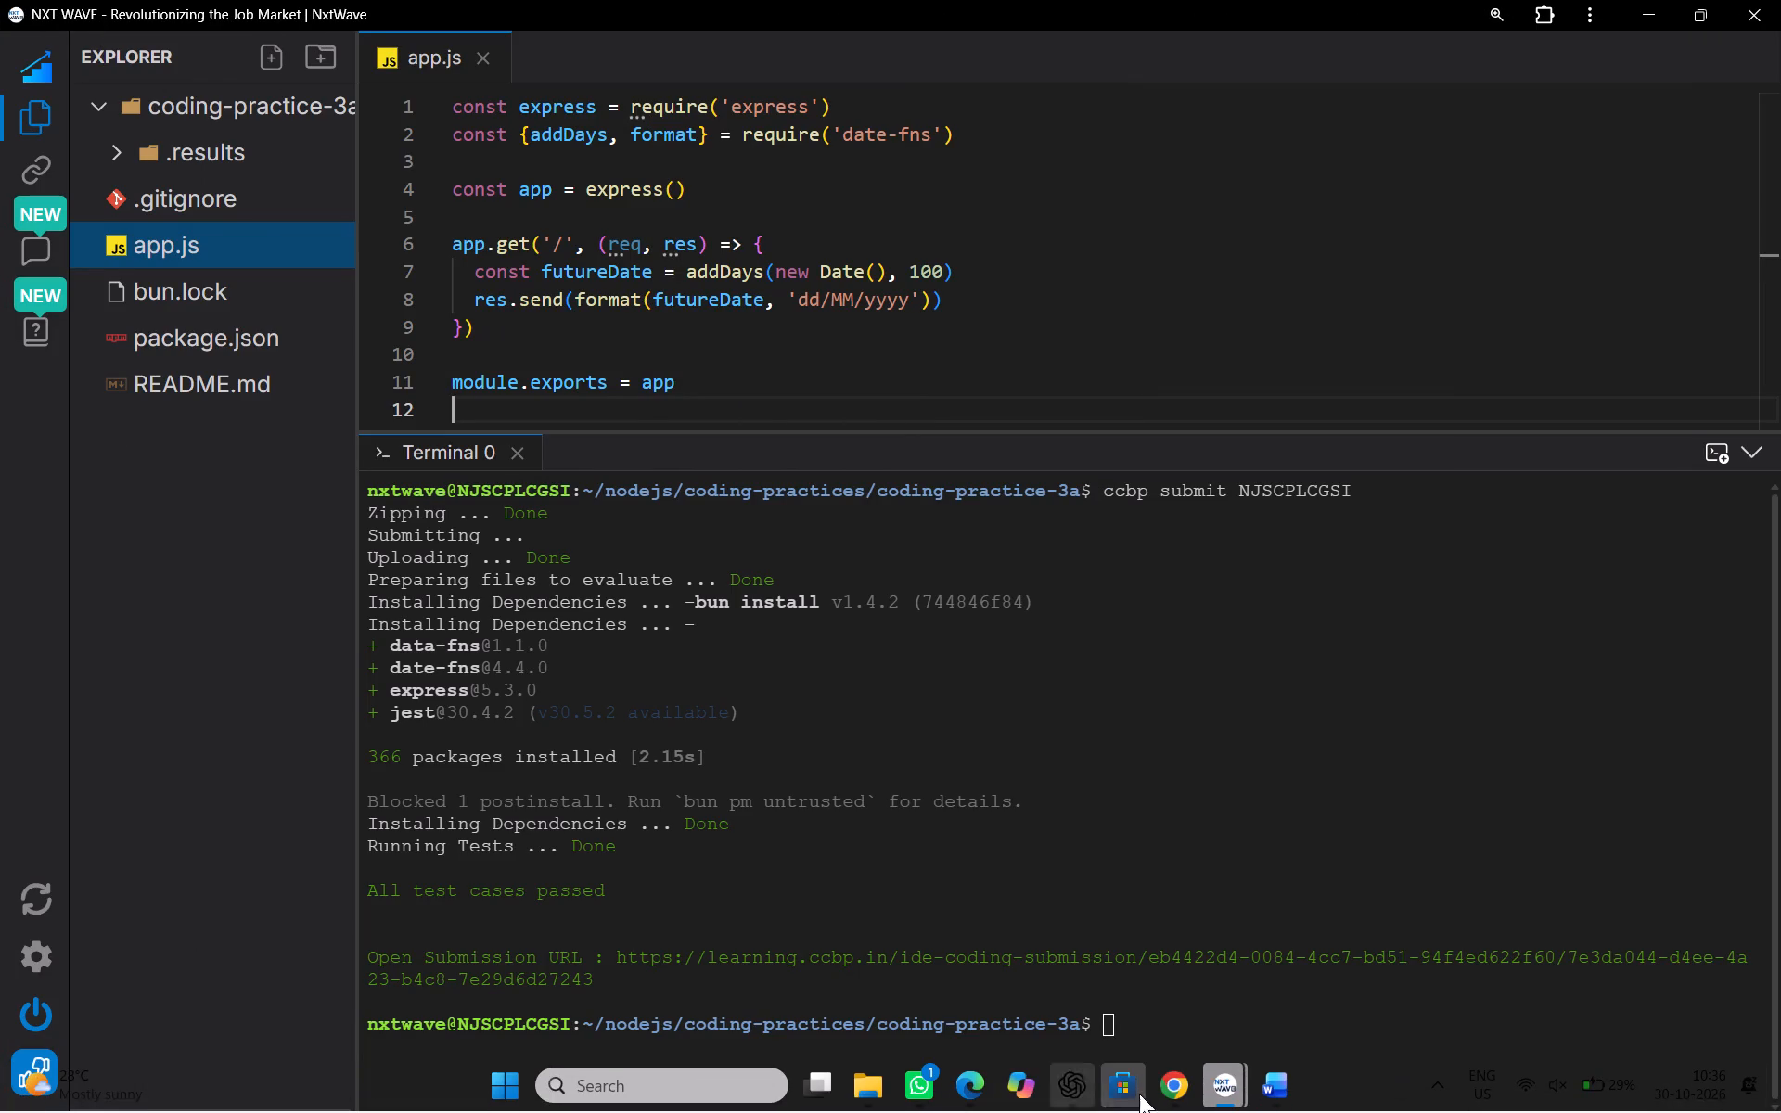
Switch back to the Word document and add a new line below the question screenshot.
click(1269, 1100)
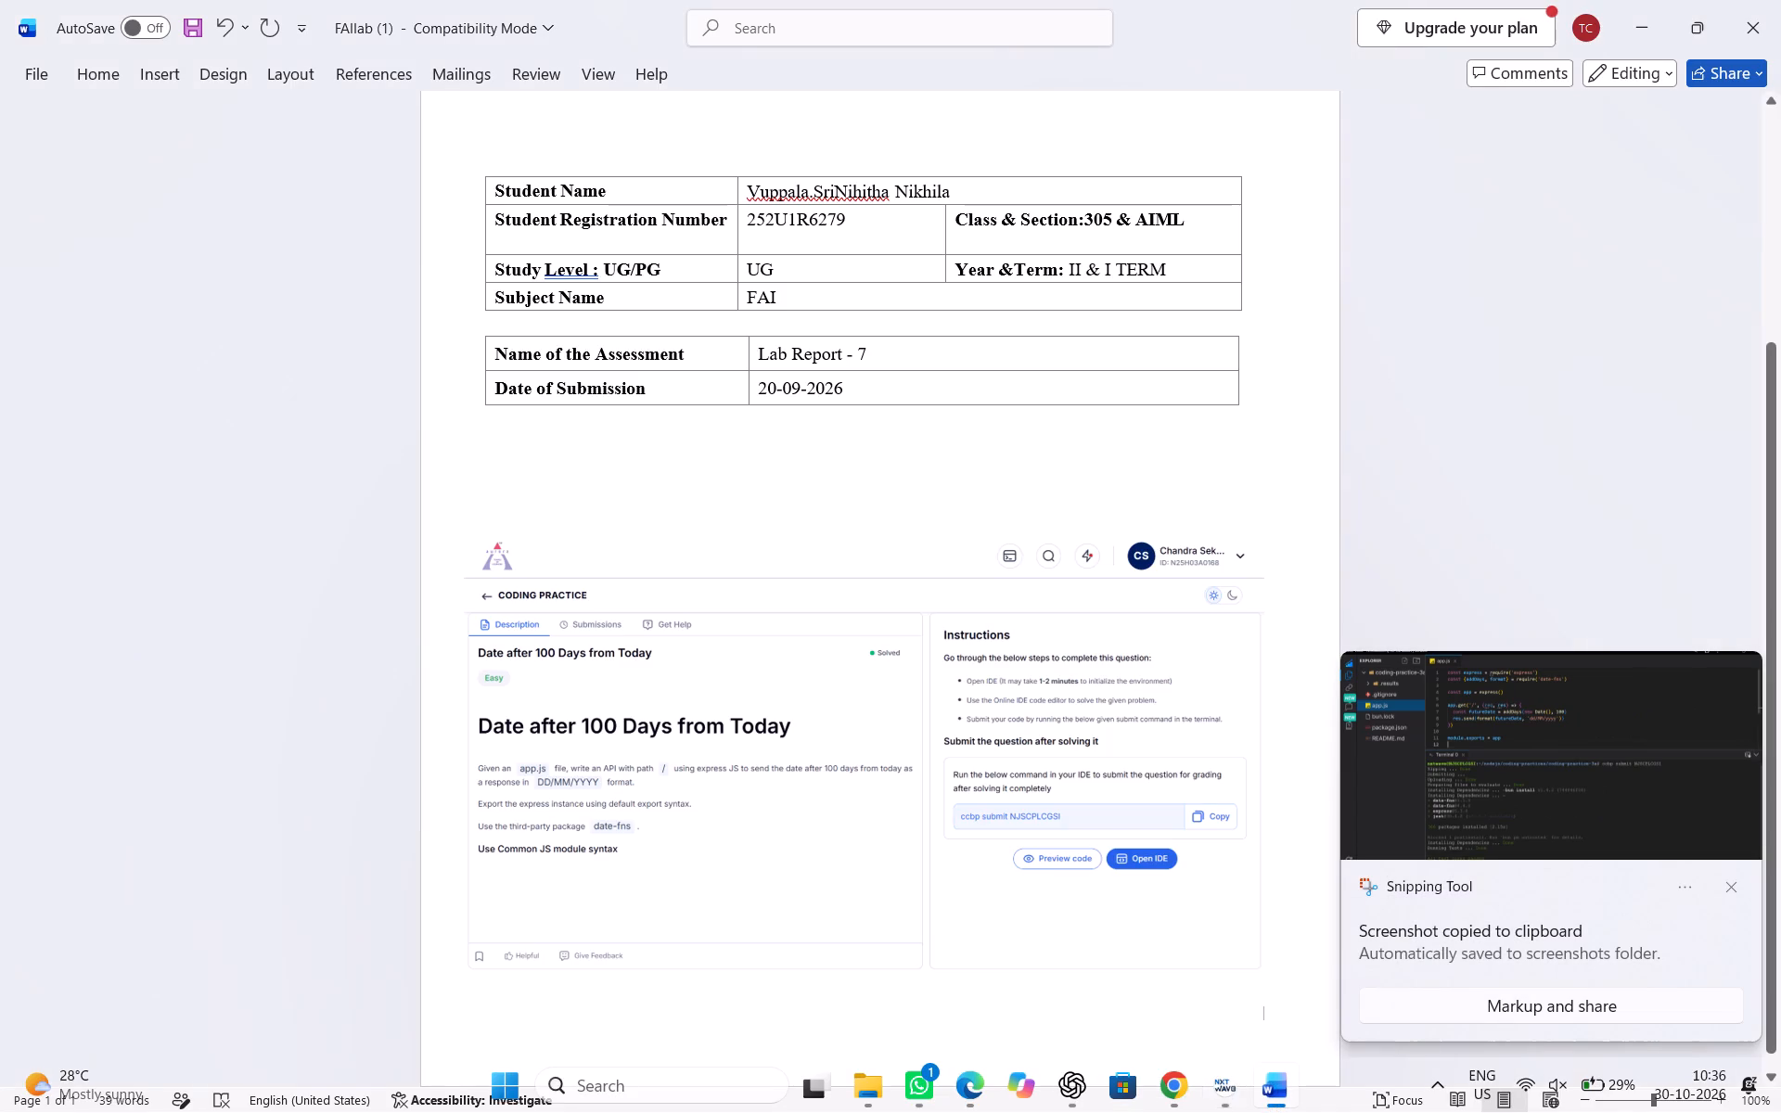
click(1300, 944)
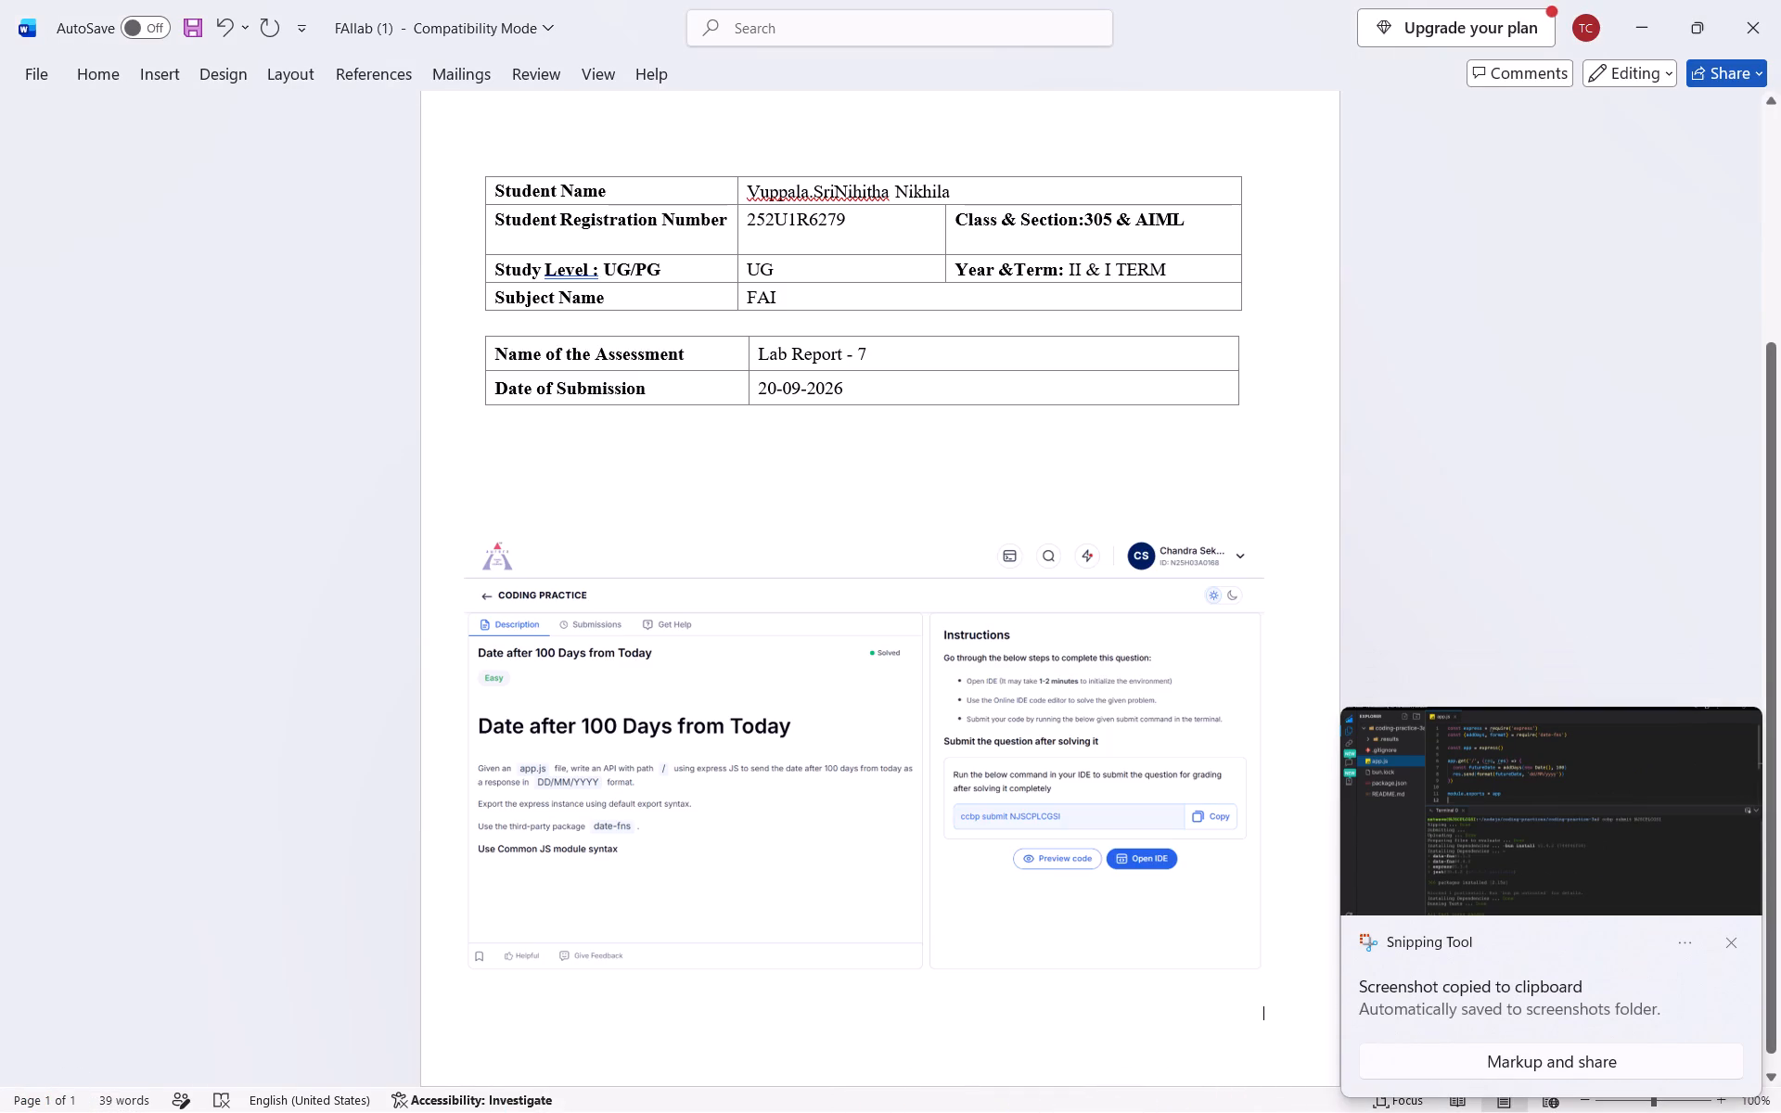
key(Return)
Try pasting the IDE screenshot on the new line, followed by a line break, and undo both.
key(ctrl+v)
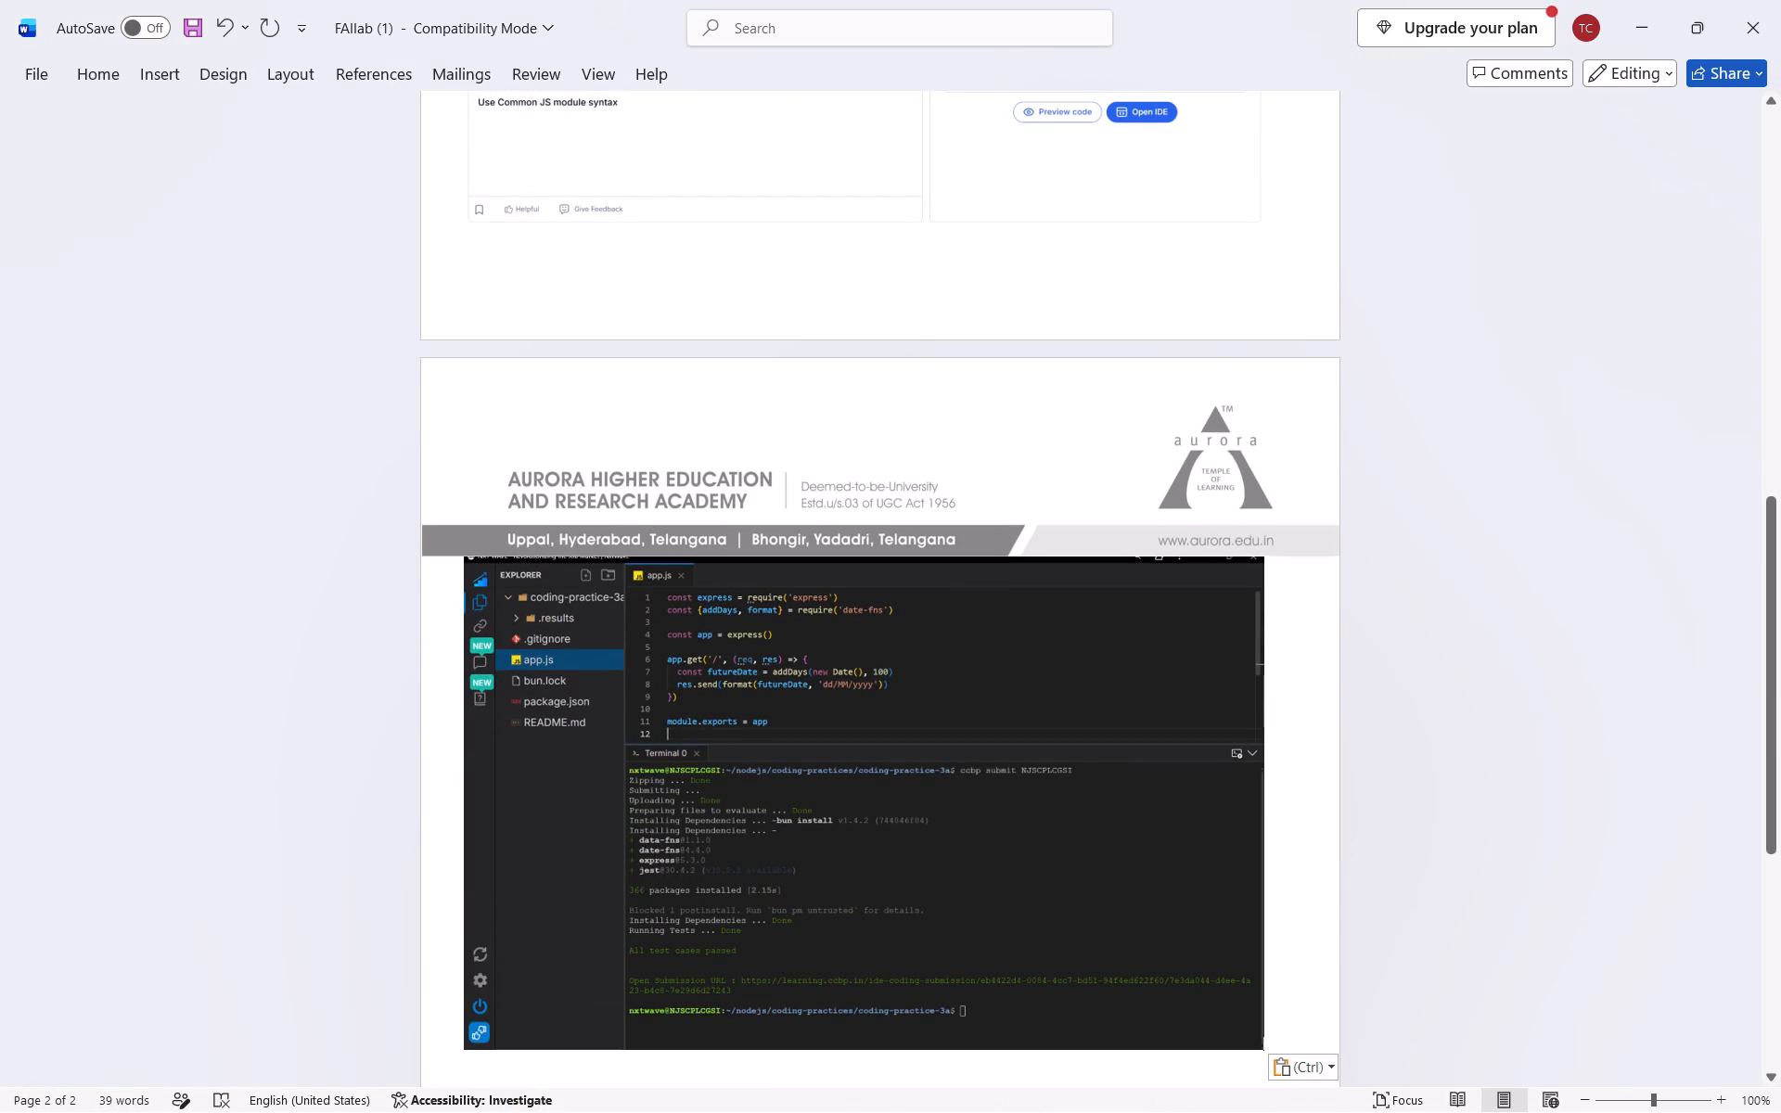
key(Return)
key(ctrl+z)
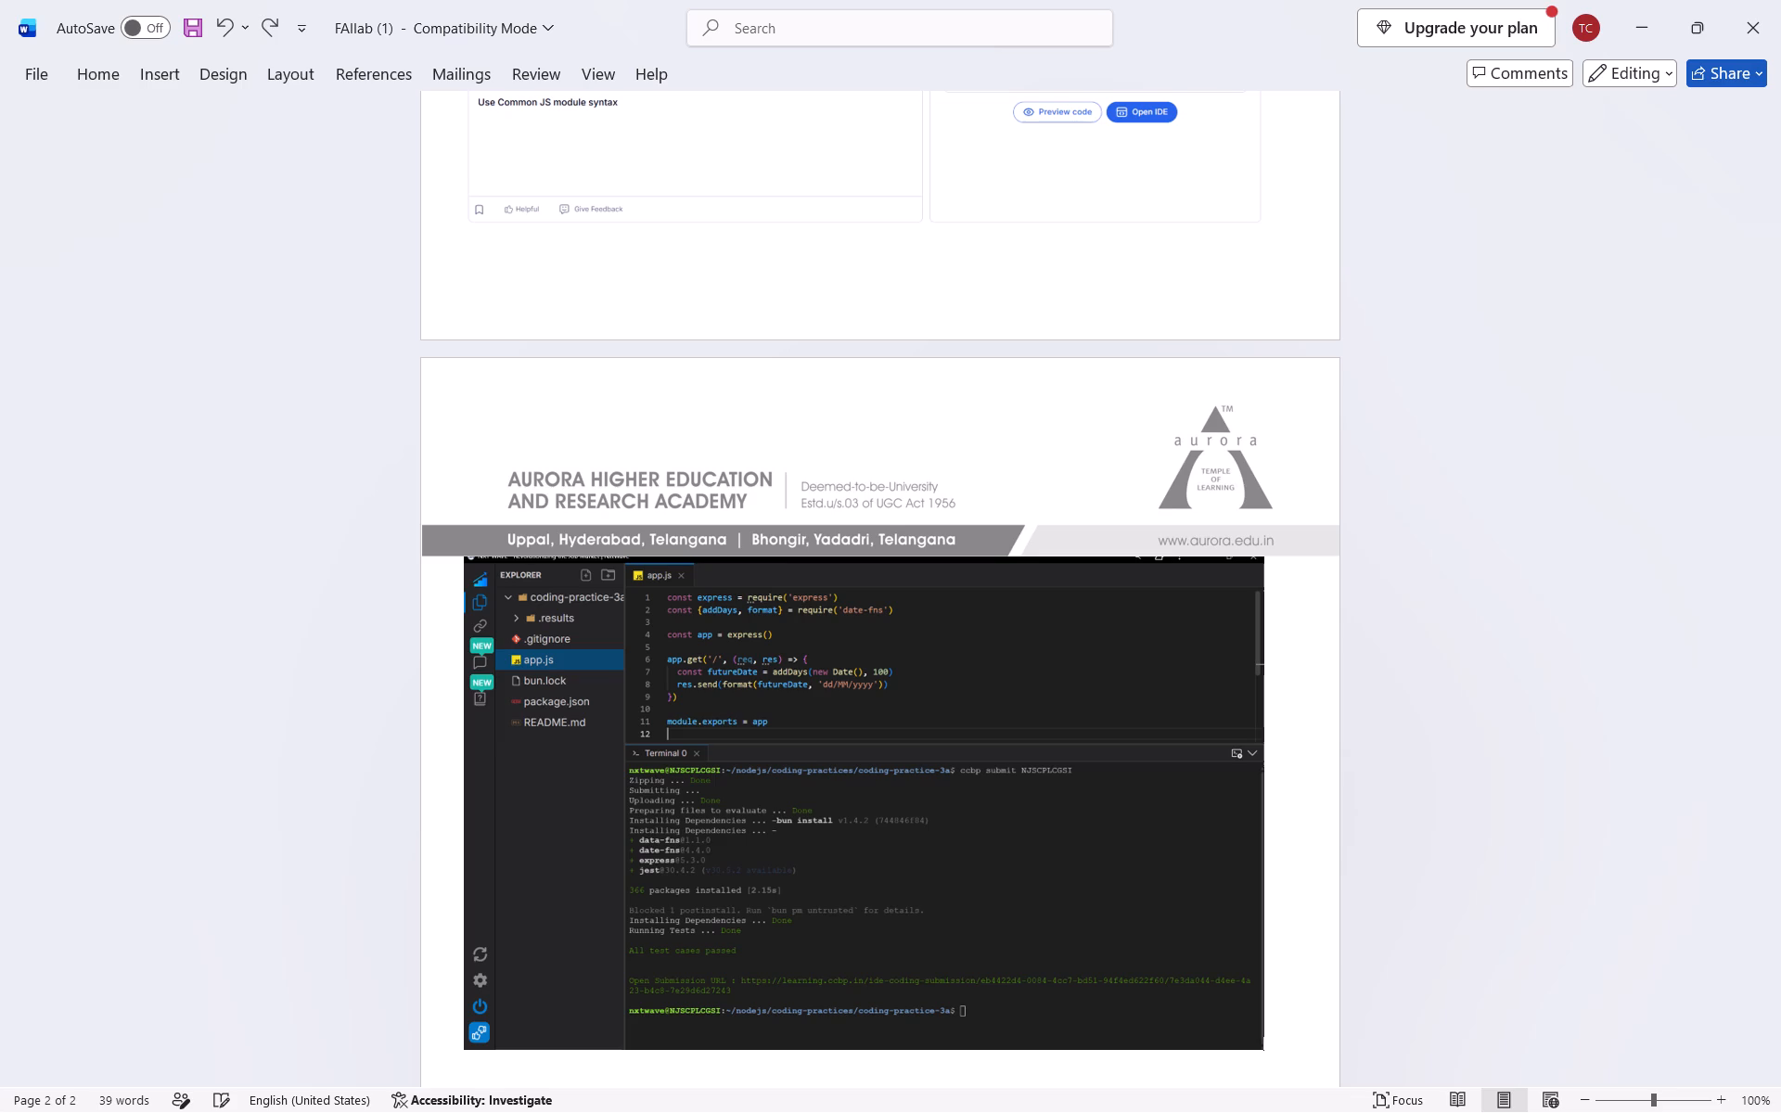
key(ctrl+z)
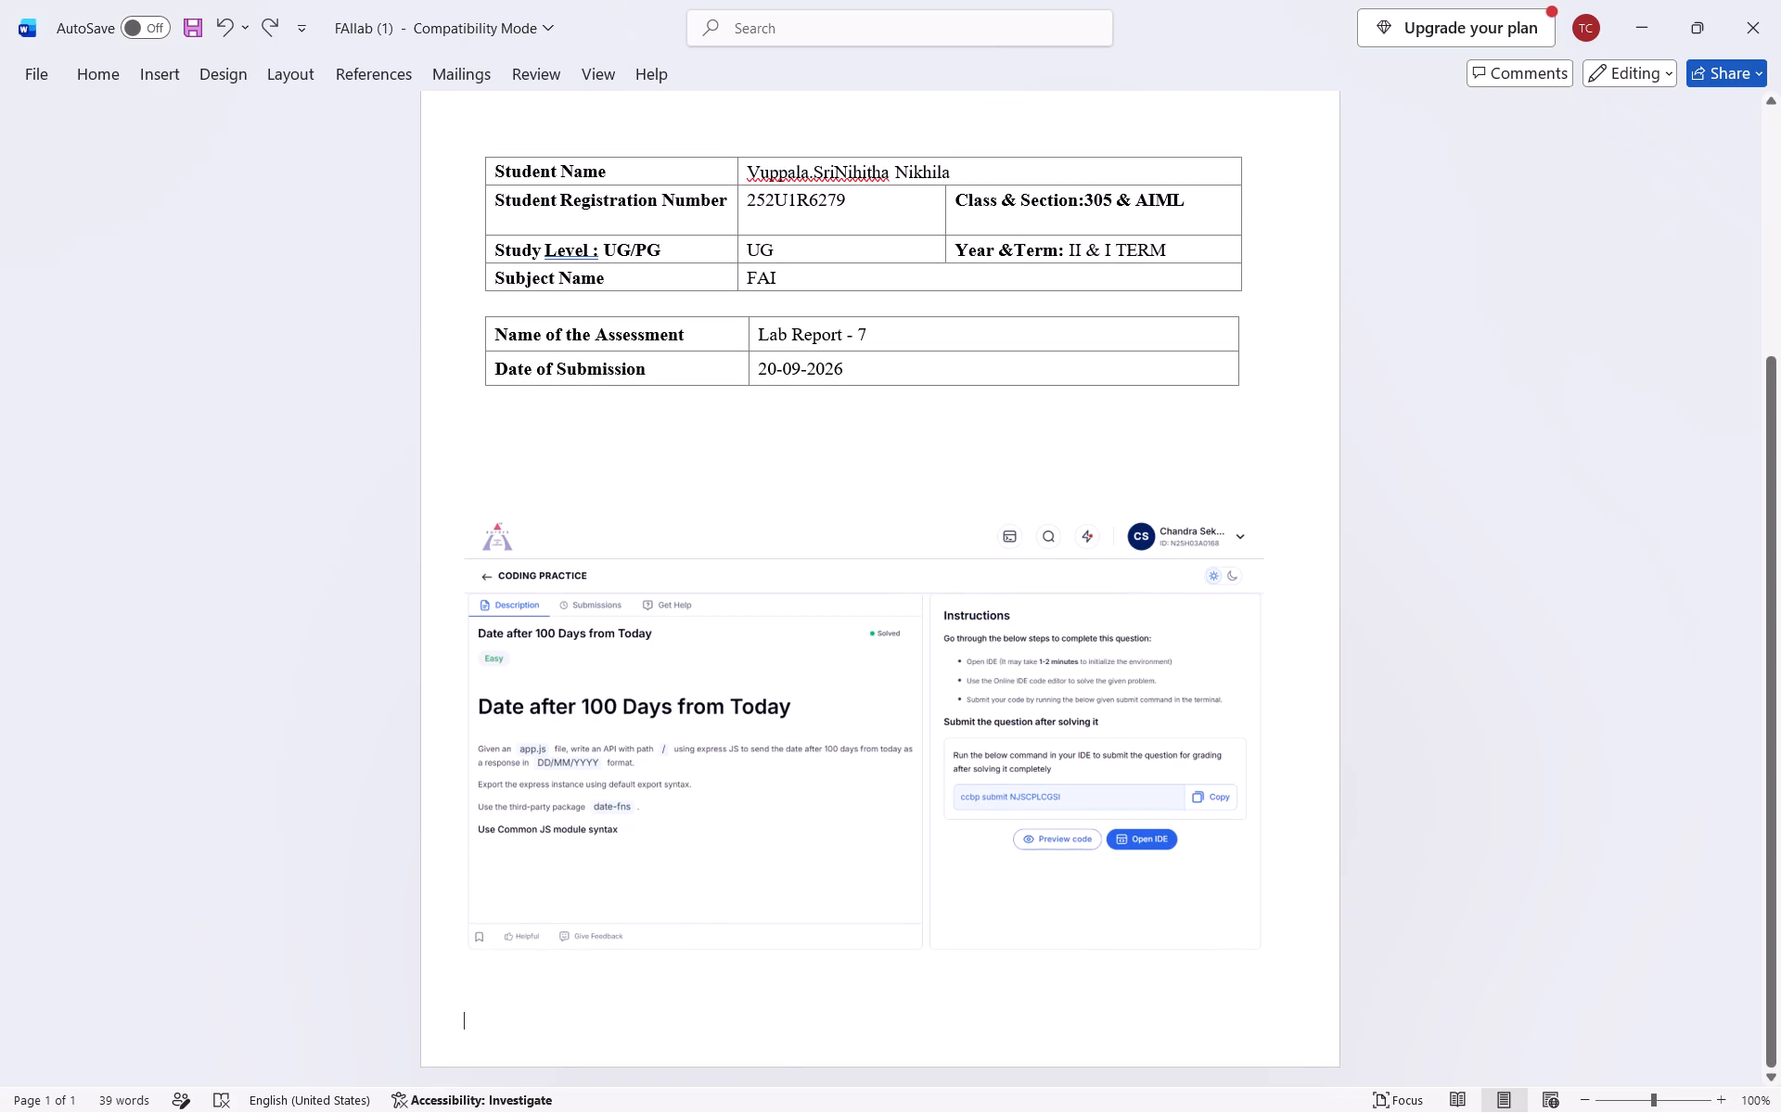
Add three more lines below the question screenshot and paste the IDE screenshot there, on the second page.
key(Return)
key(Return)
key(Return)
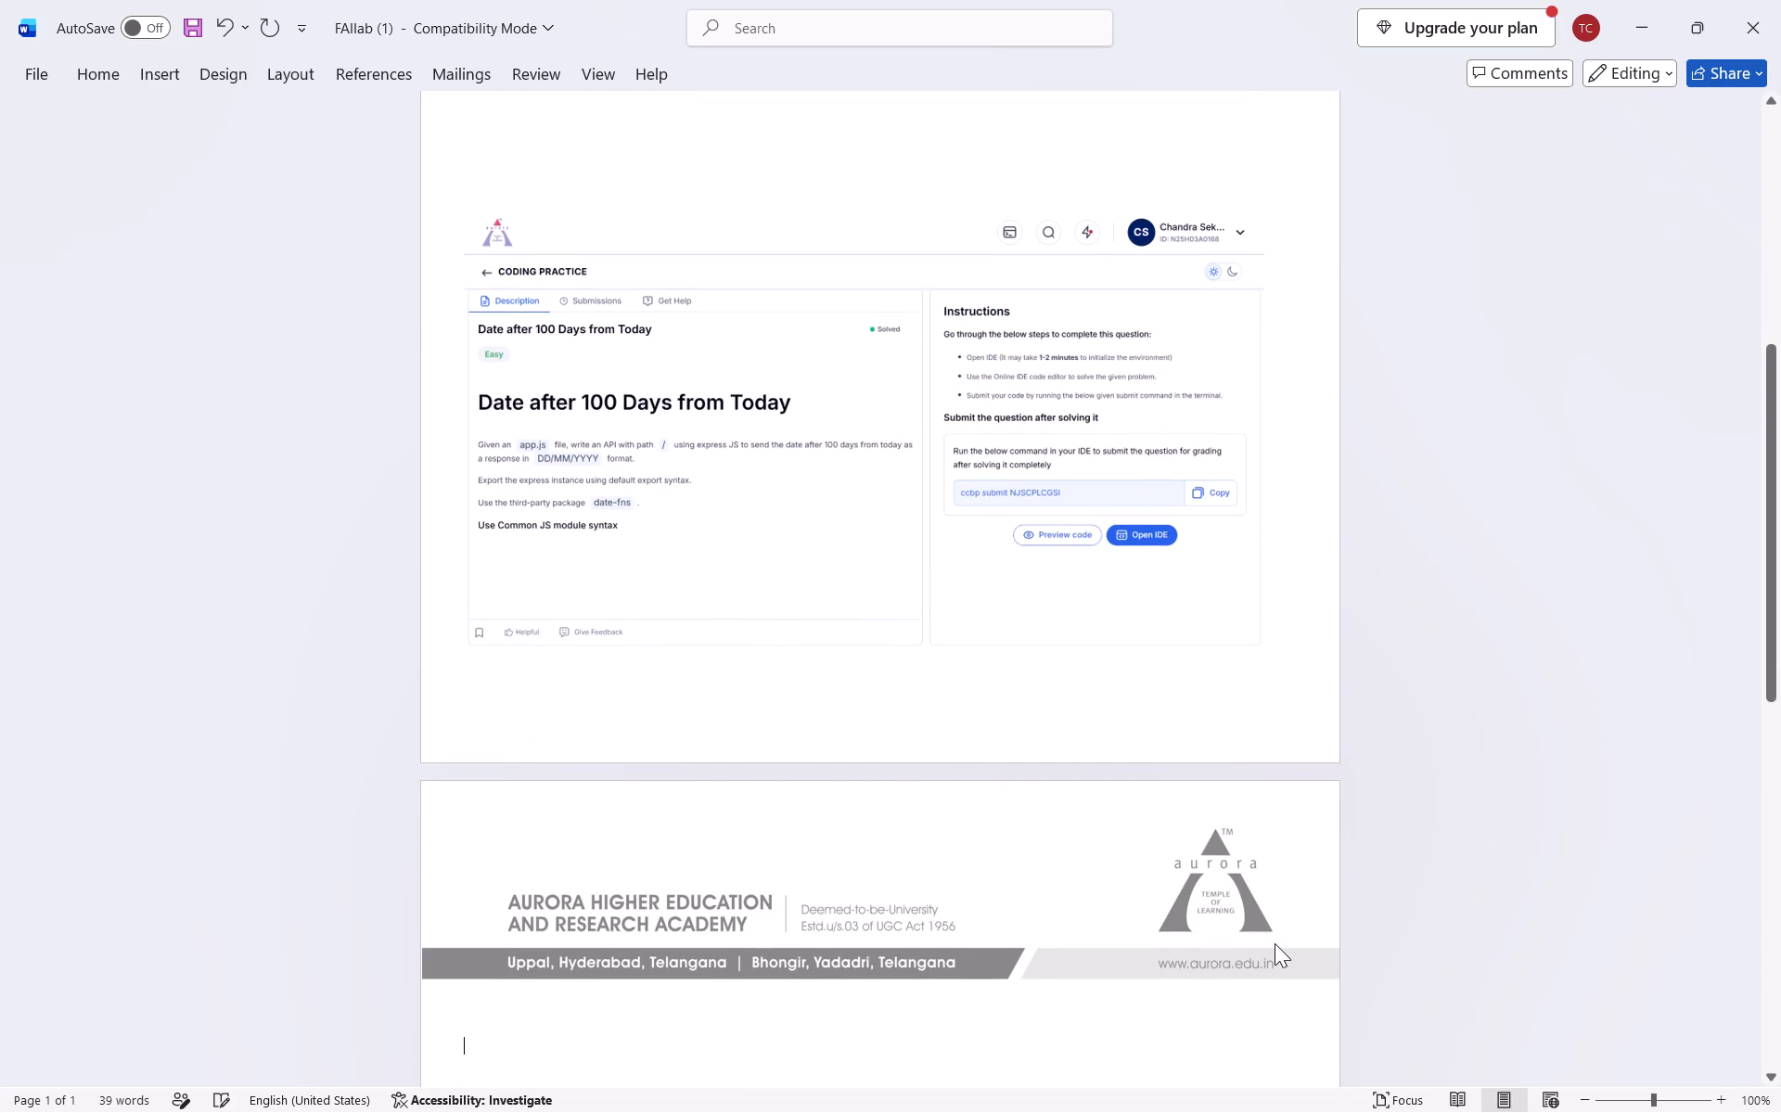
key(ctrl+v)
Switch to the NXT WAVE coding practice window, reopen the Date after 100 Days from Today question and show its submissions.
scroll(1138, 927, down, 1)
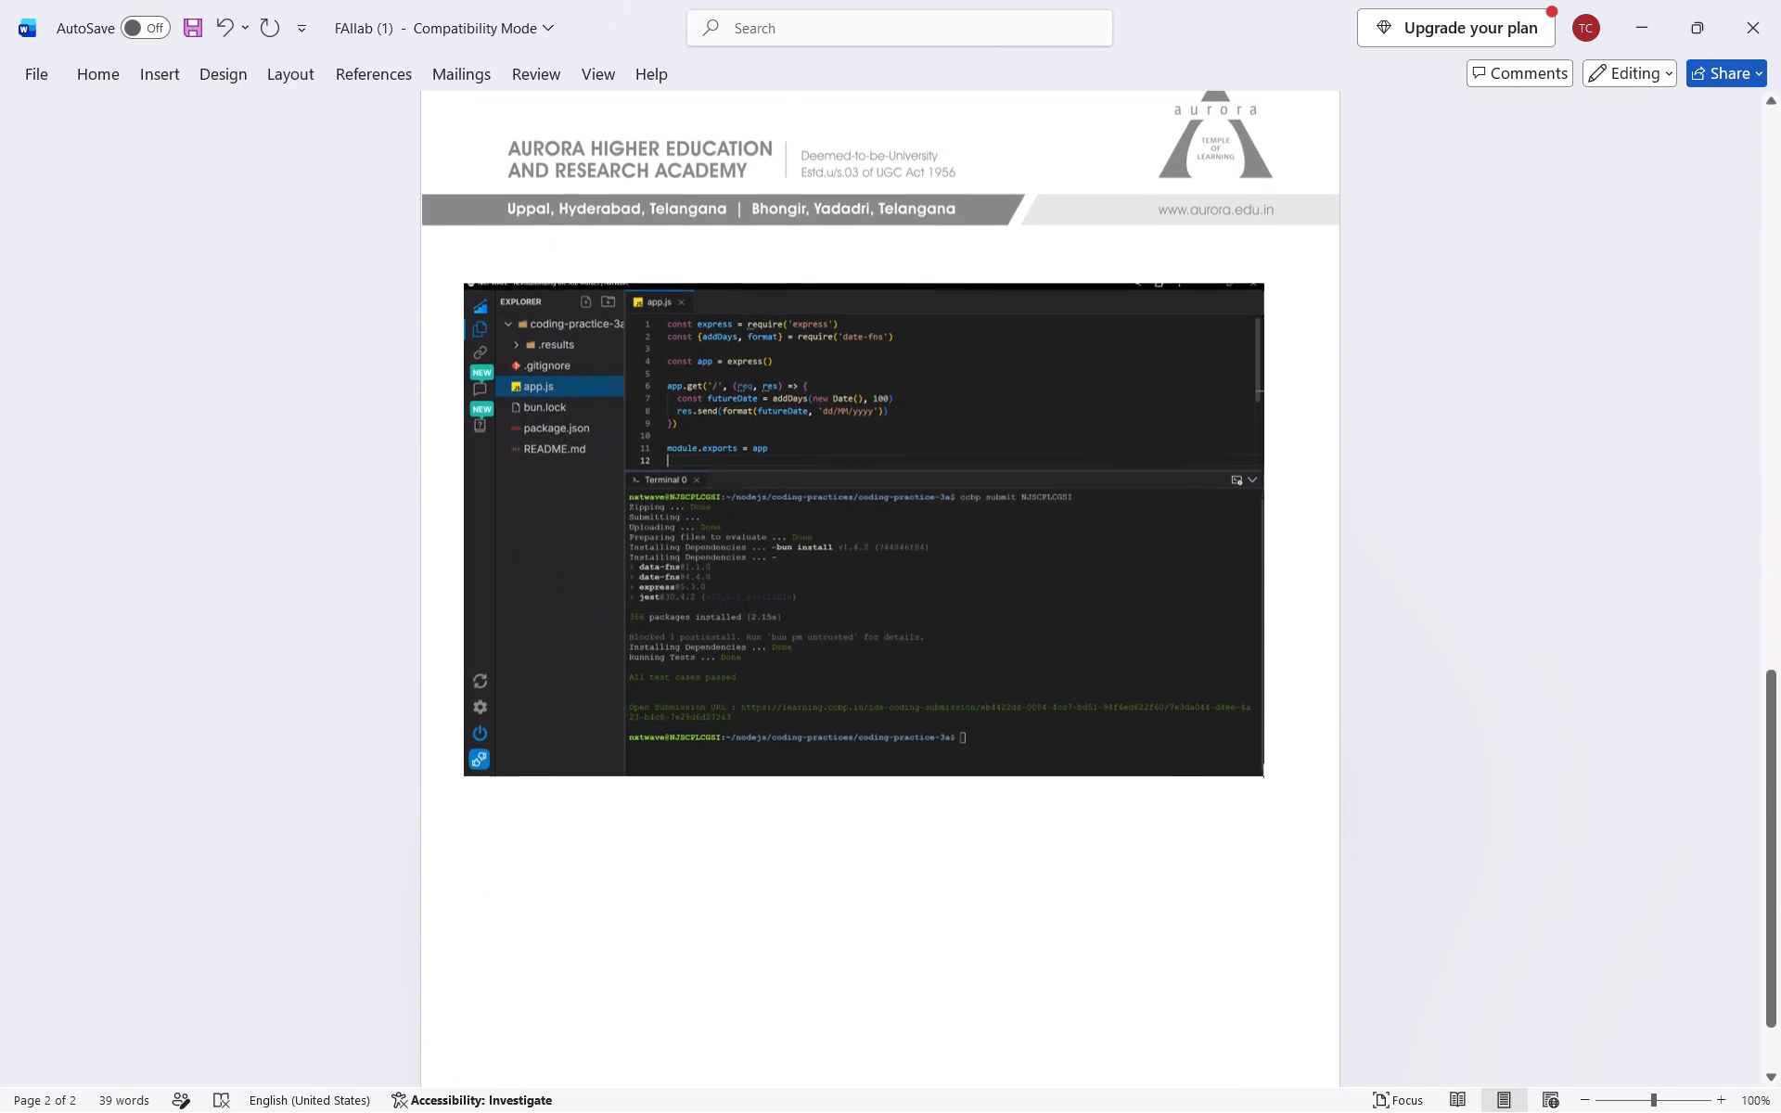
scroll(1138, 927, down, 1)
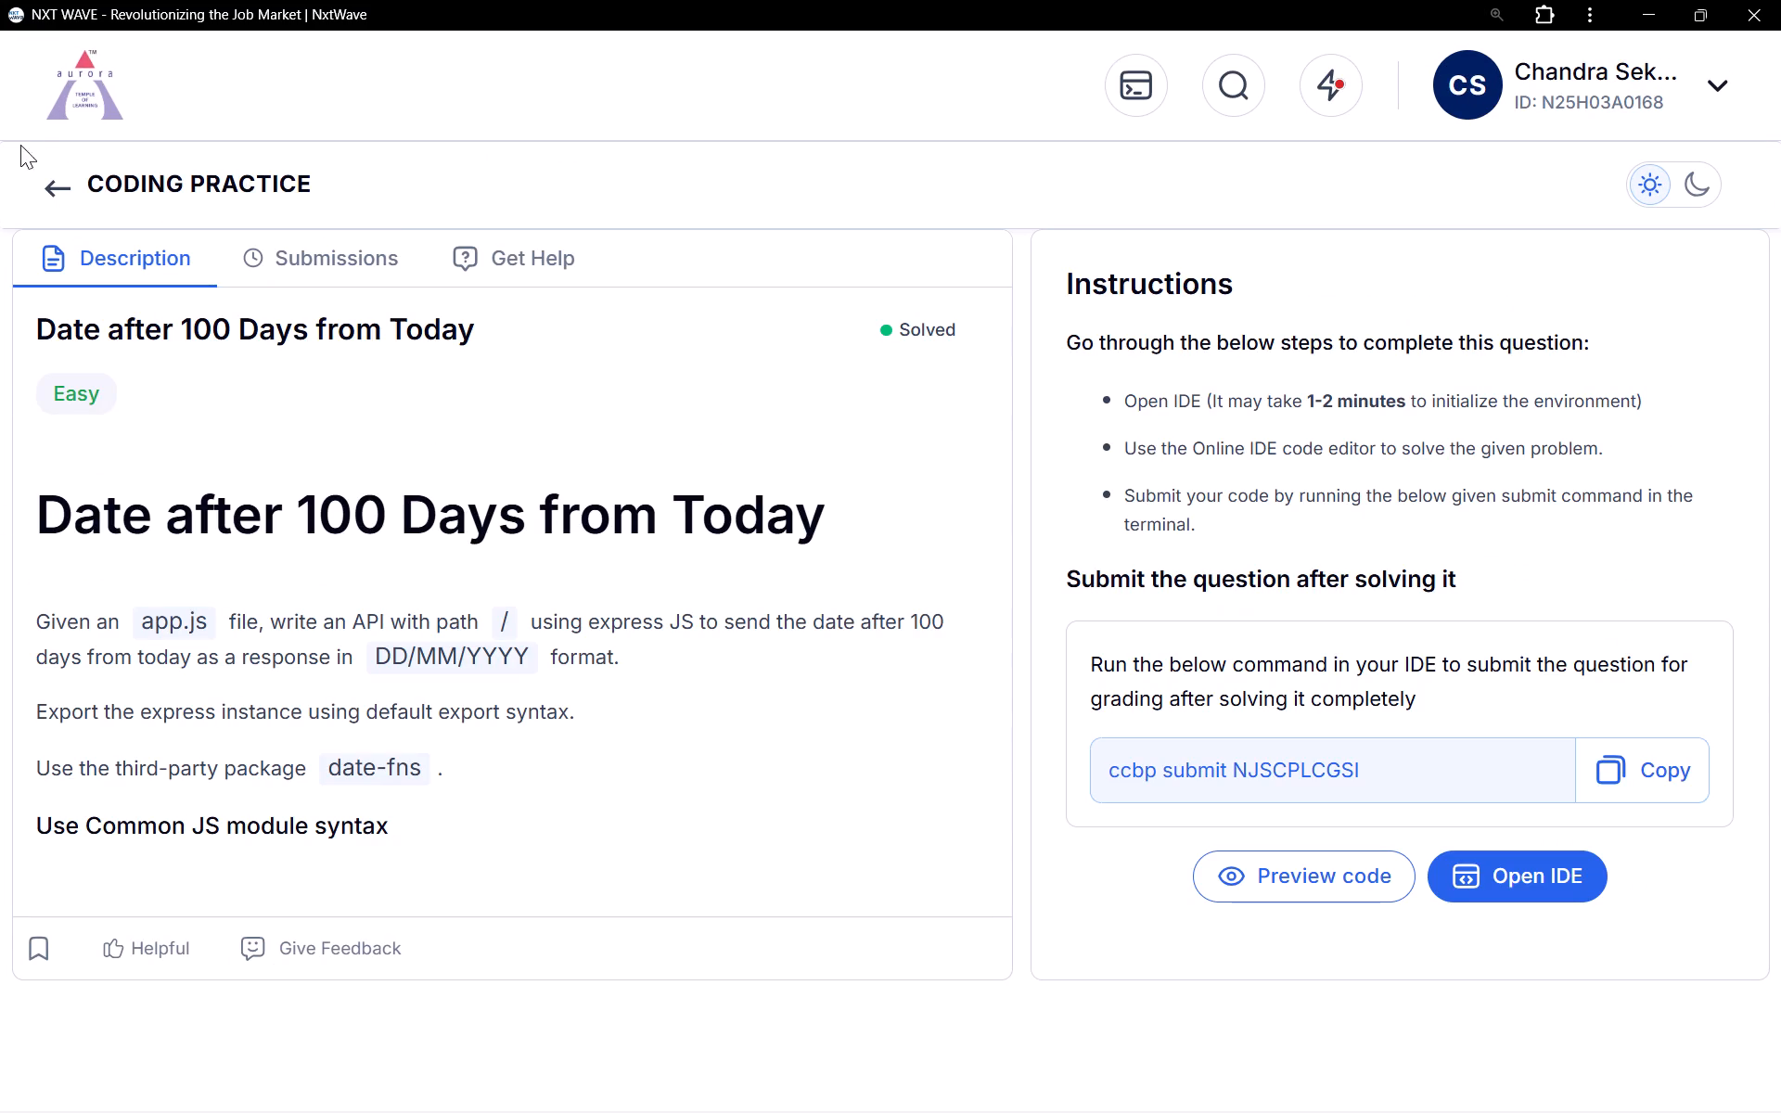
click(46, 181)
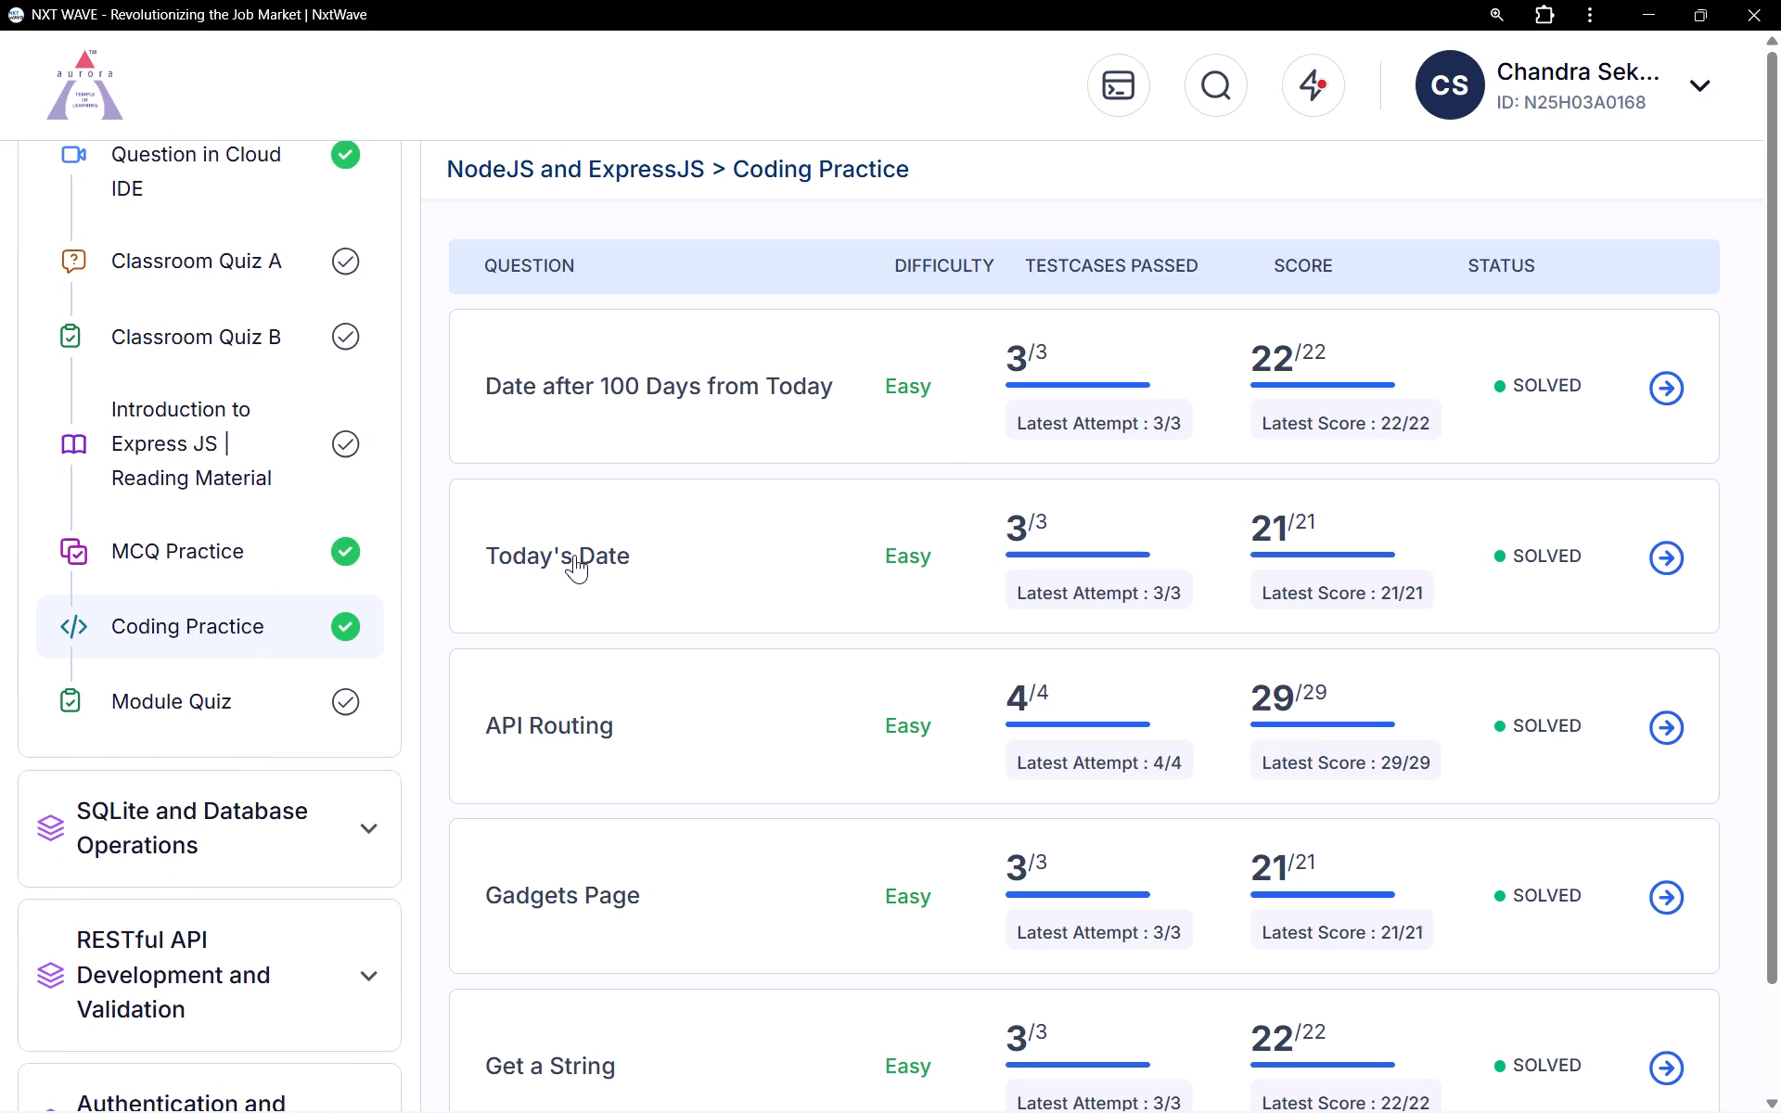
click(948, 433)
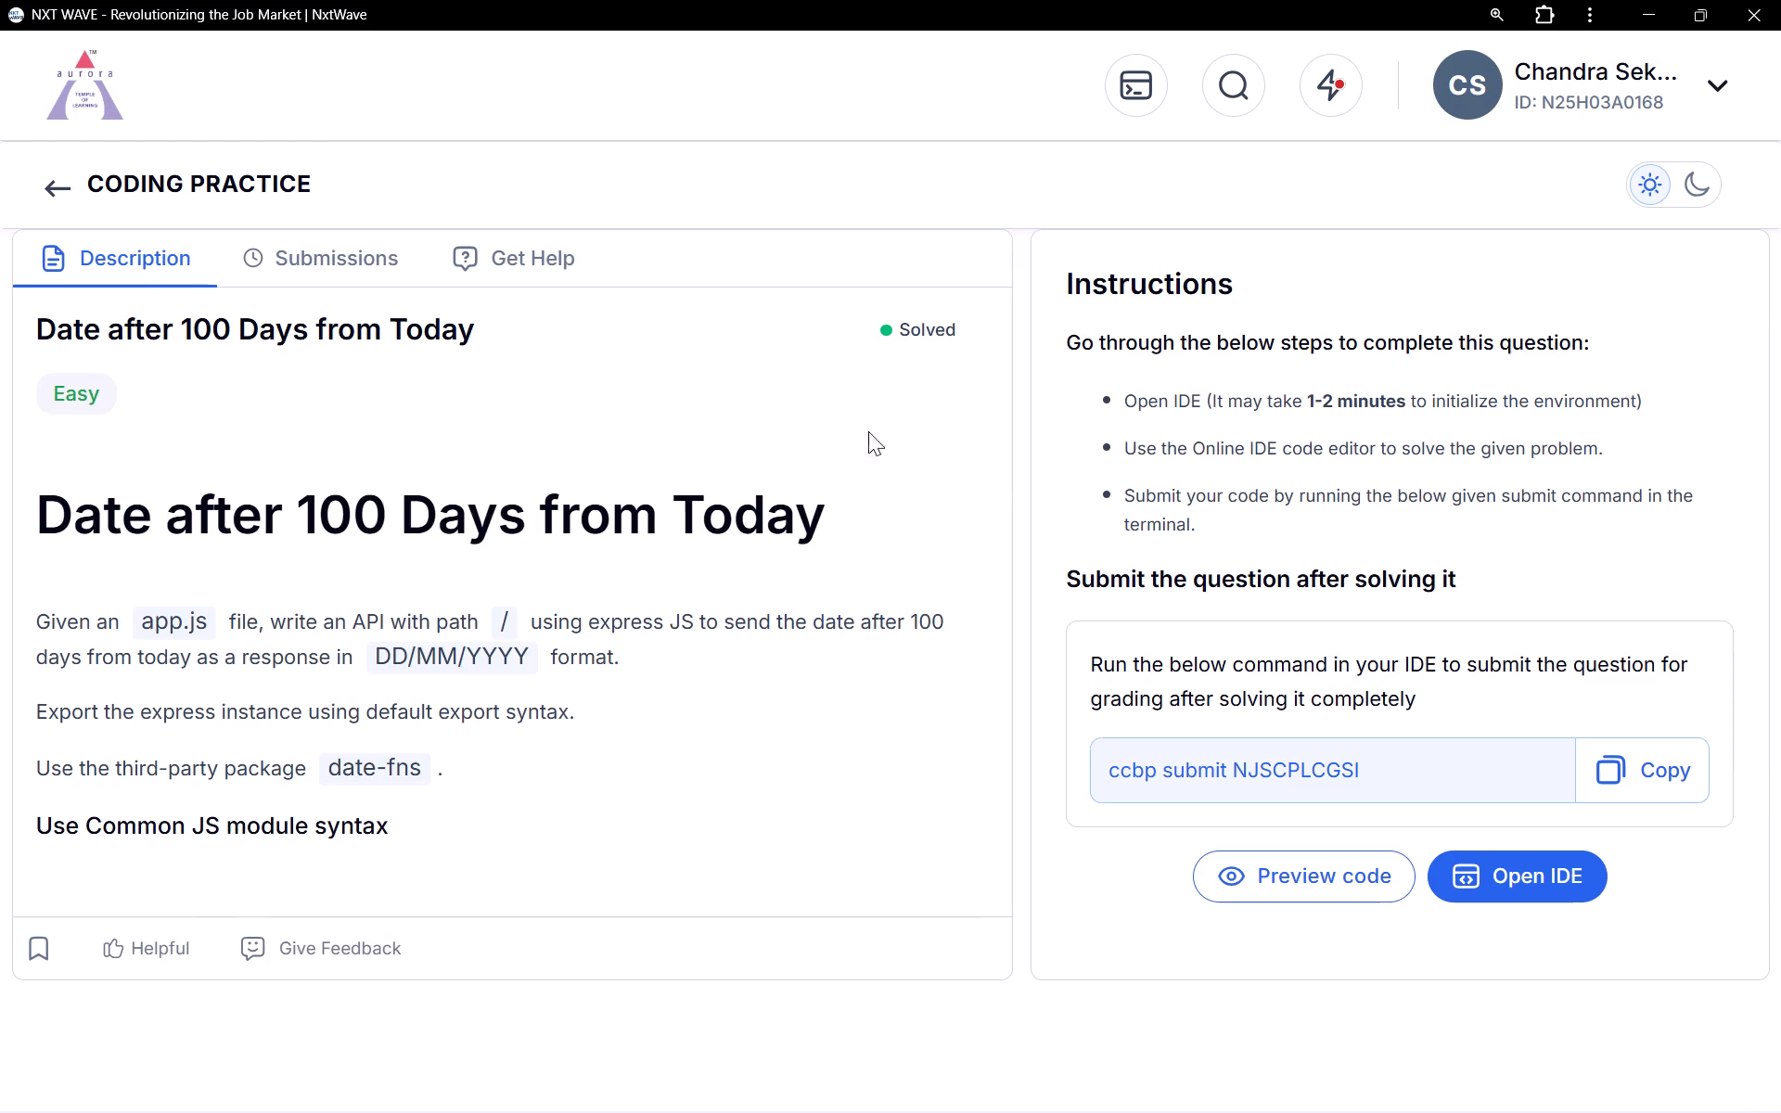
click(380, 239)
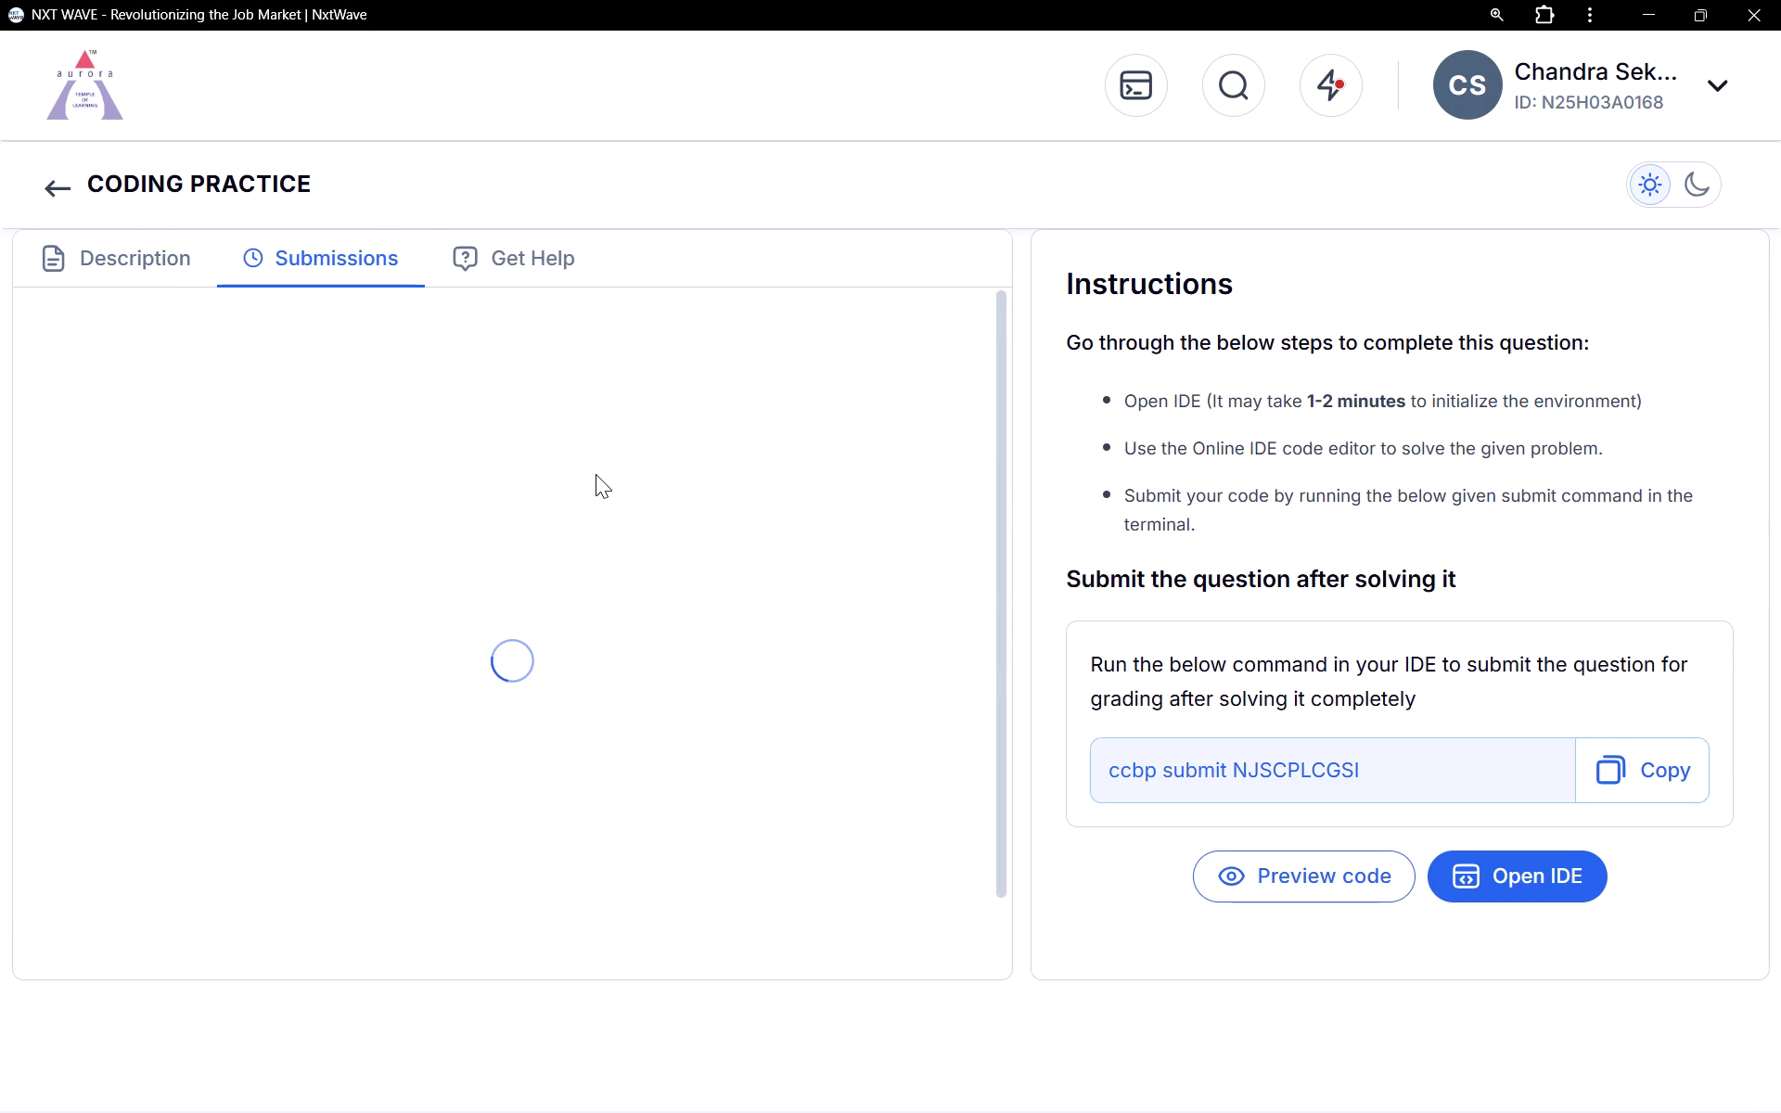
Capture a screenshot of the whole page showing the question's submissions table and instructions.
key(shift+super+s)
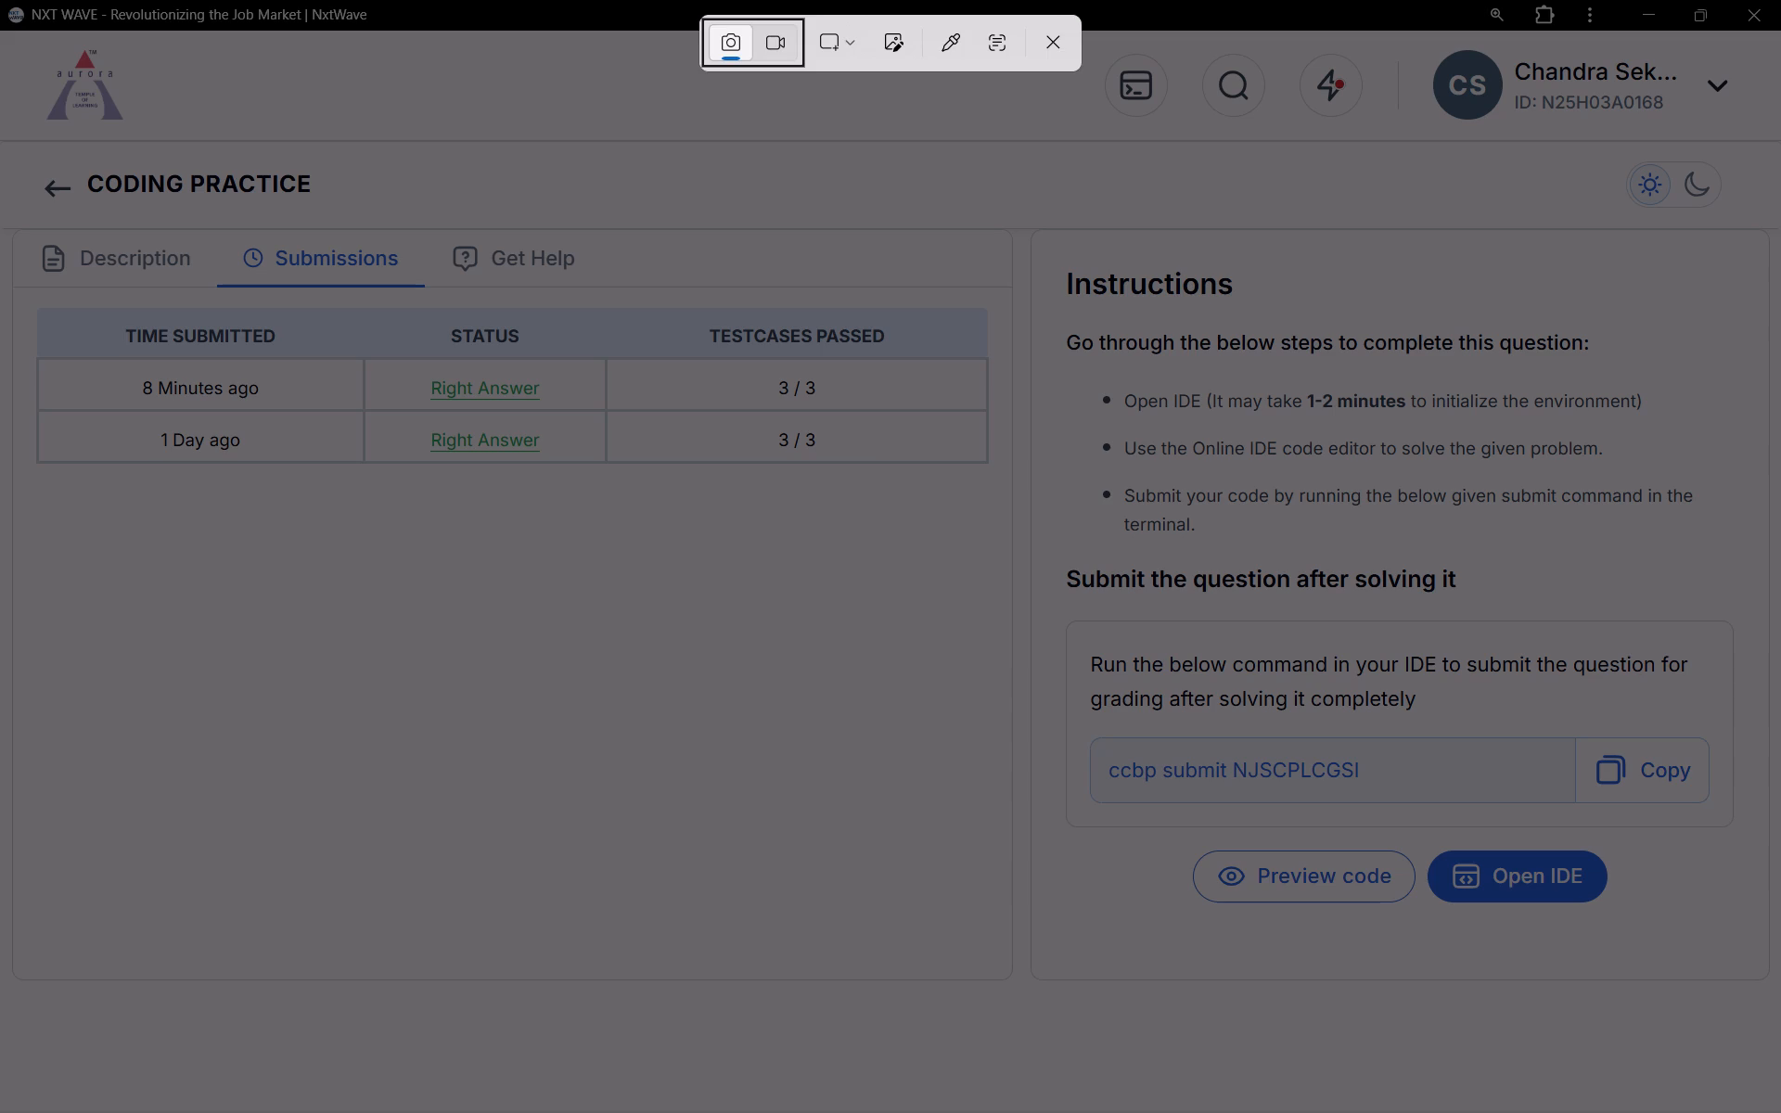
drag(0, 25, 1780, 1112)
scroll(295, 275, right, 1)
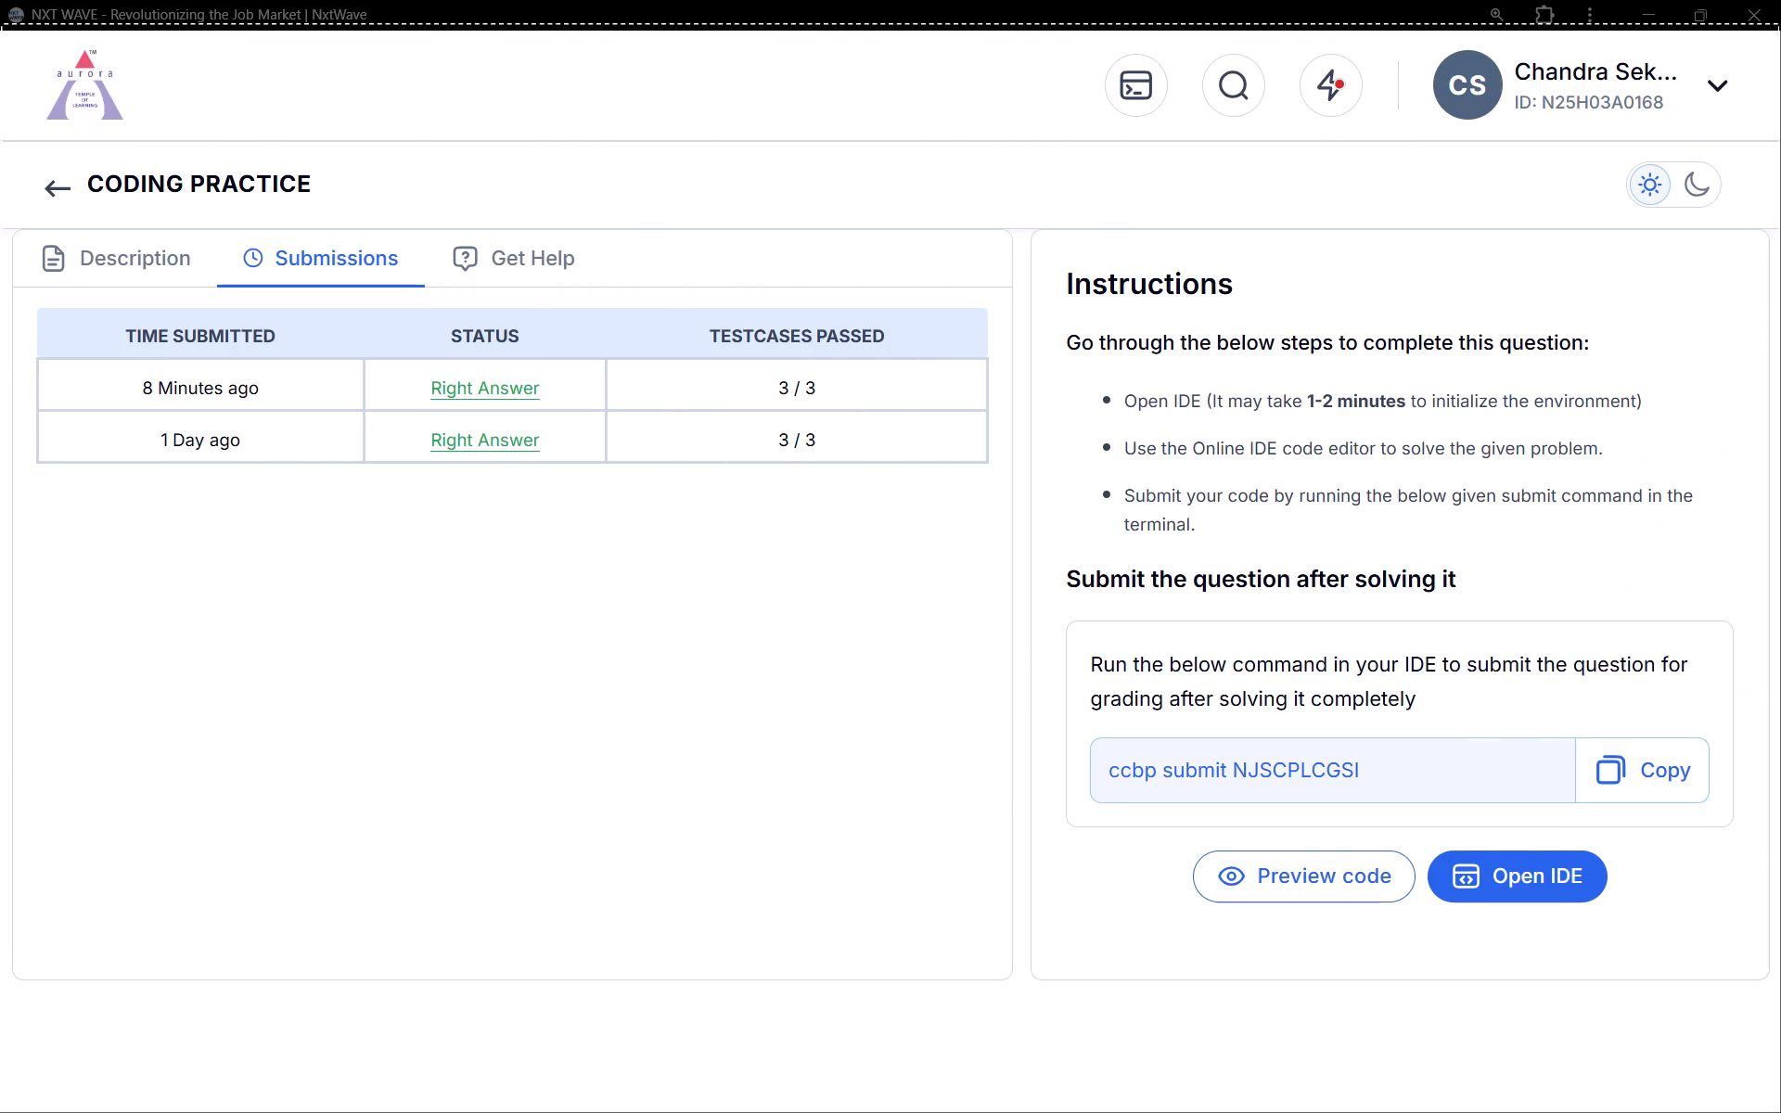
scroll(1780, 1112, right, 1)
drag(1780, 1112, 1780, 1106)
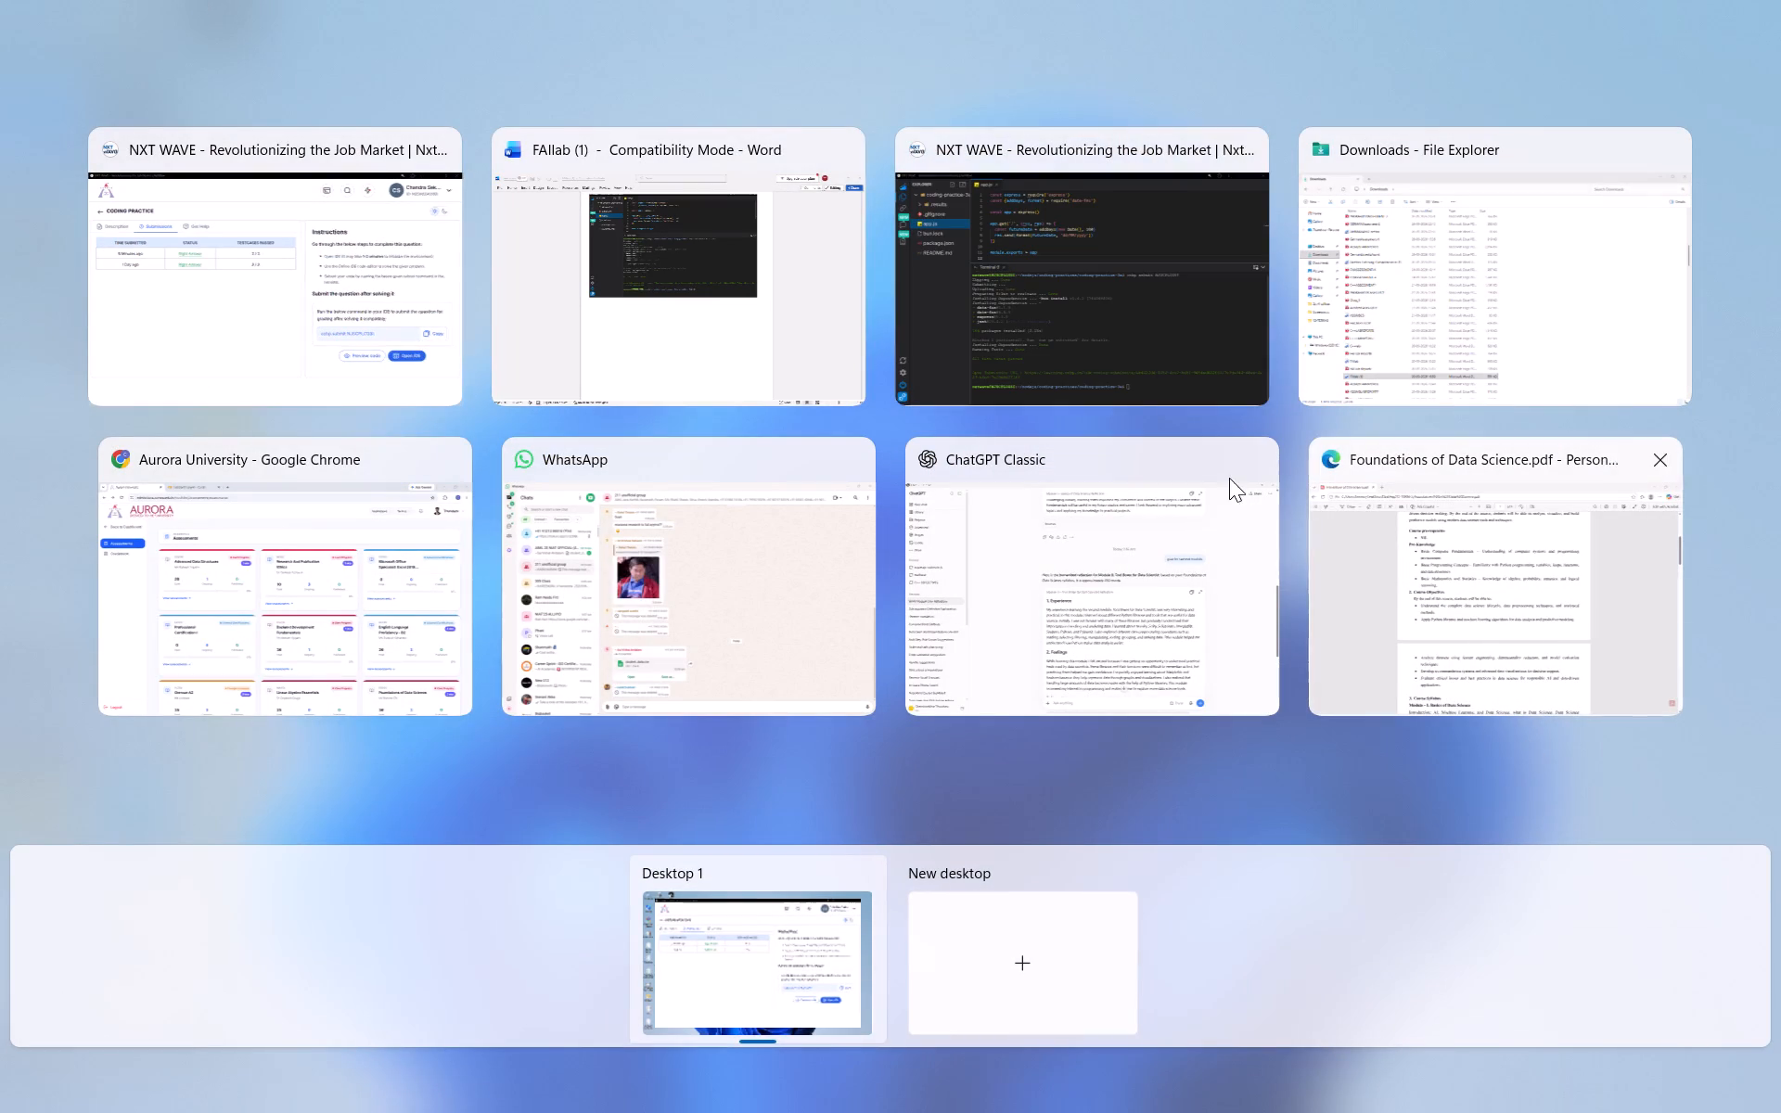
Switch to the Word document, paste the submissions screenshot two lines below the IDE screenshot and start a new line after it.
click(777, 344)
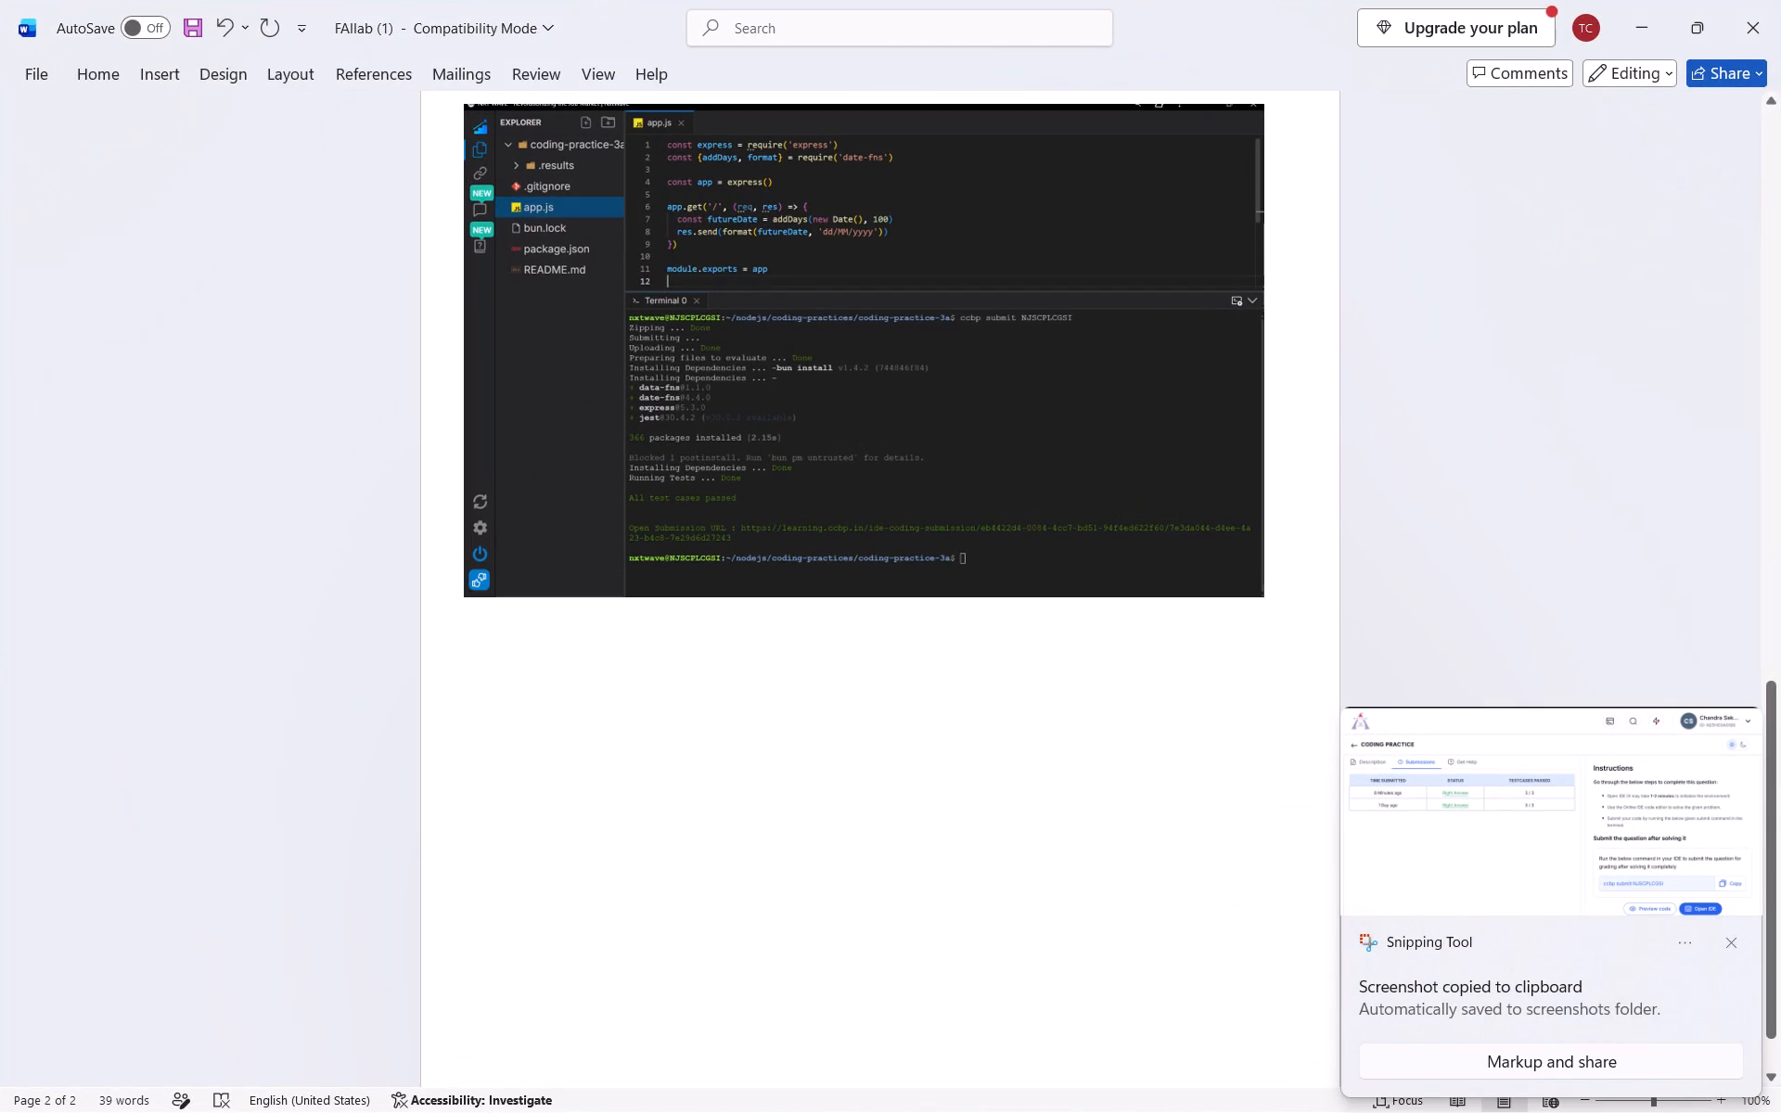
click(1291, 593)
key(Return)
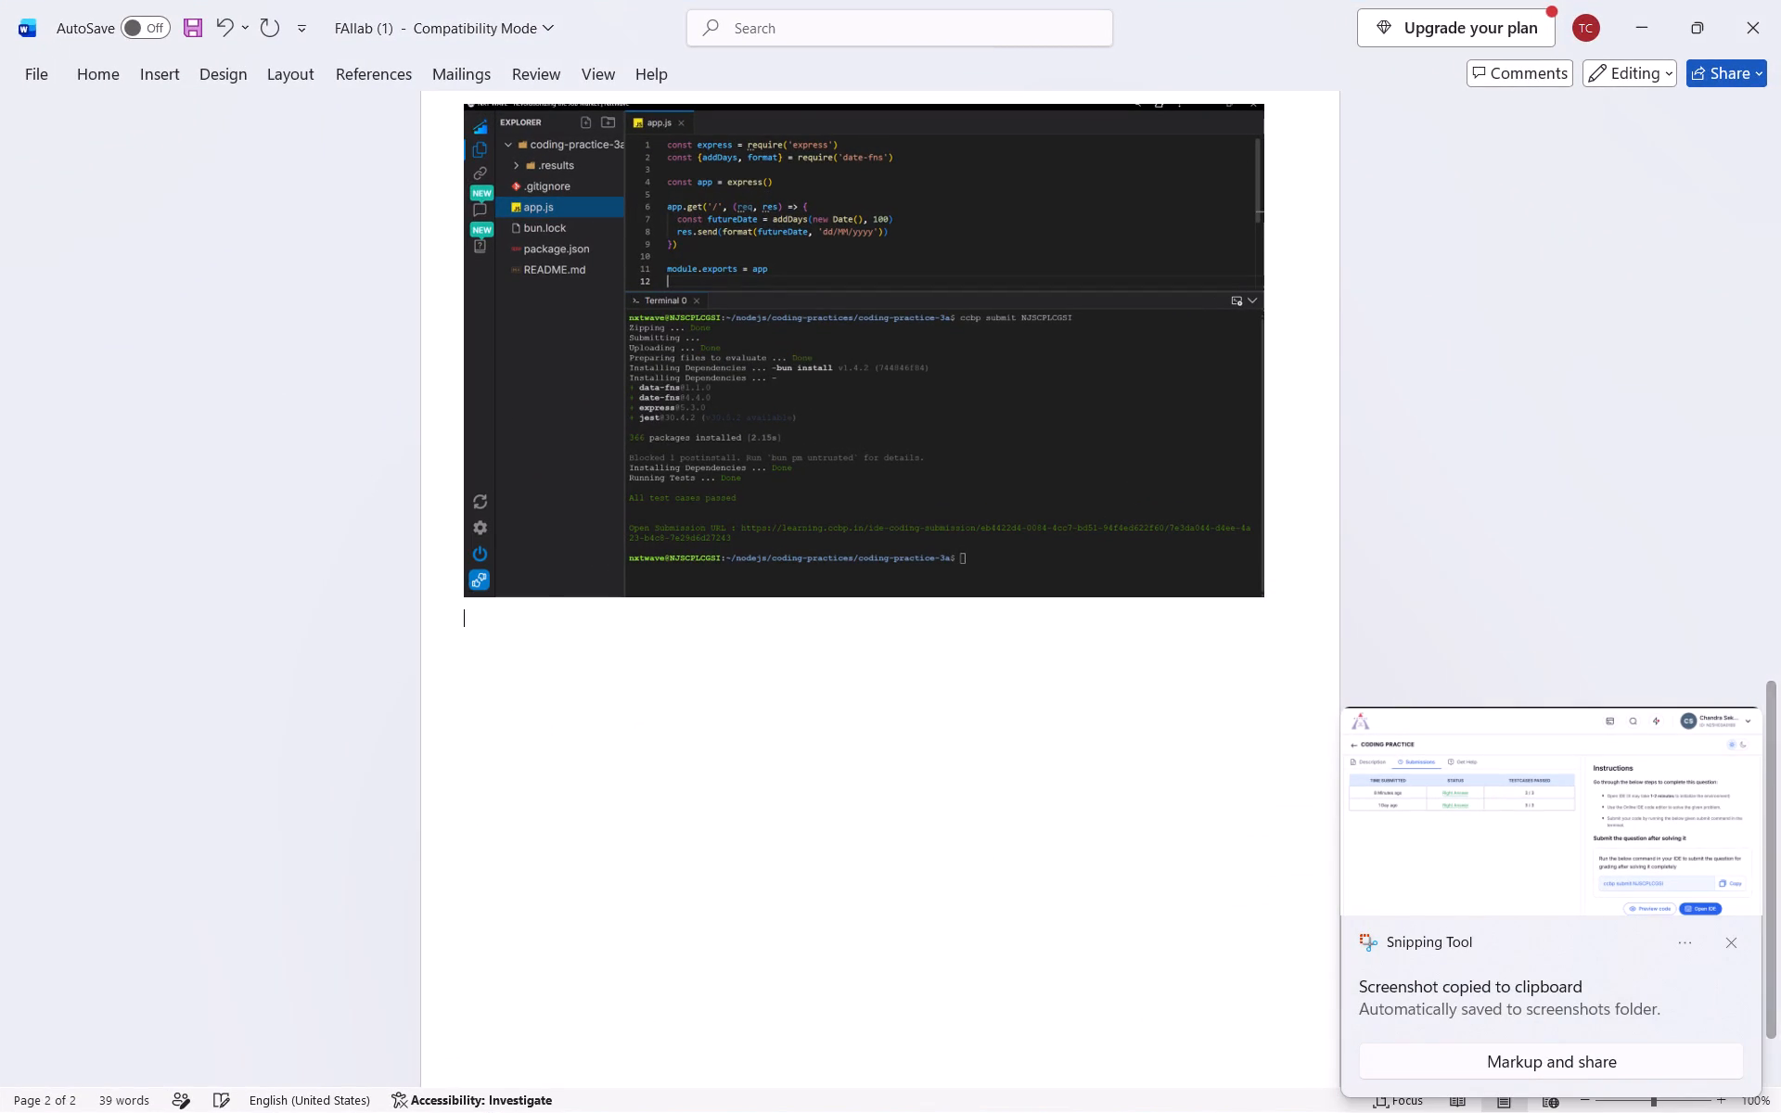
key(Return)
key(ctrl+v)
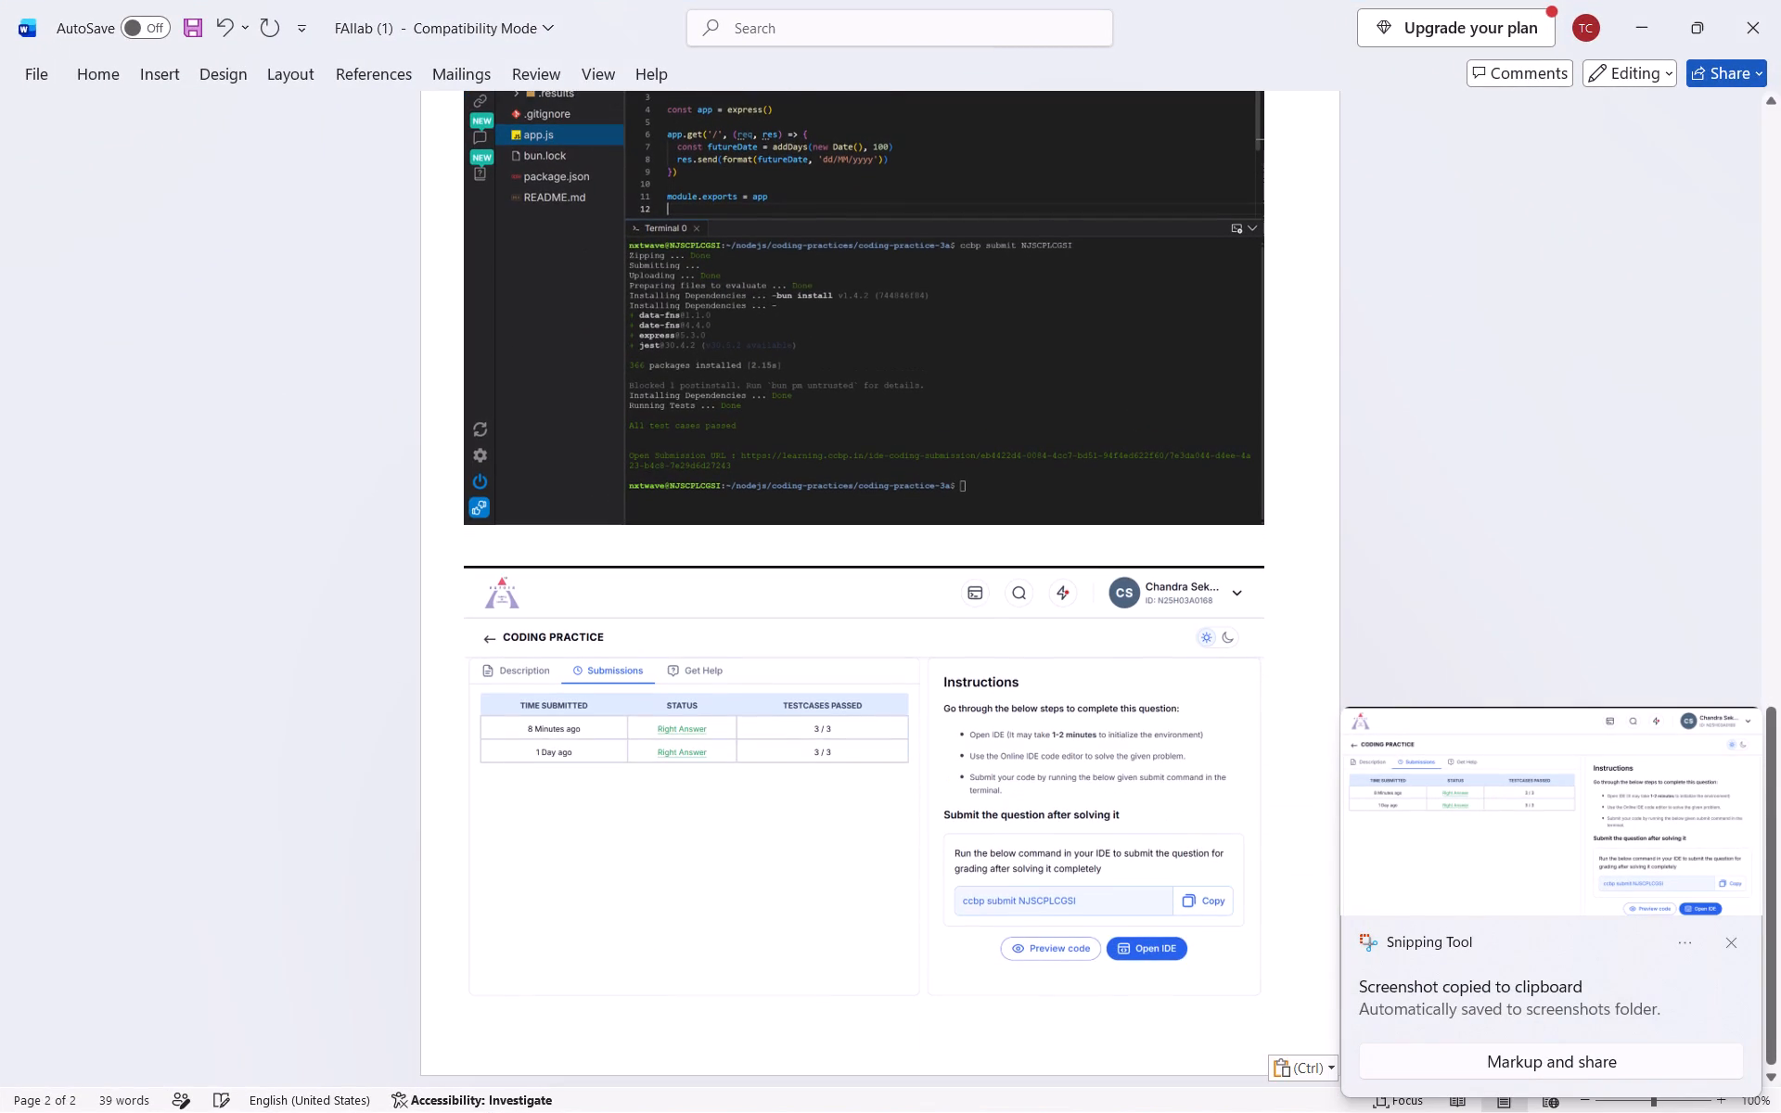
scroll(1231, 681, down, 3)
key(Return)
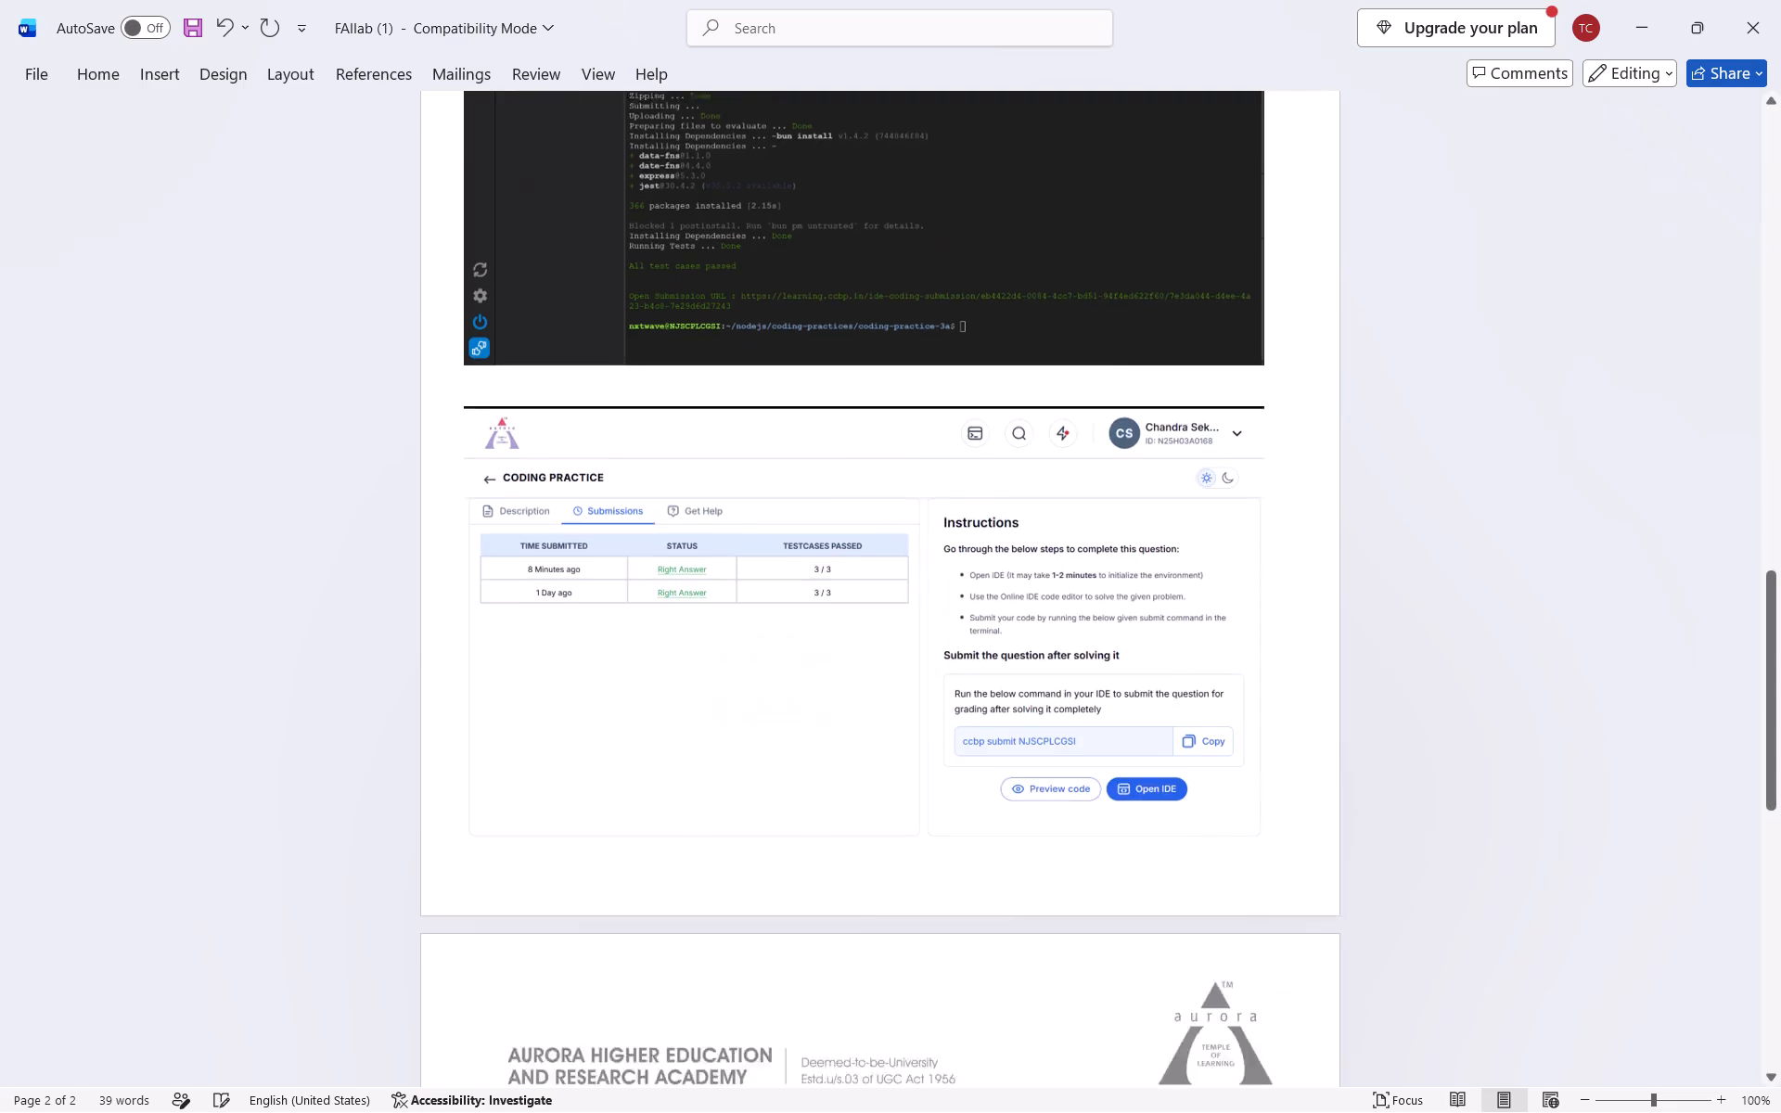
Add two more lines below the submissions screenshot to continue on a third page.
key(Return)
key(Return)
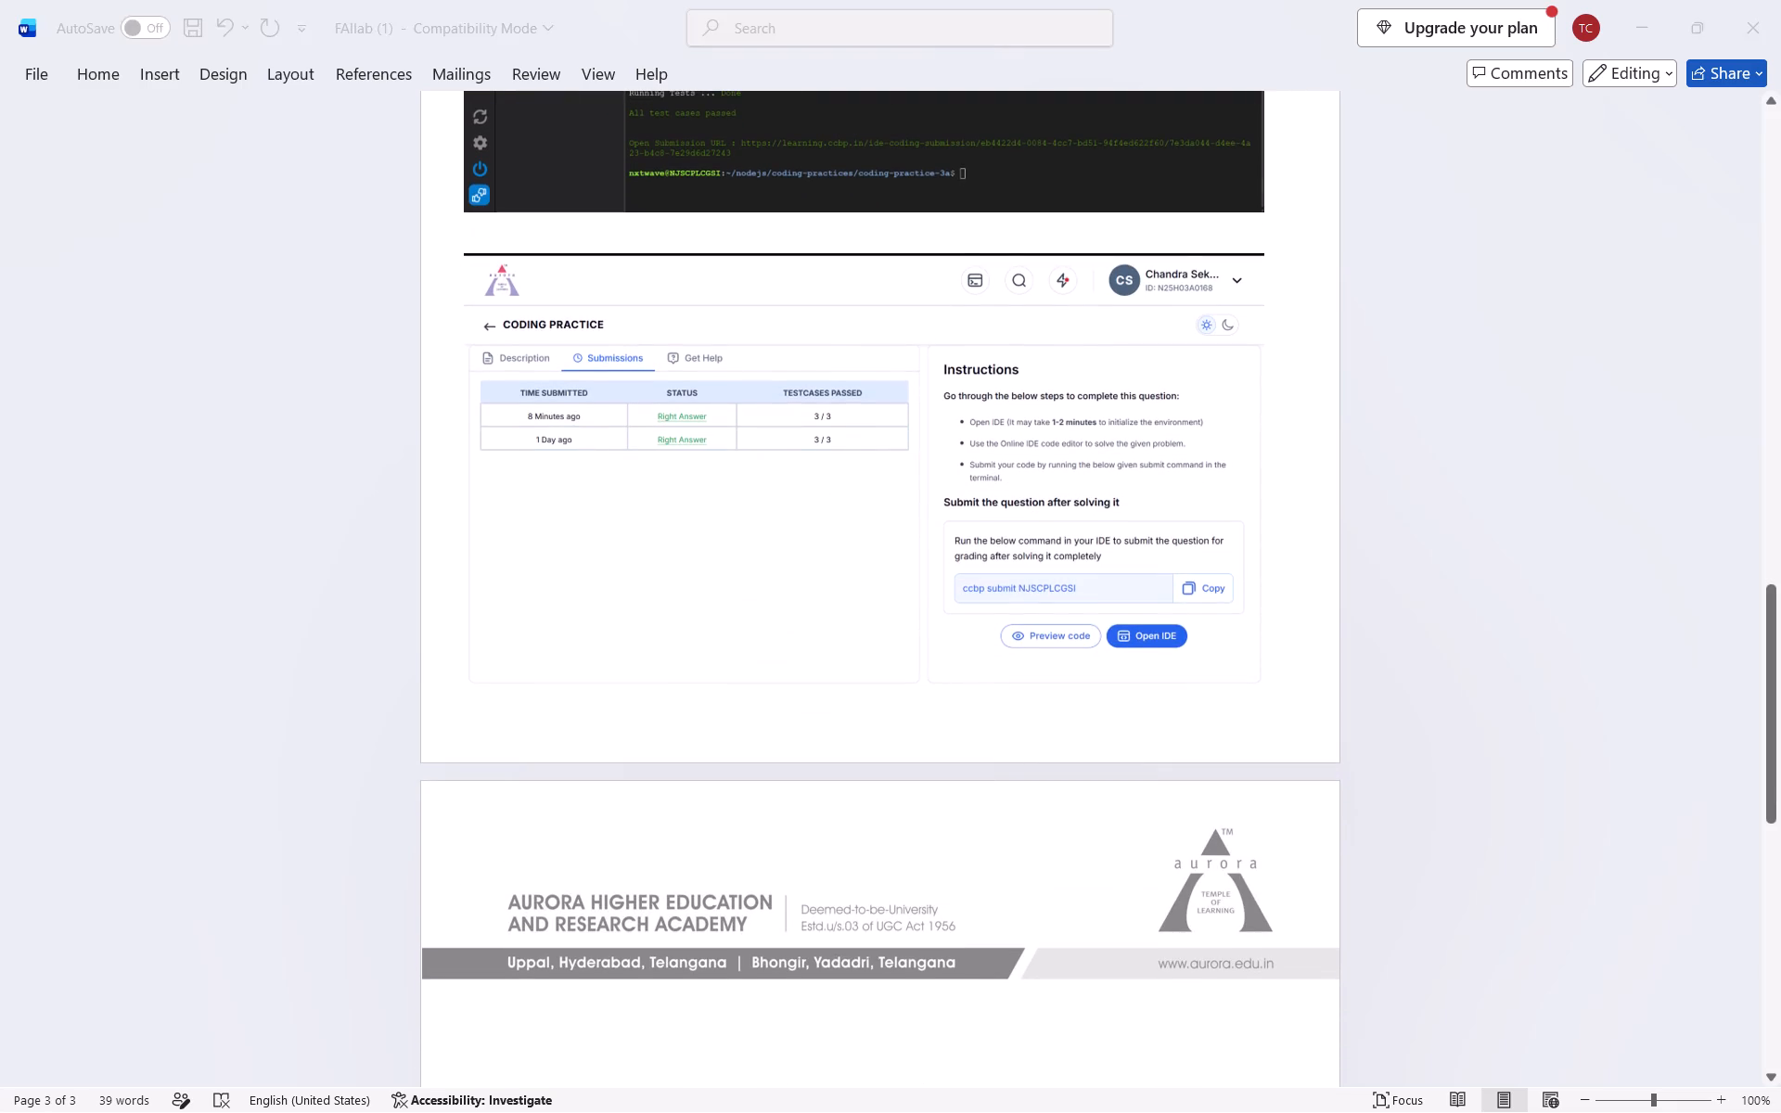
Switch to the NXT WAVE coding practice window, return to the question list and open the Today's Date question.
click(668, 207)
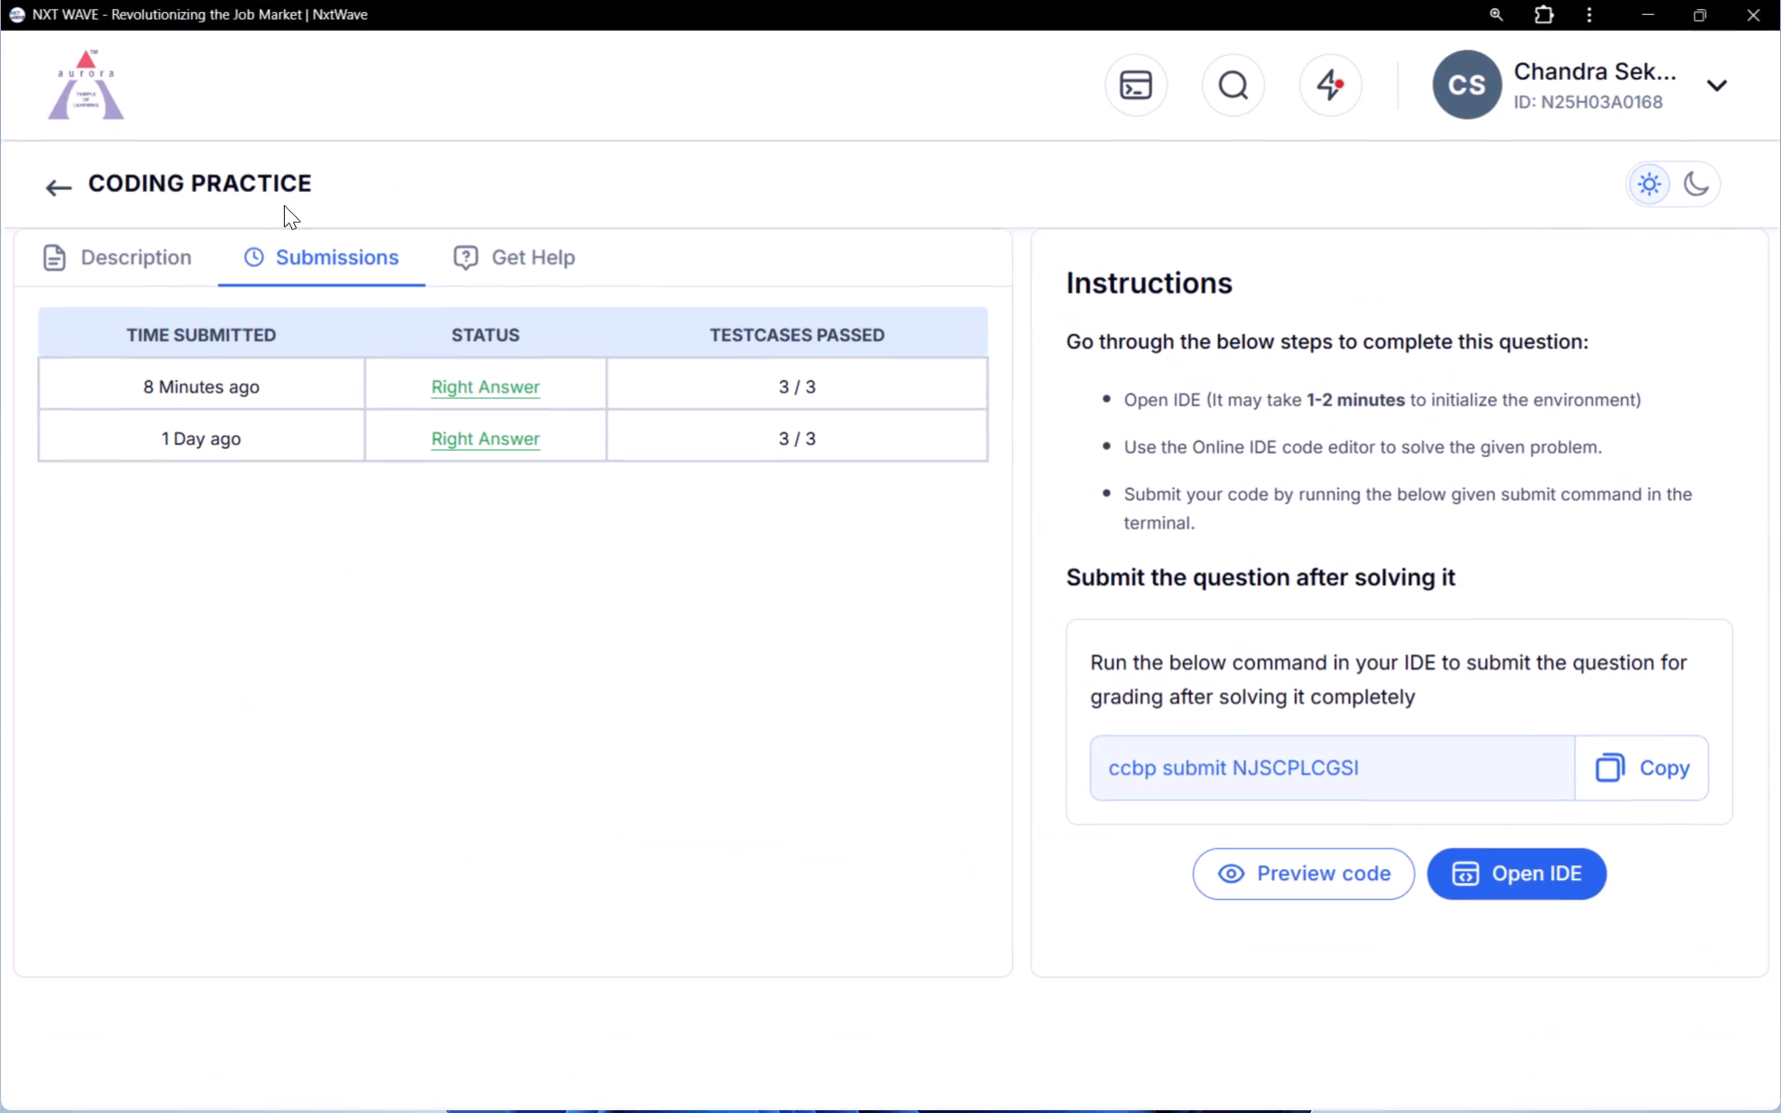
click(39, 185)
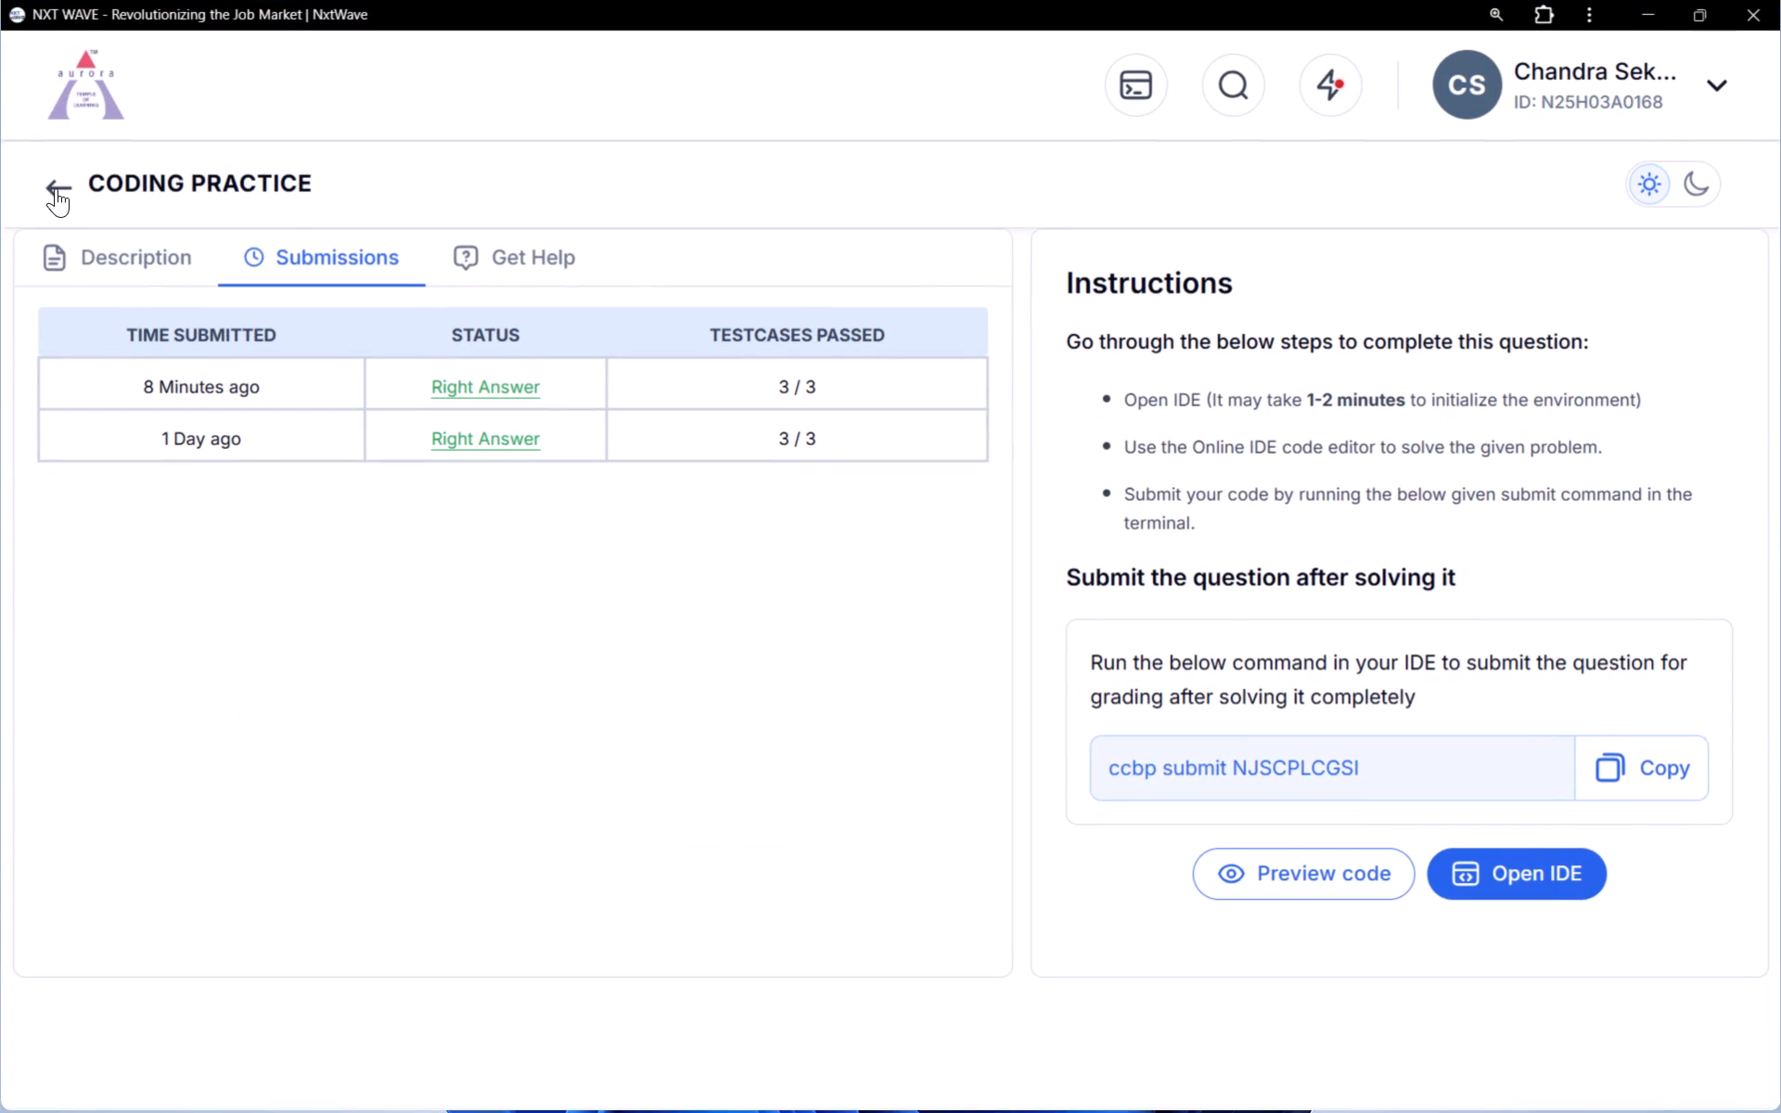
click(56, 188)
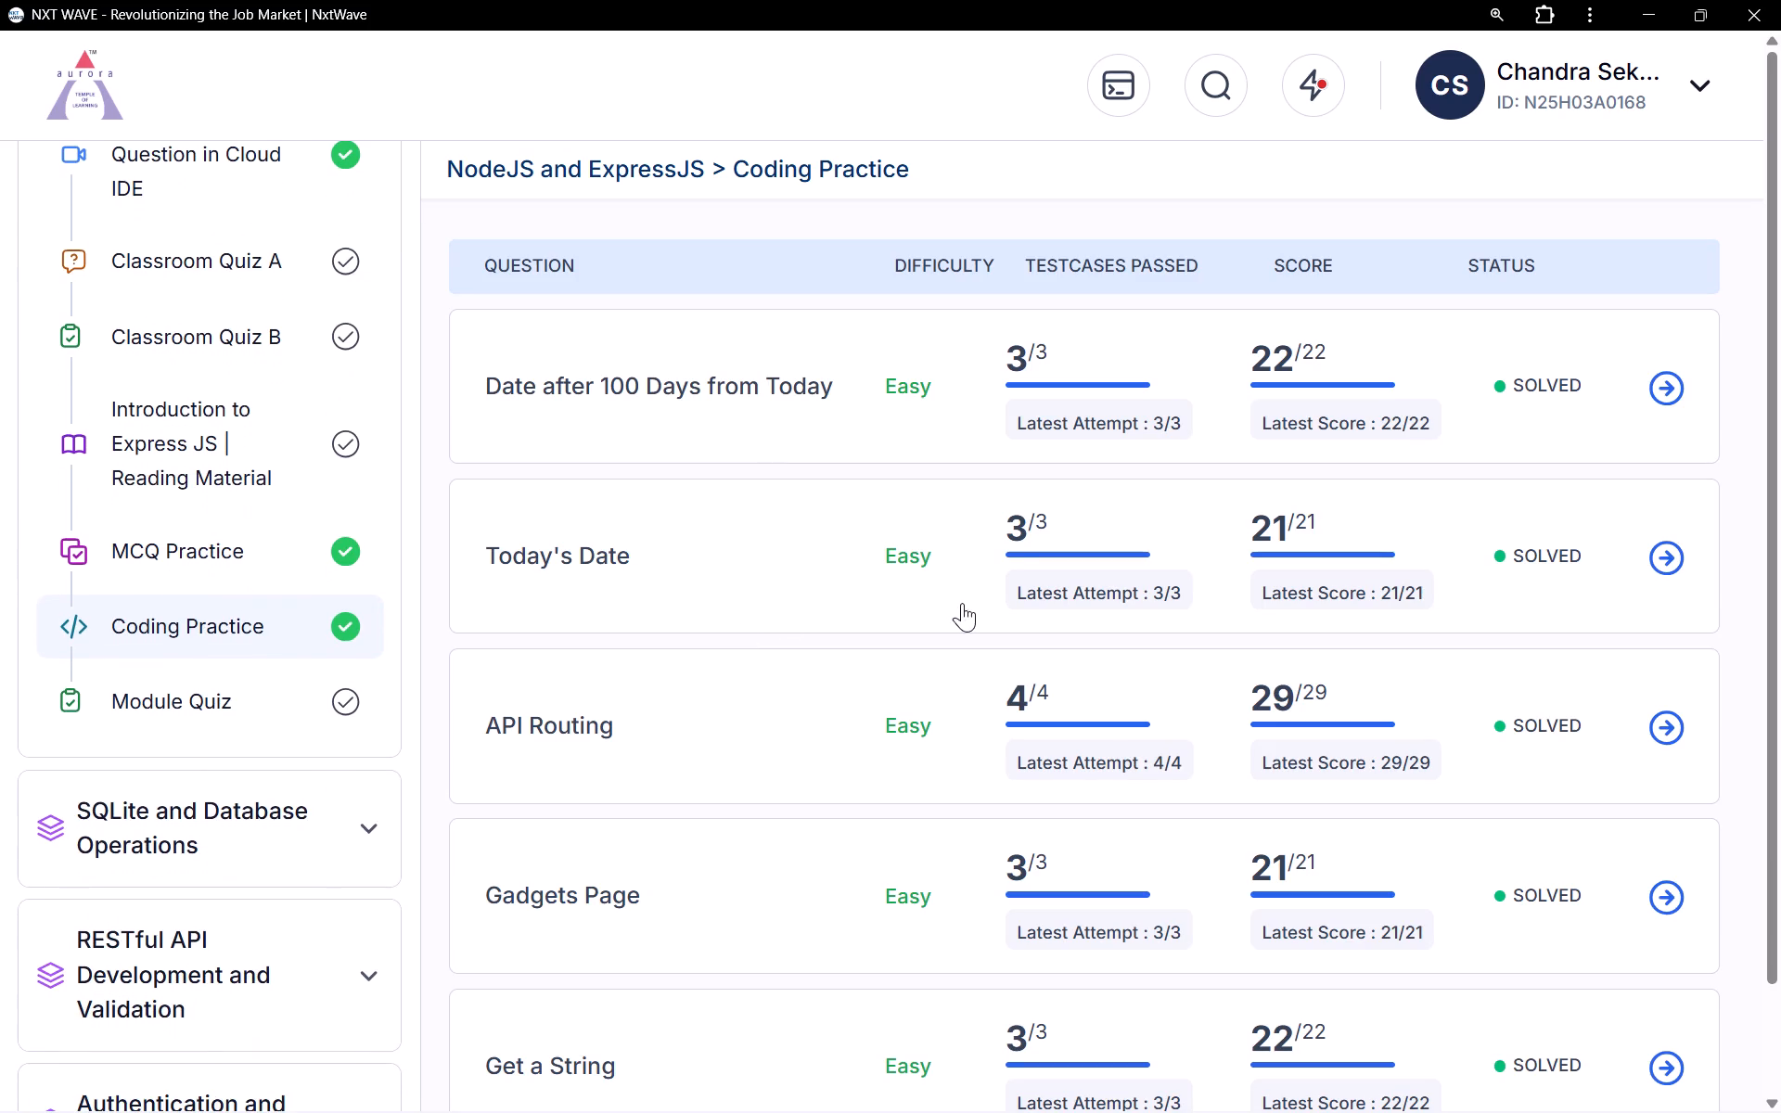
click(962, 603)
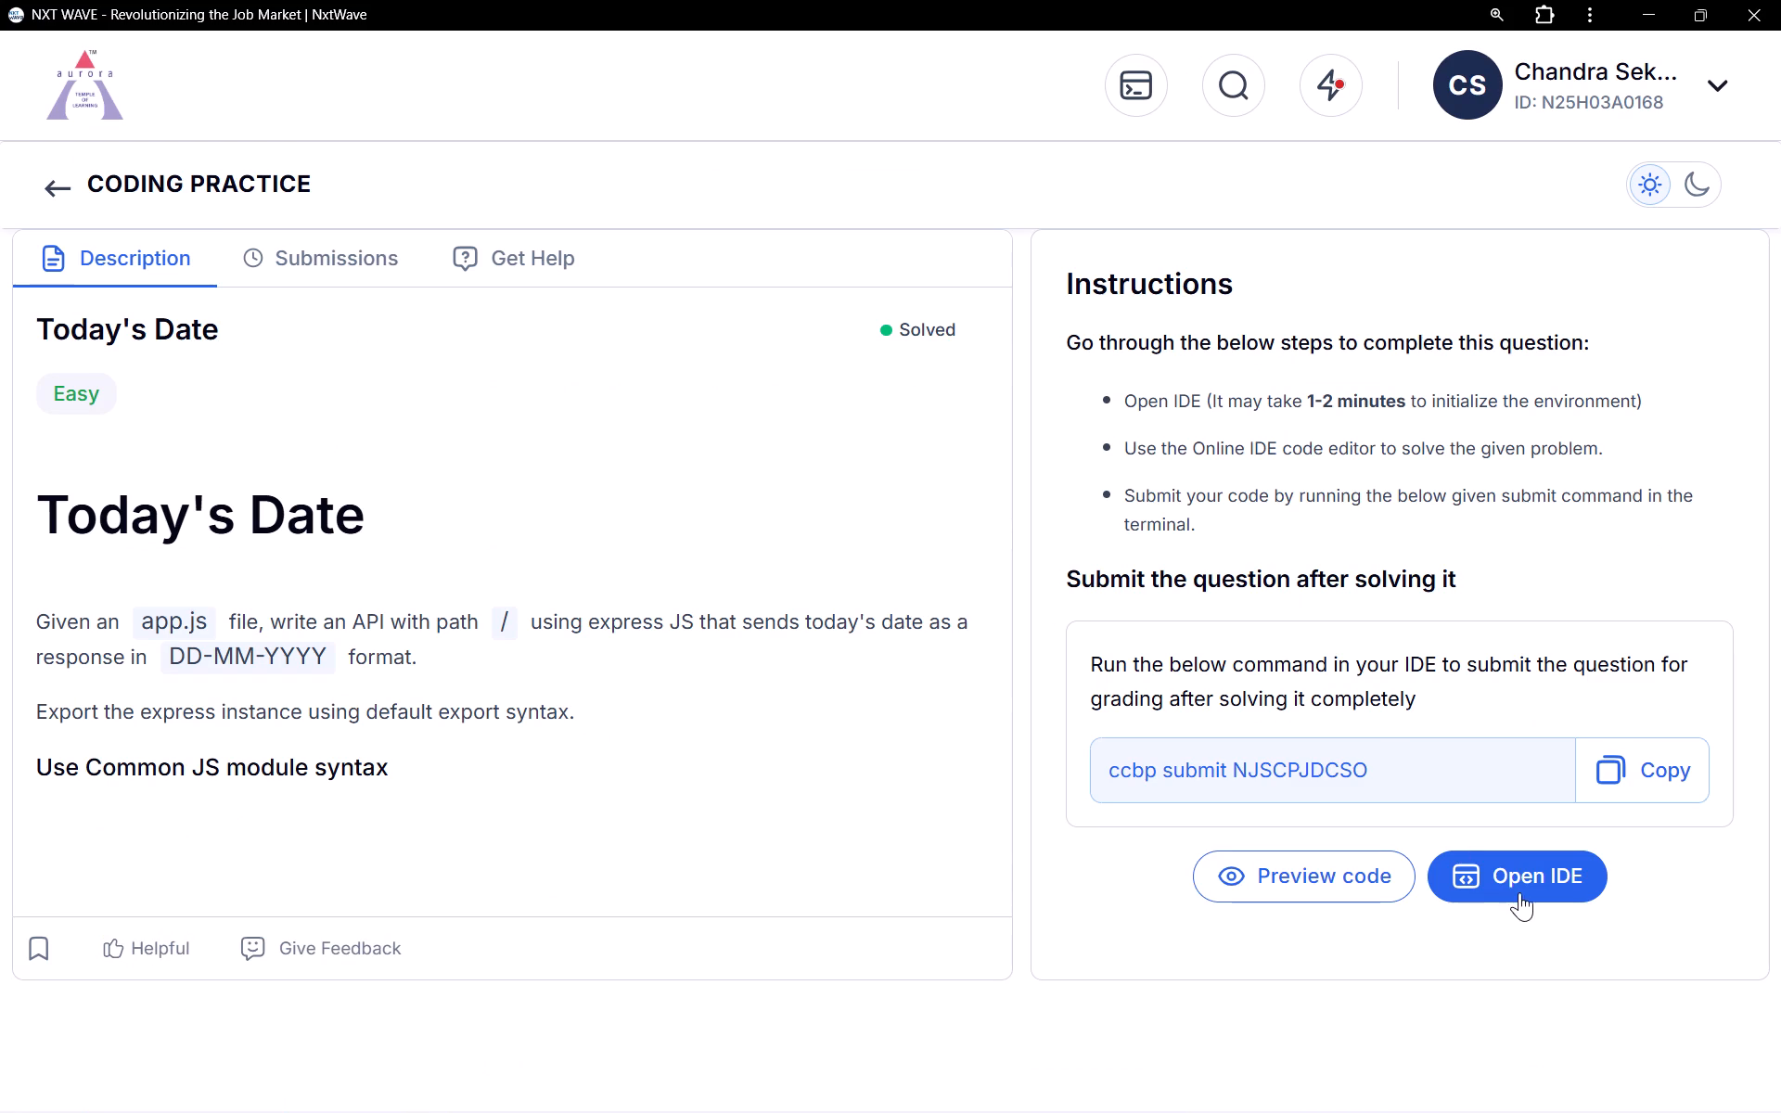
Launch the IDE for the Today's Date question, closing the IDE session active in the other window.
click(1496, 875)
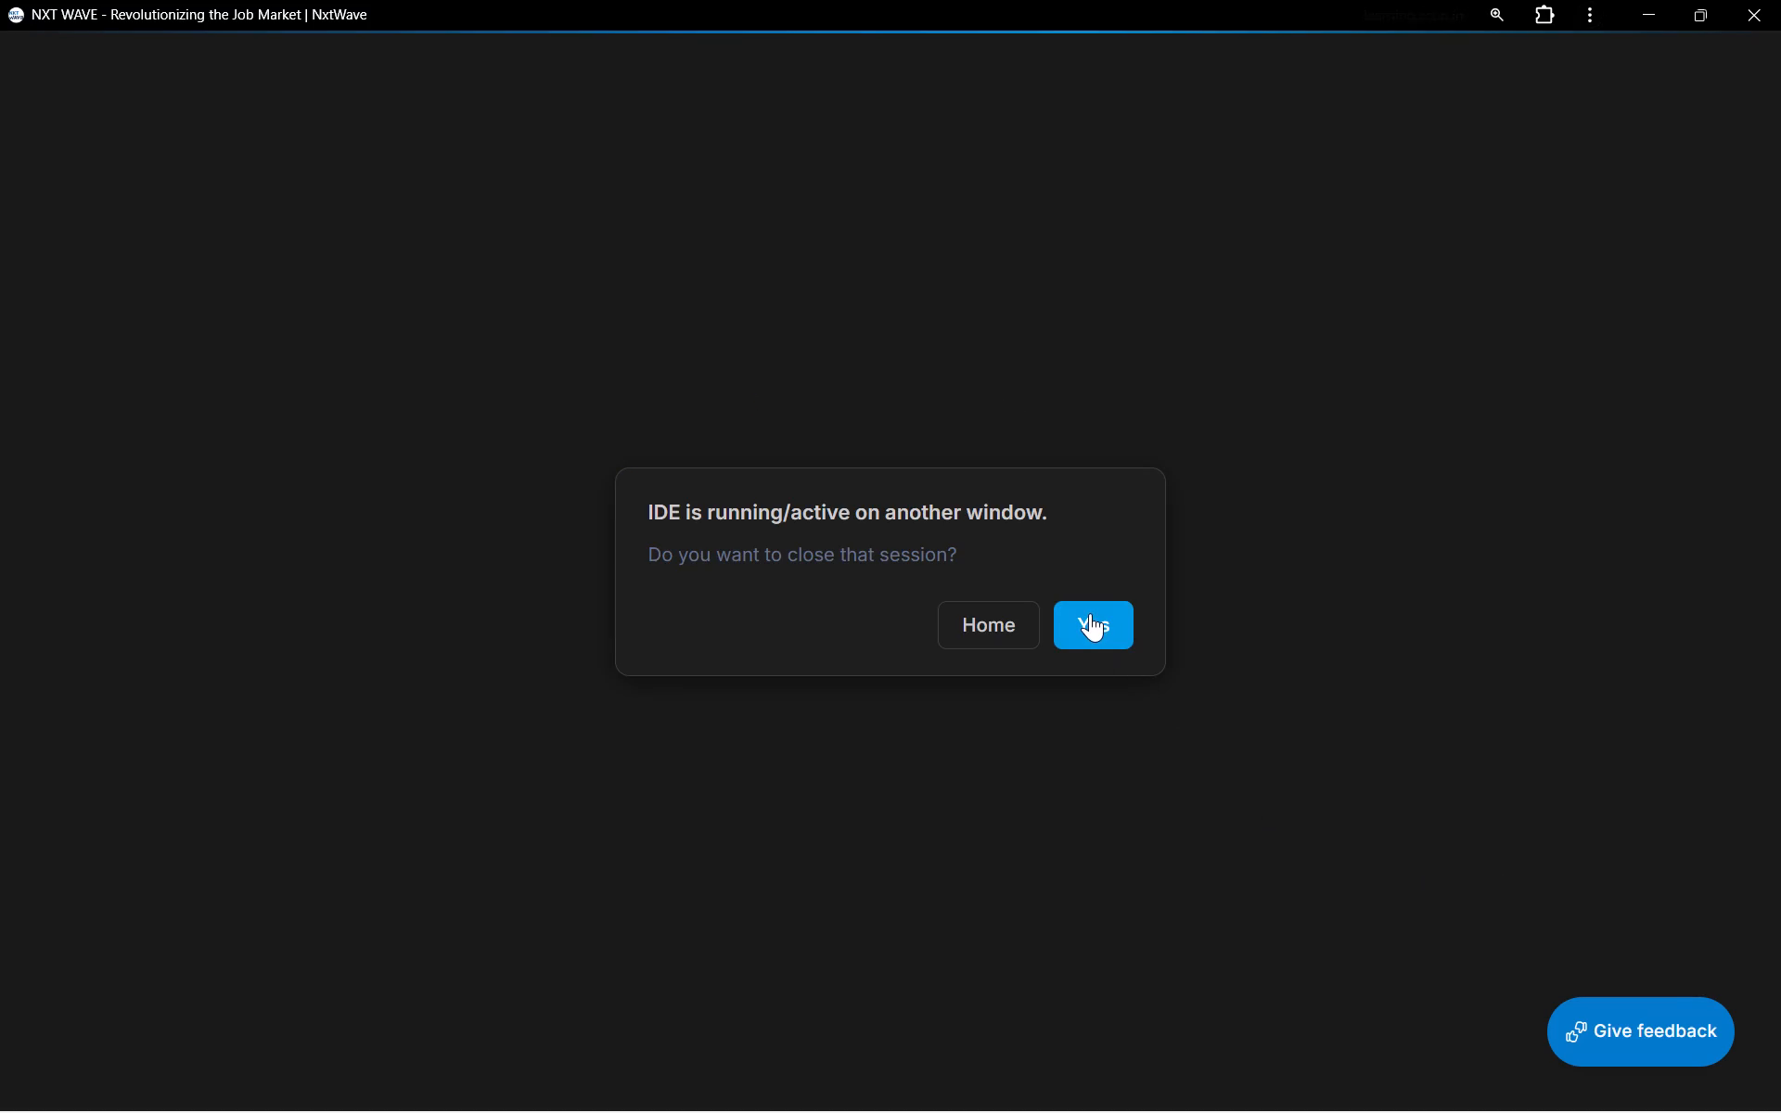
click(1090, 613)
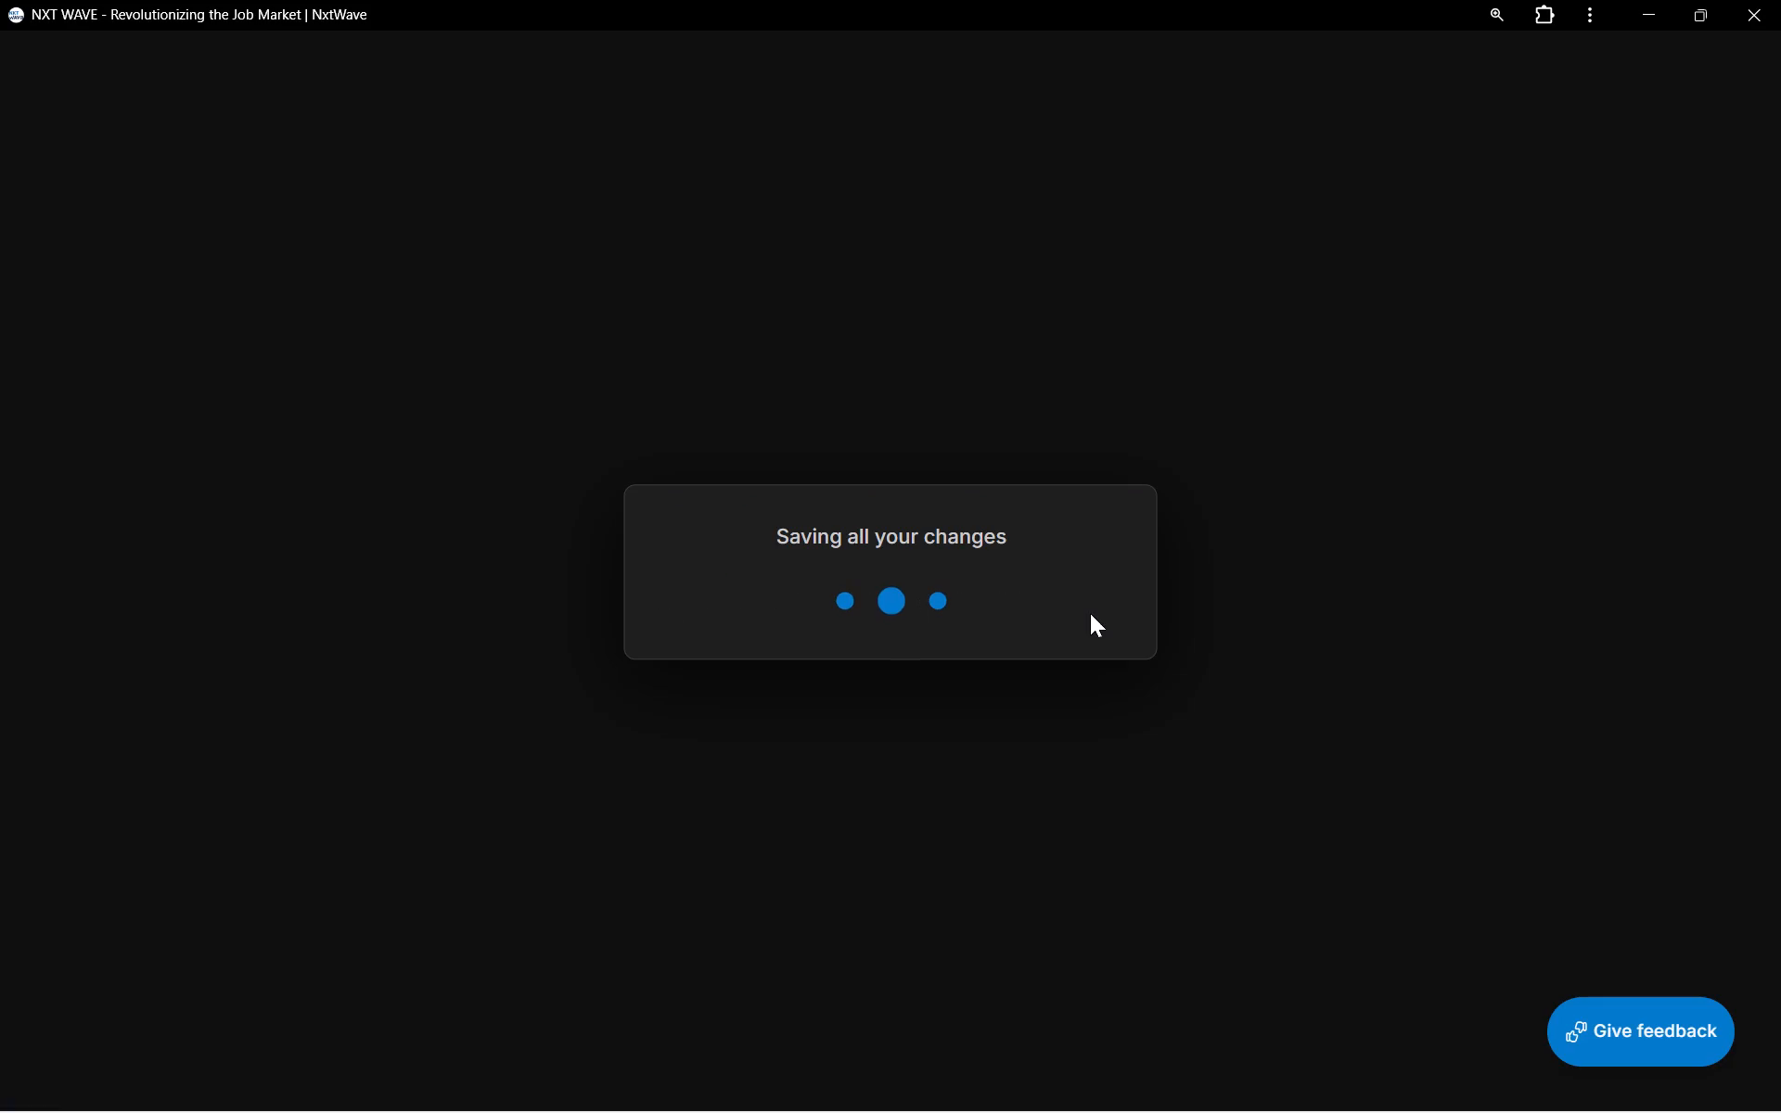
click(1779, 11)
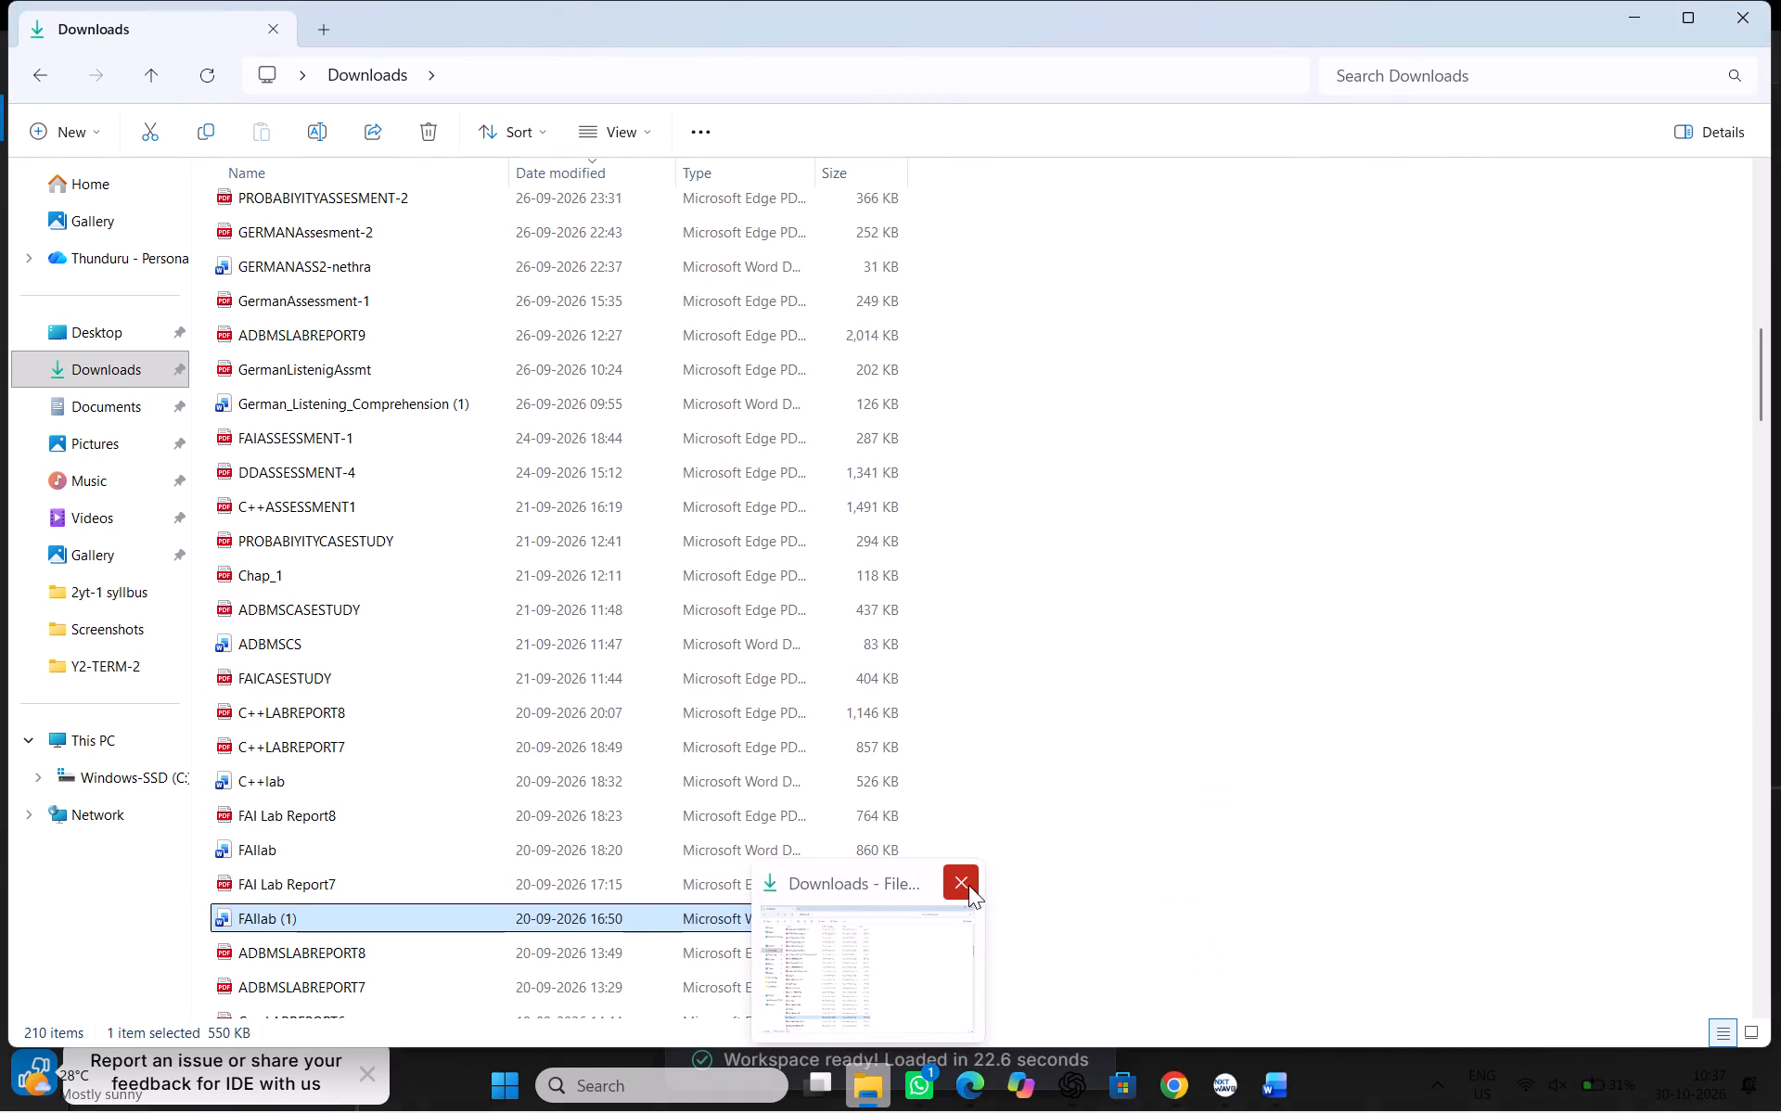
Close the Downloads window of File Explorer.
click(968, 885)
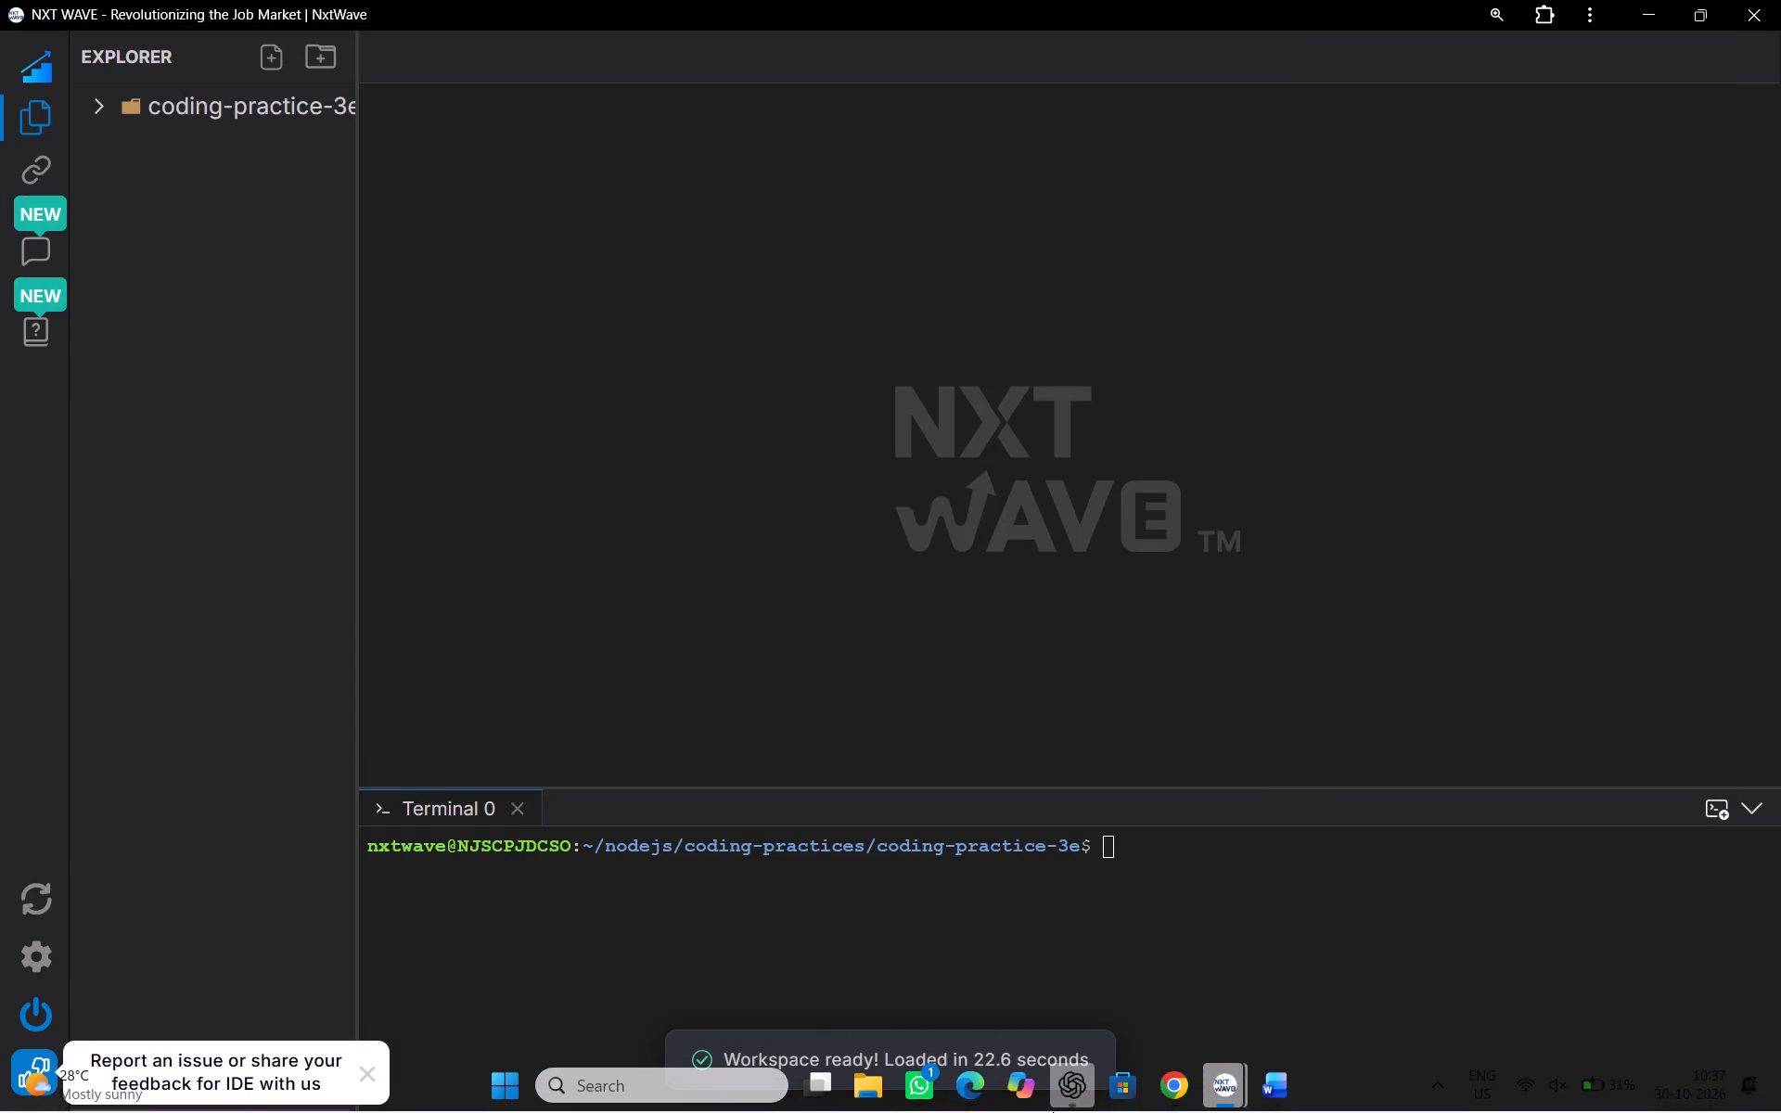
Expand the coding-practice-3e folder in the IDE and open app.js.
click(231, 95)
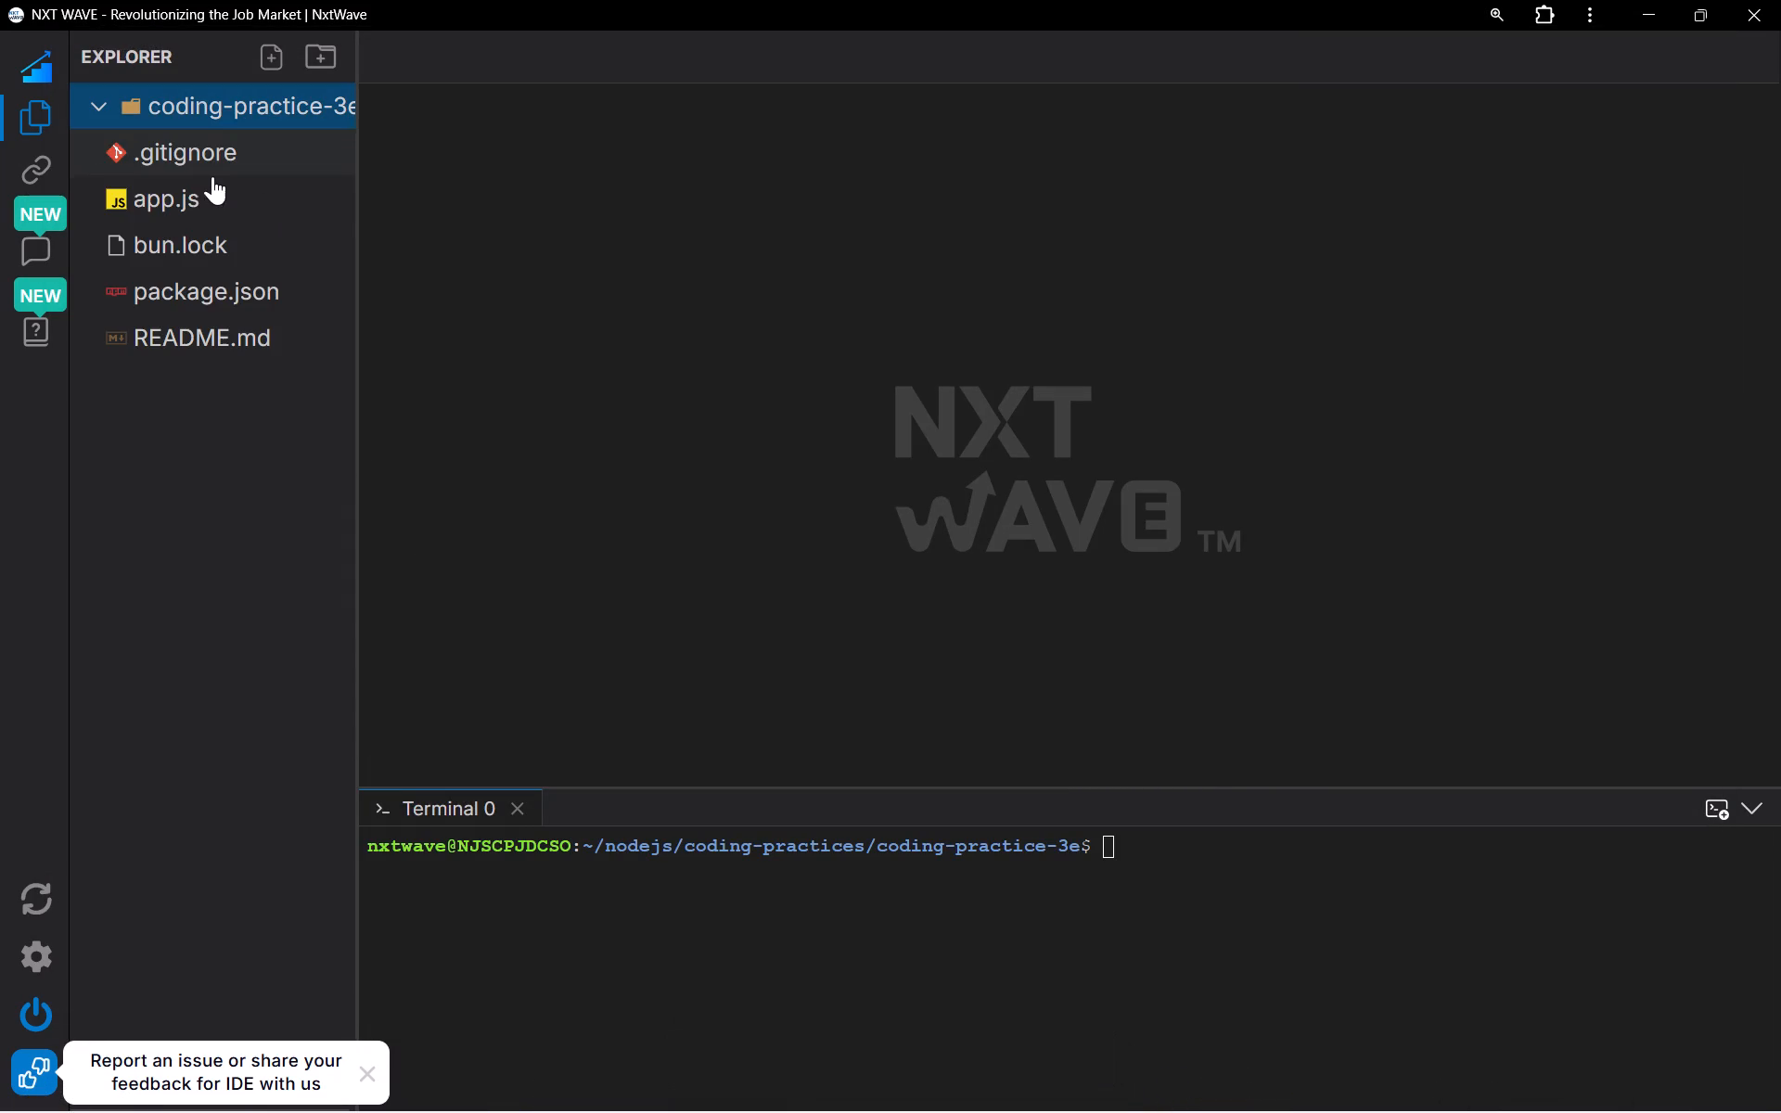
click(212, 194)
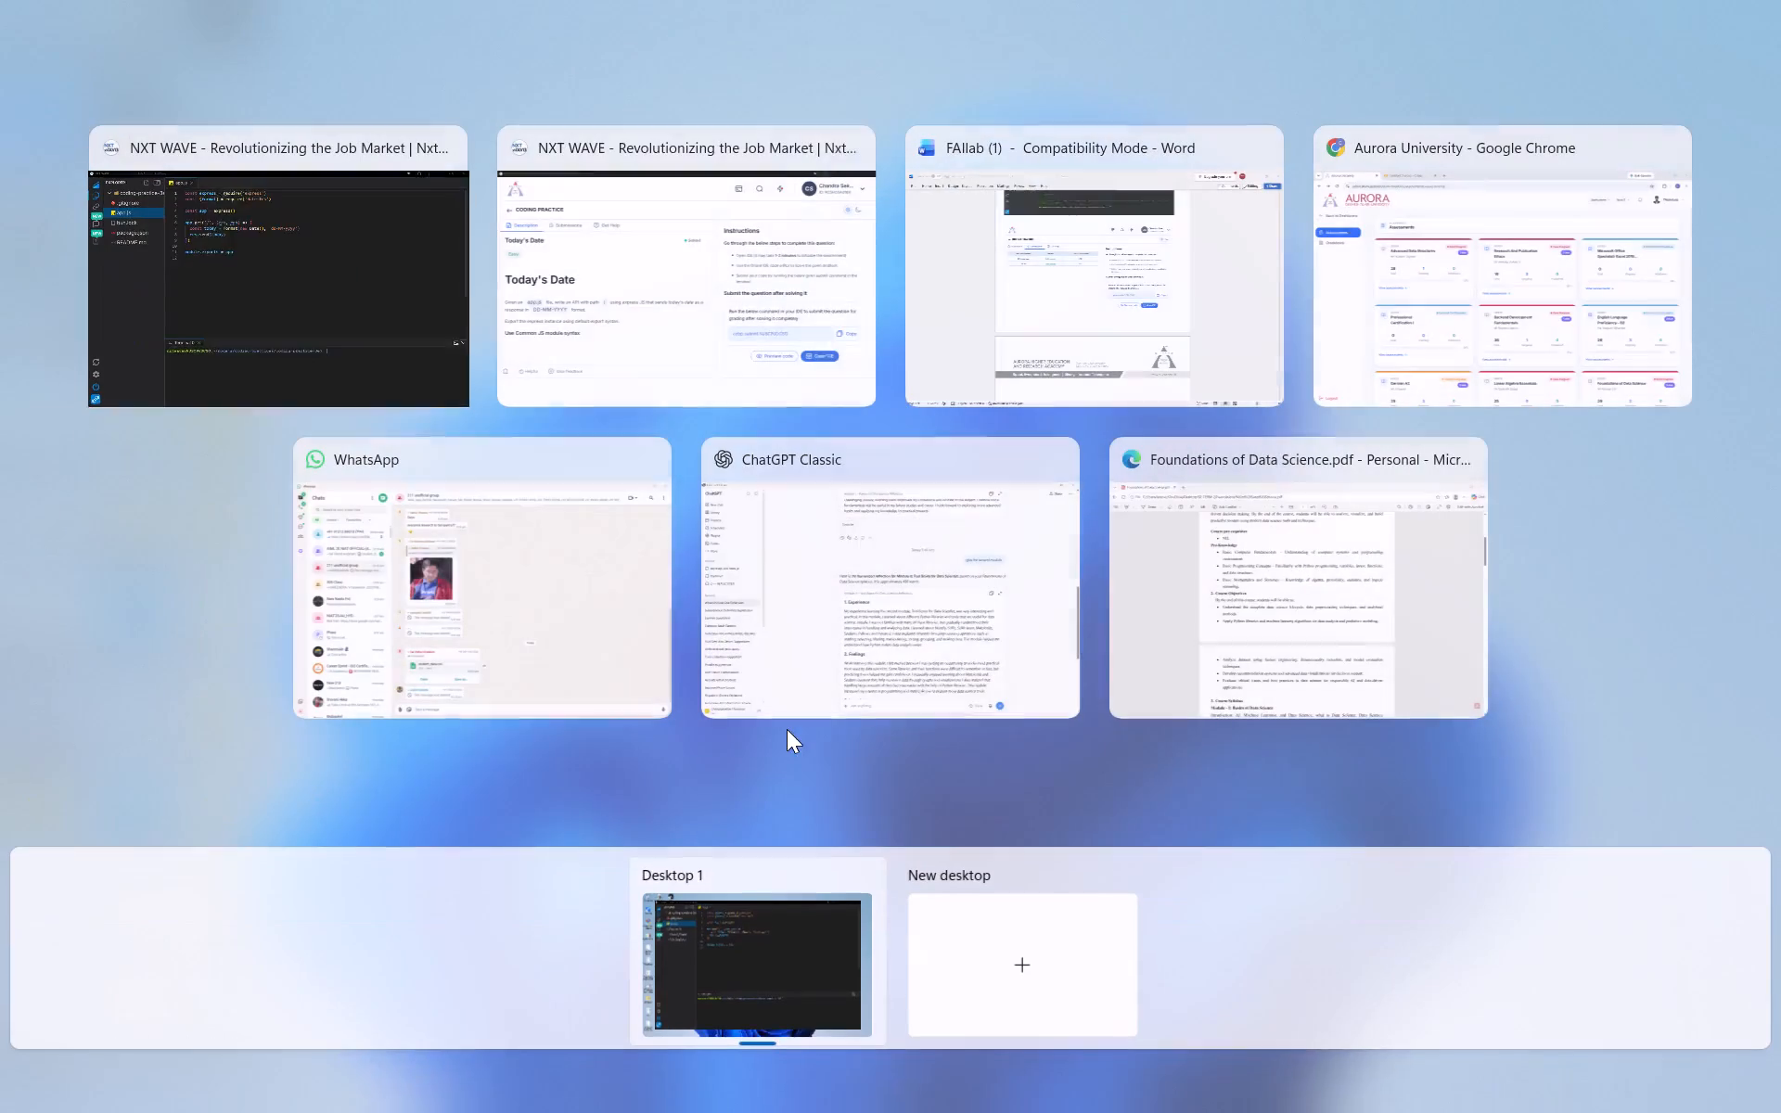
Copy the command ccbp submit NJSCPJDCSO from the Today's Date question page and run it in the IDE terminal.
click(629, 258)
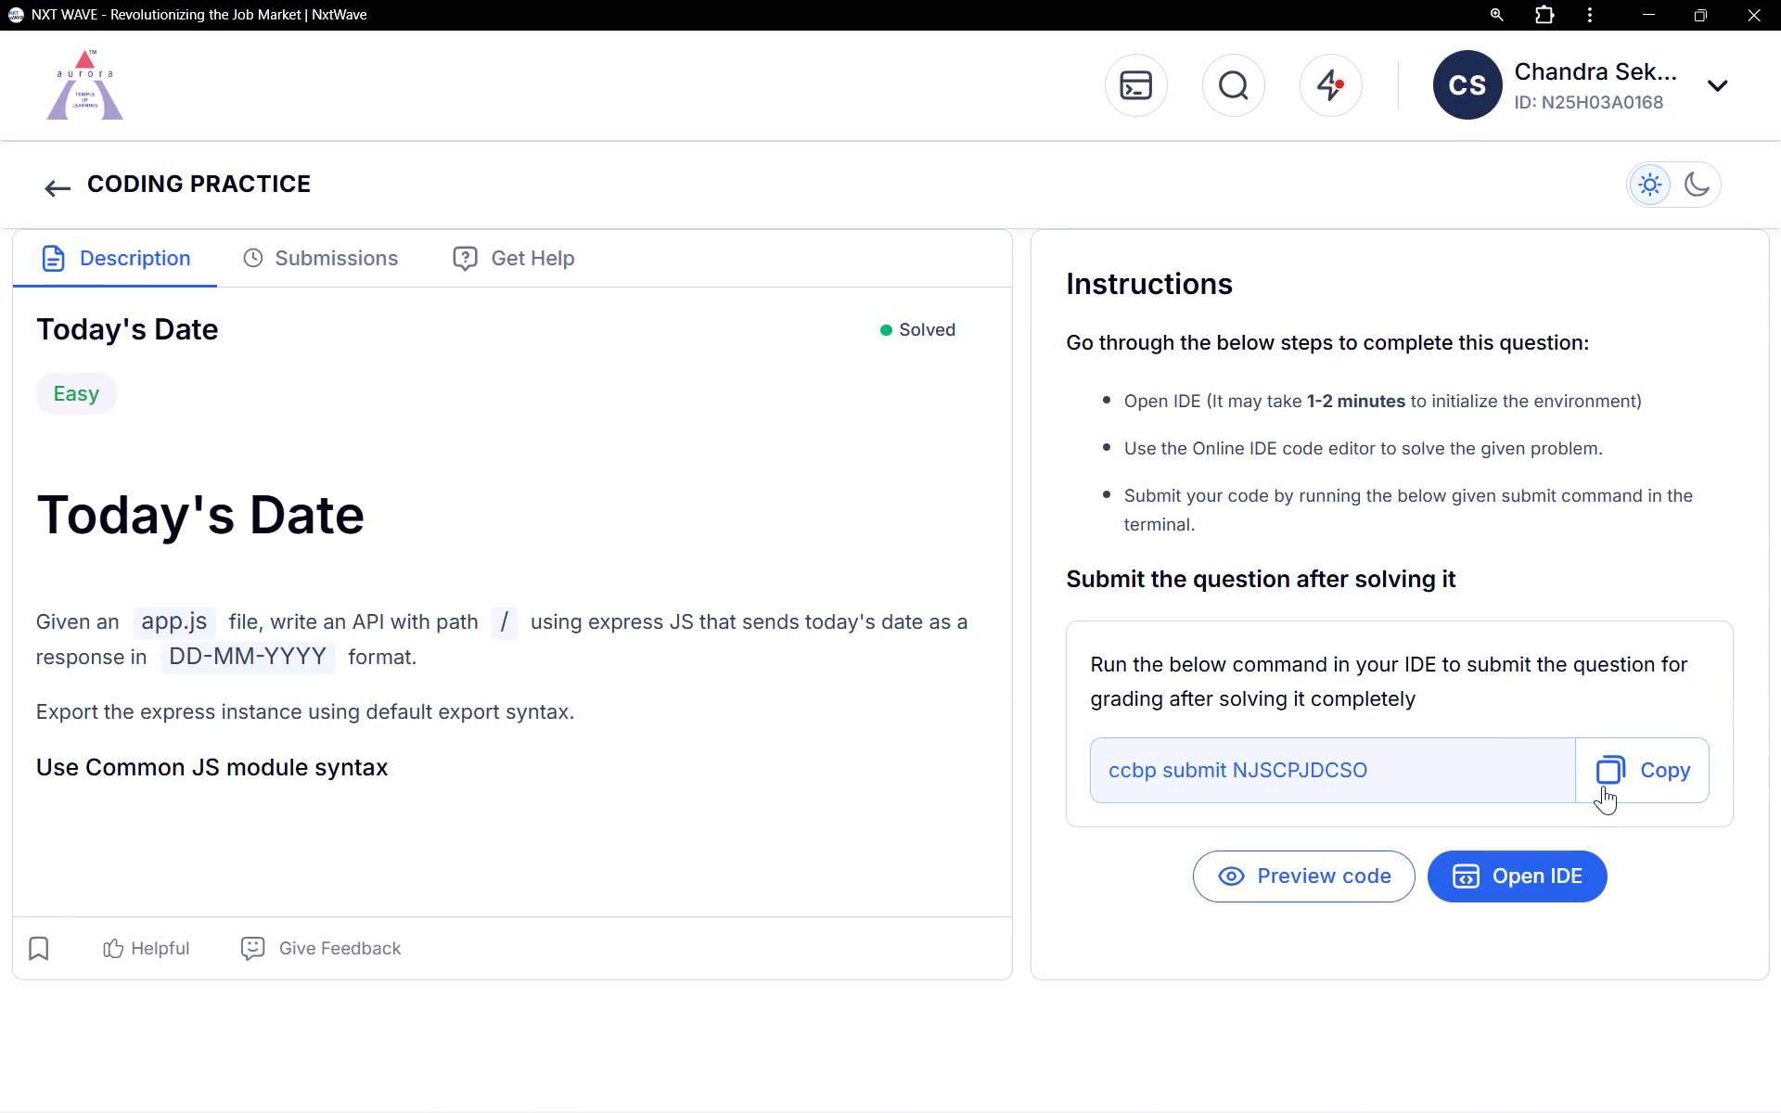
click(1607, 783)
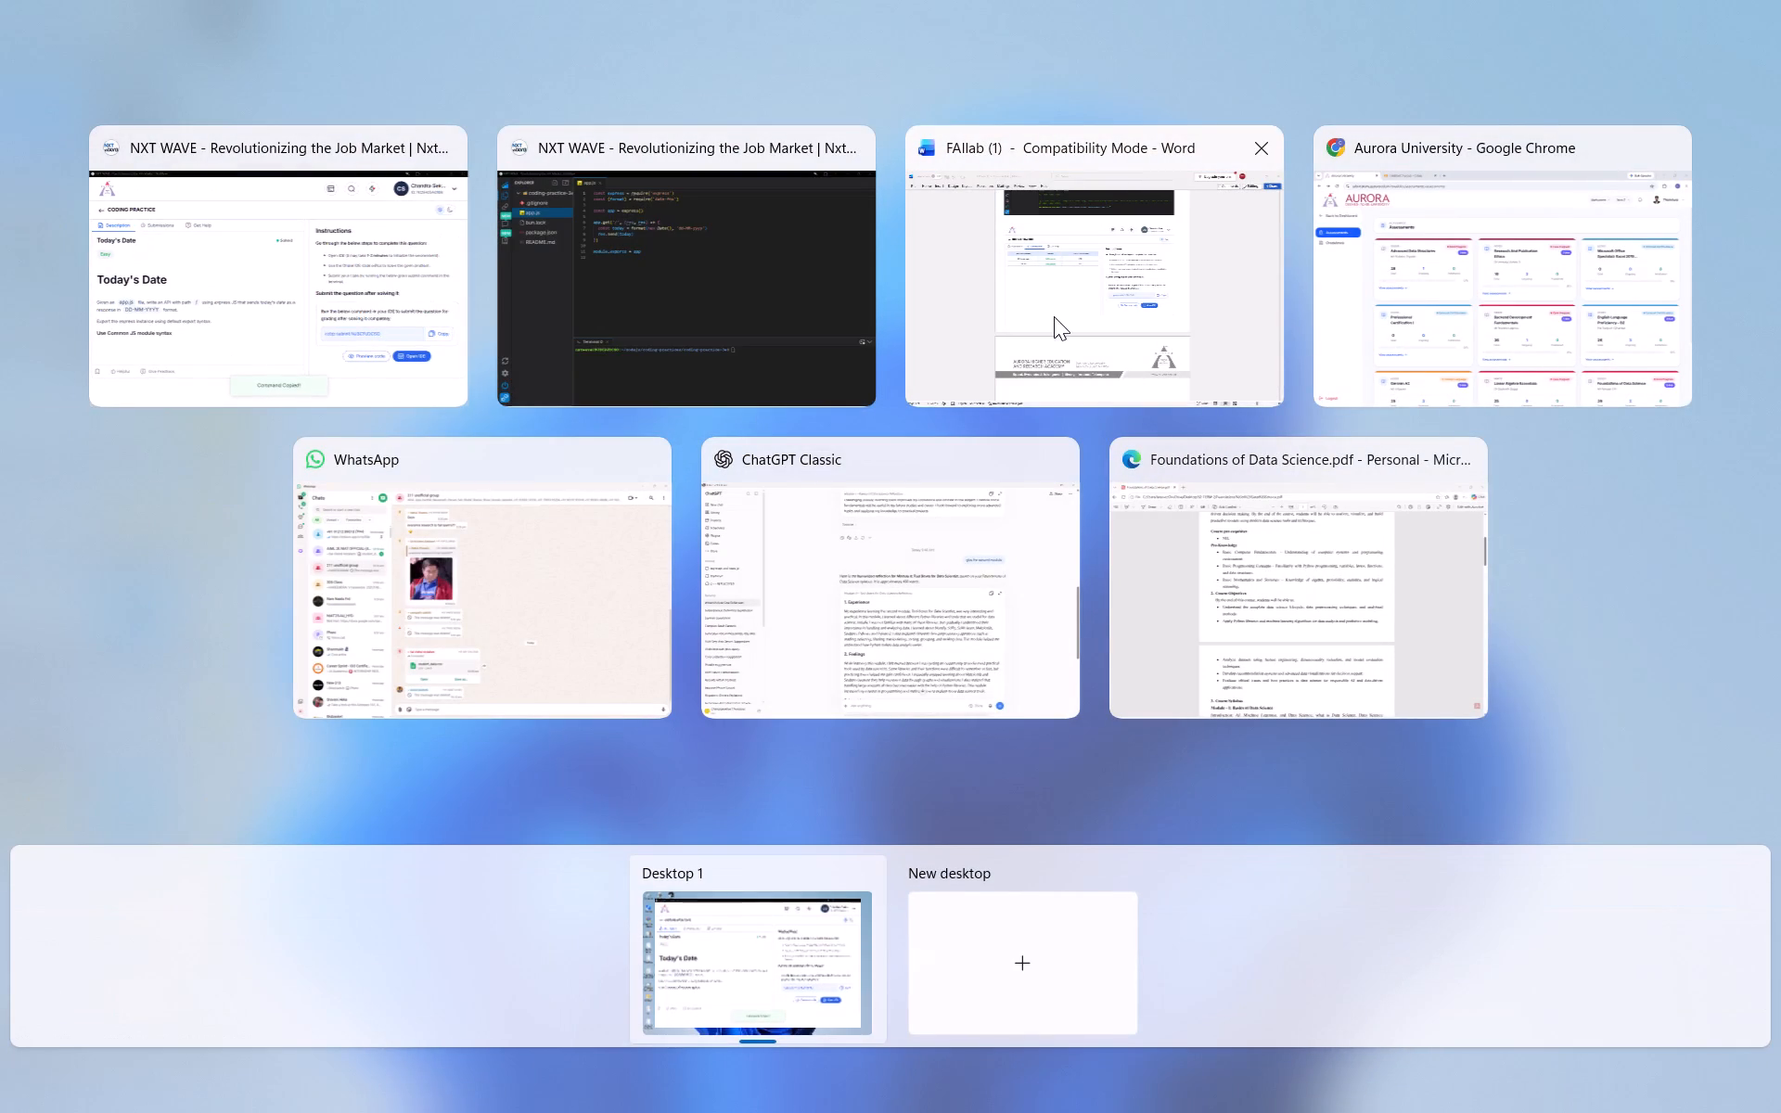
click(701, 257)
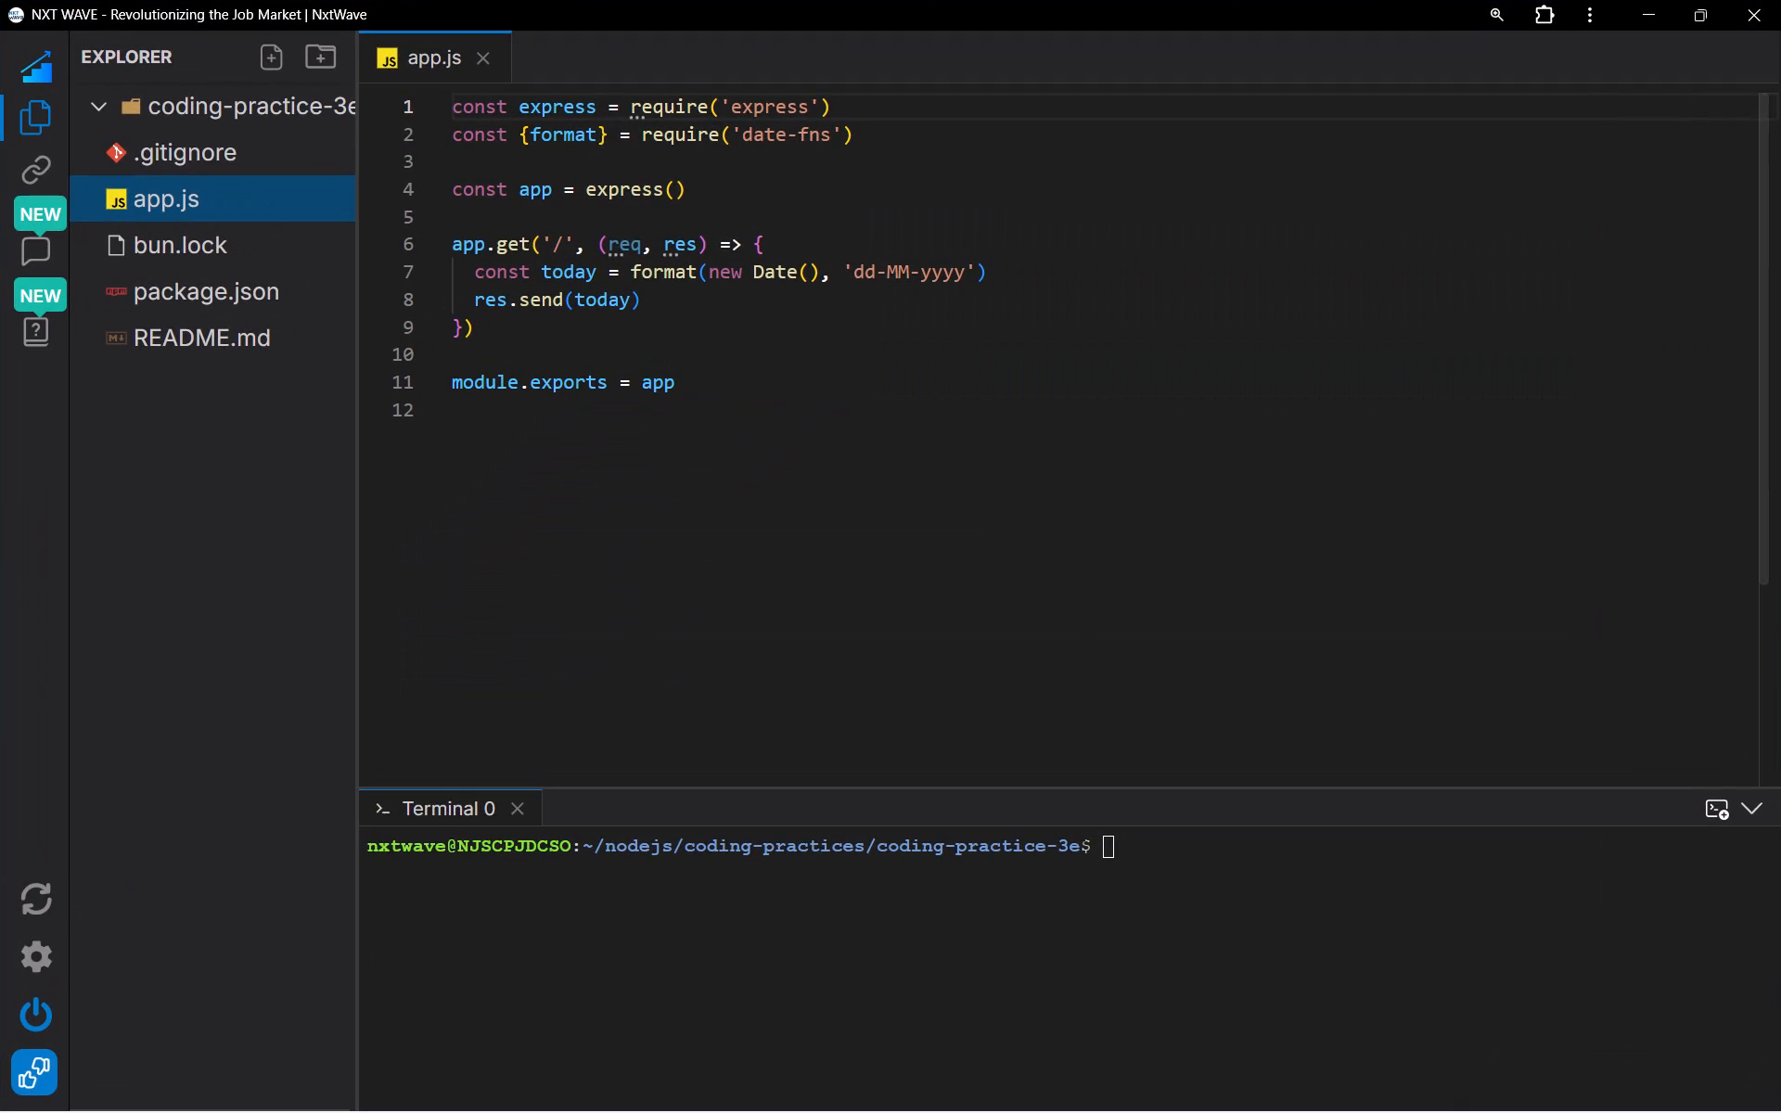
click(1108, 844)
key(ctrl+shift+v)
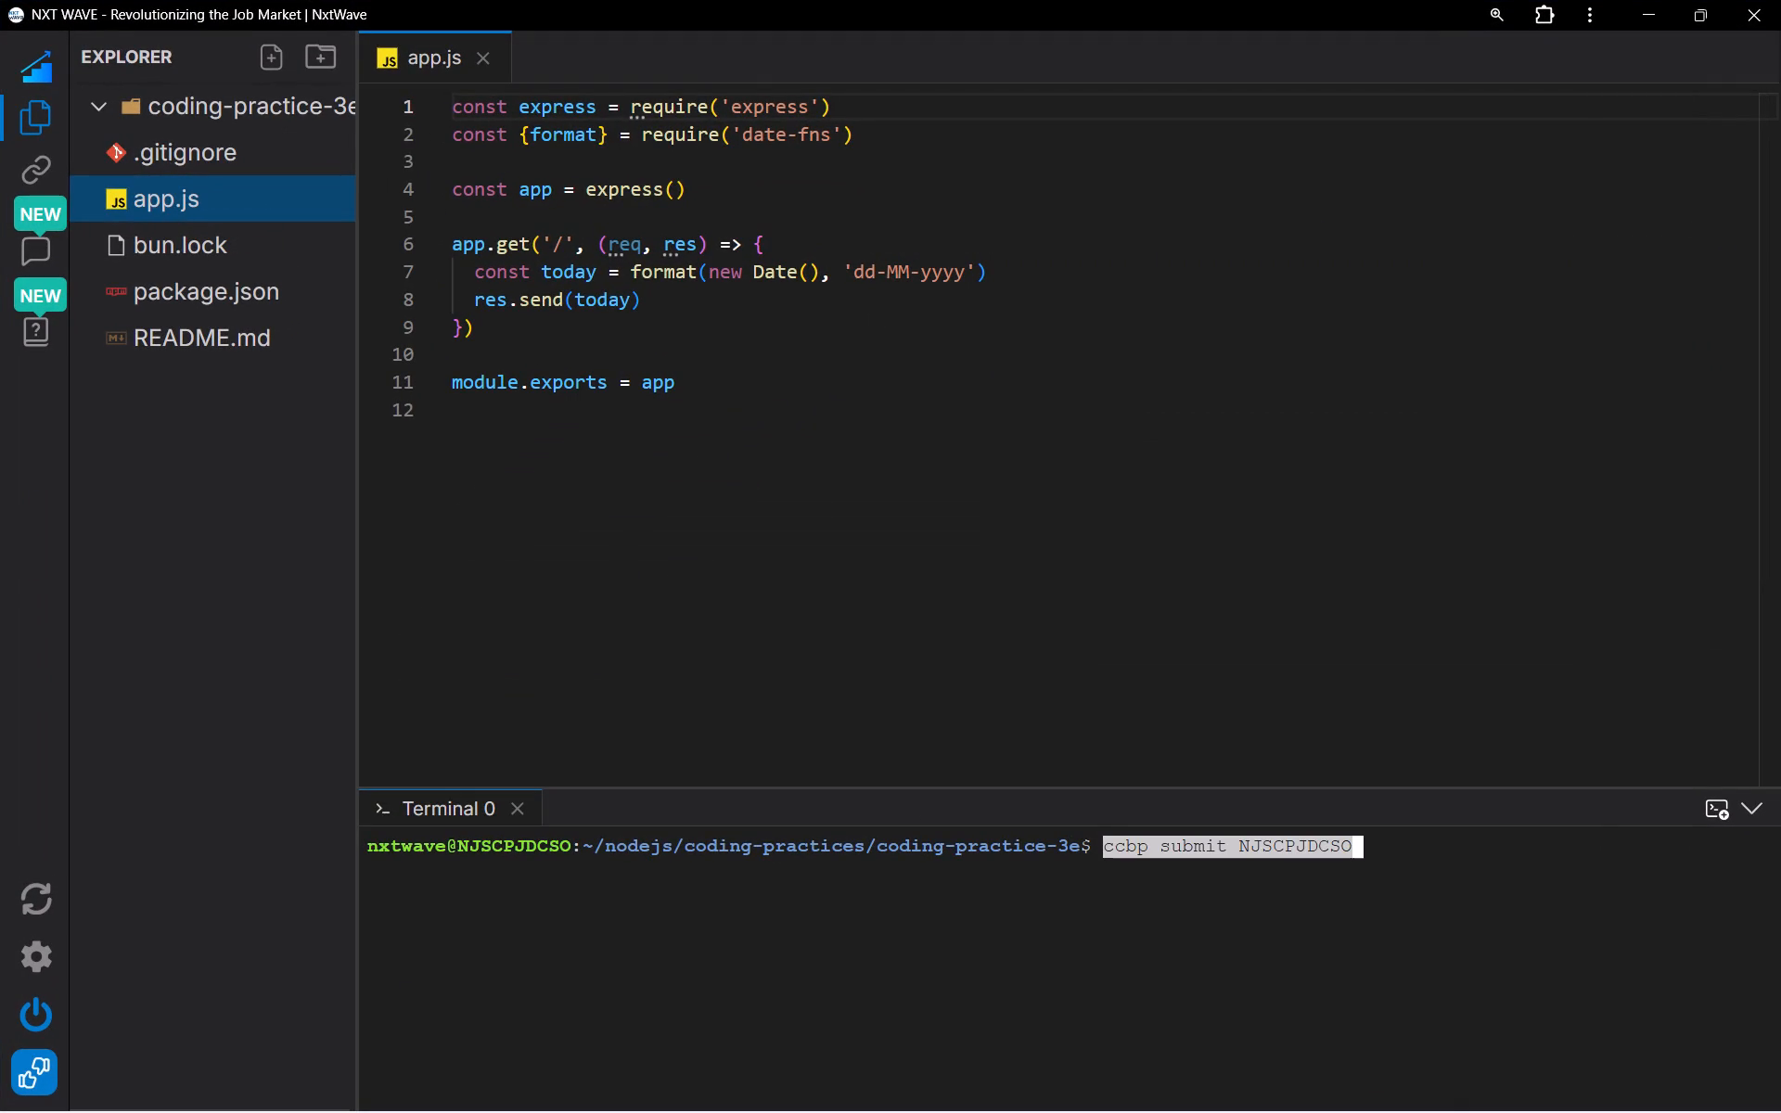
key(Return)
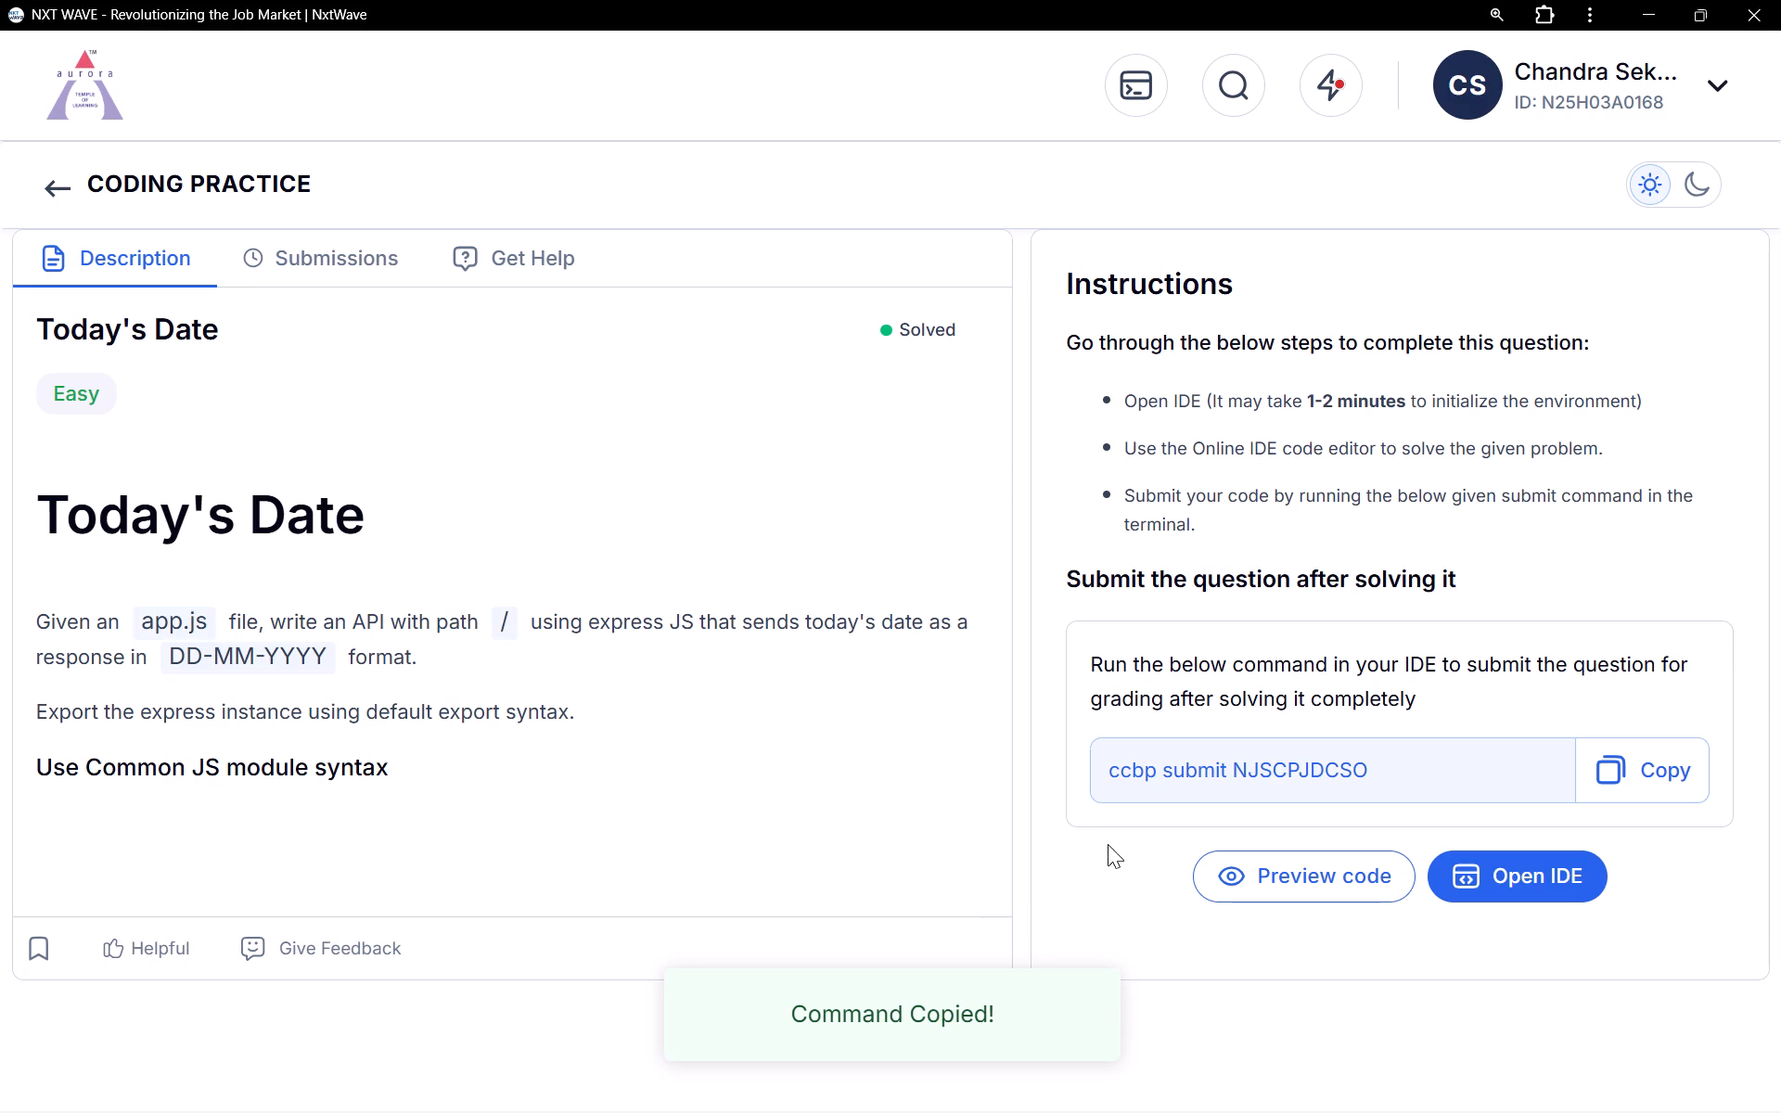
Set the Today's Date question page zoom to 110% and capture a screenshot of the whole page with description and instructions.
double_click(1586, 8)
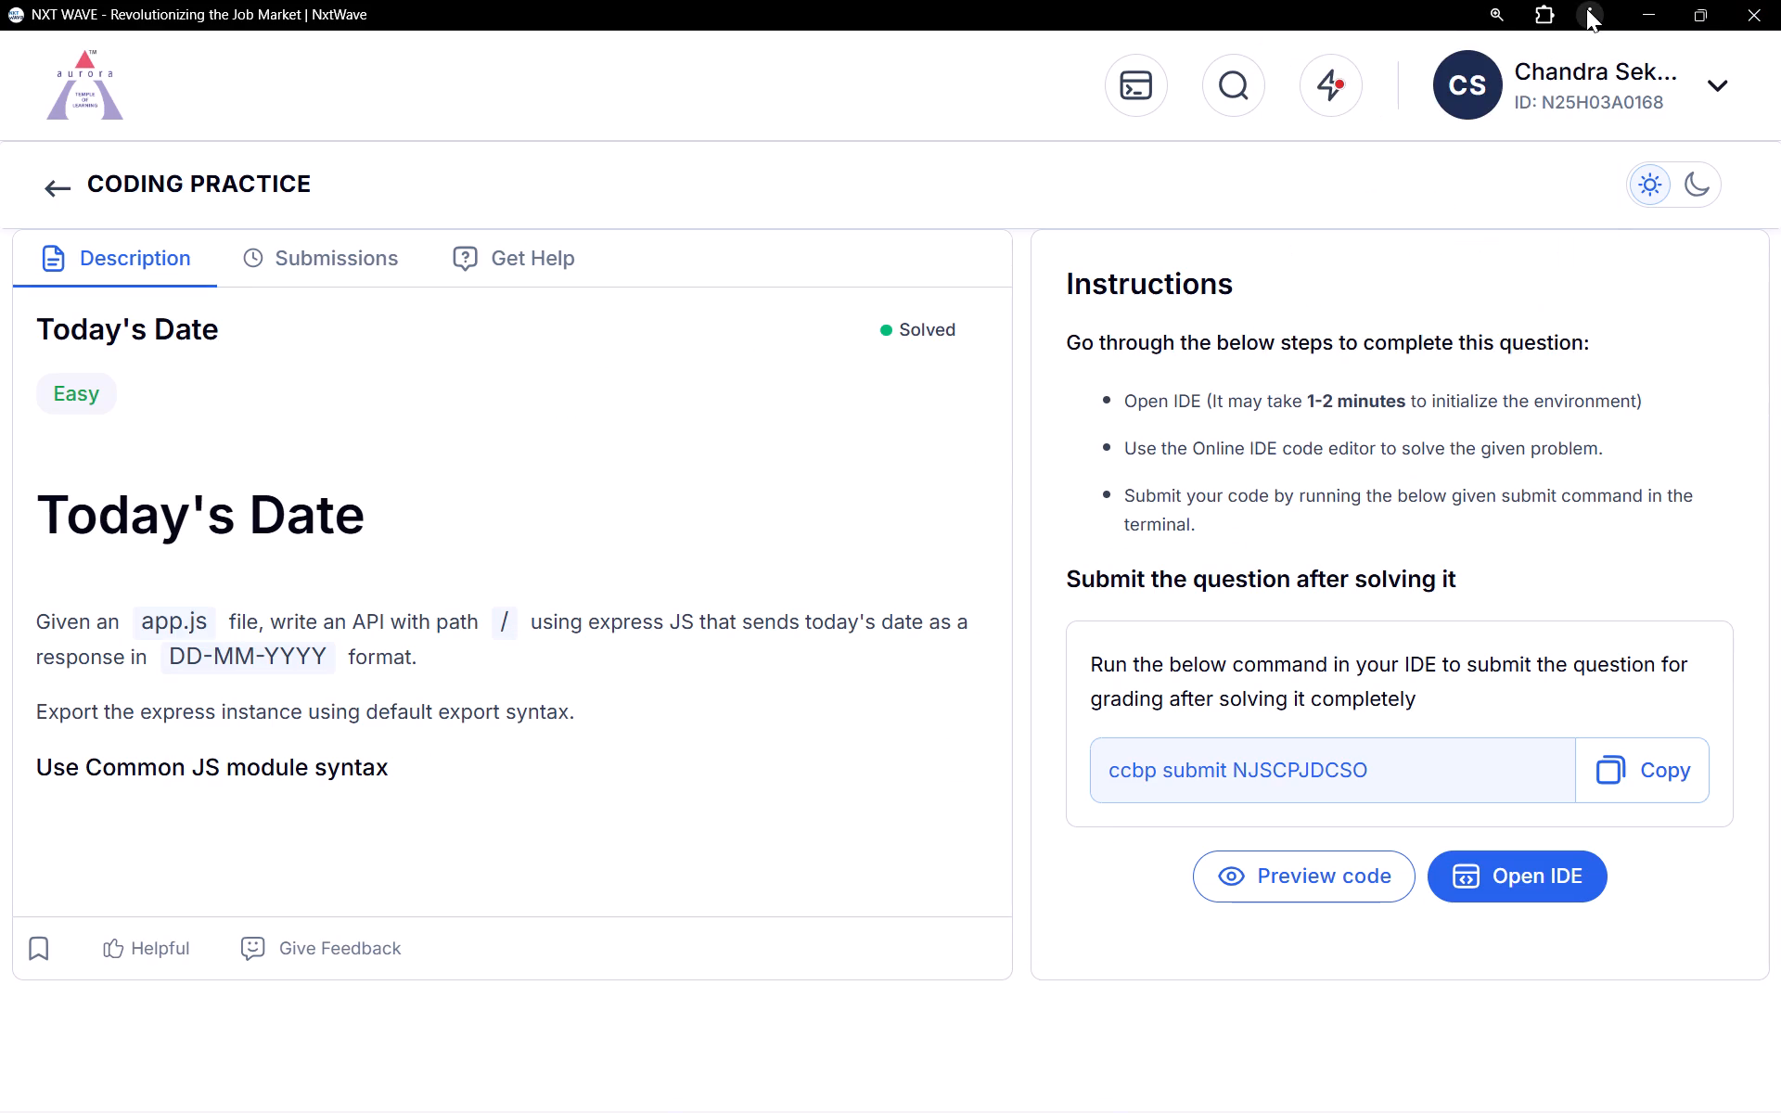
click(1586, 7)
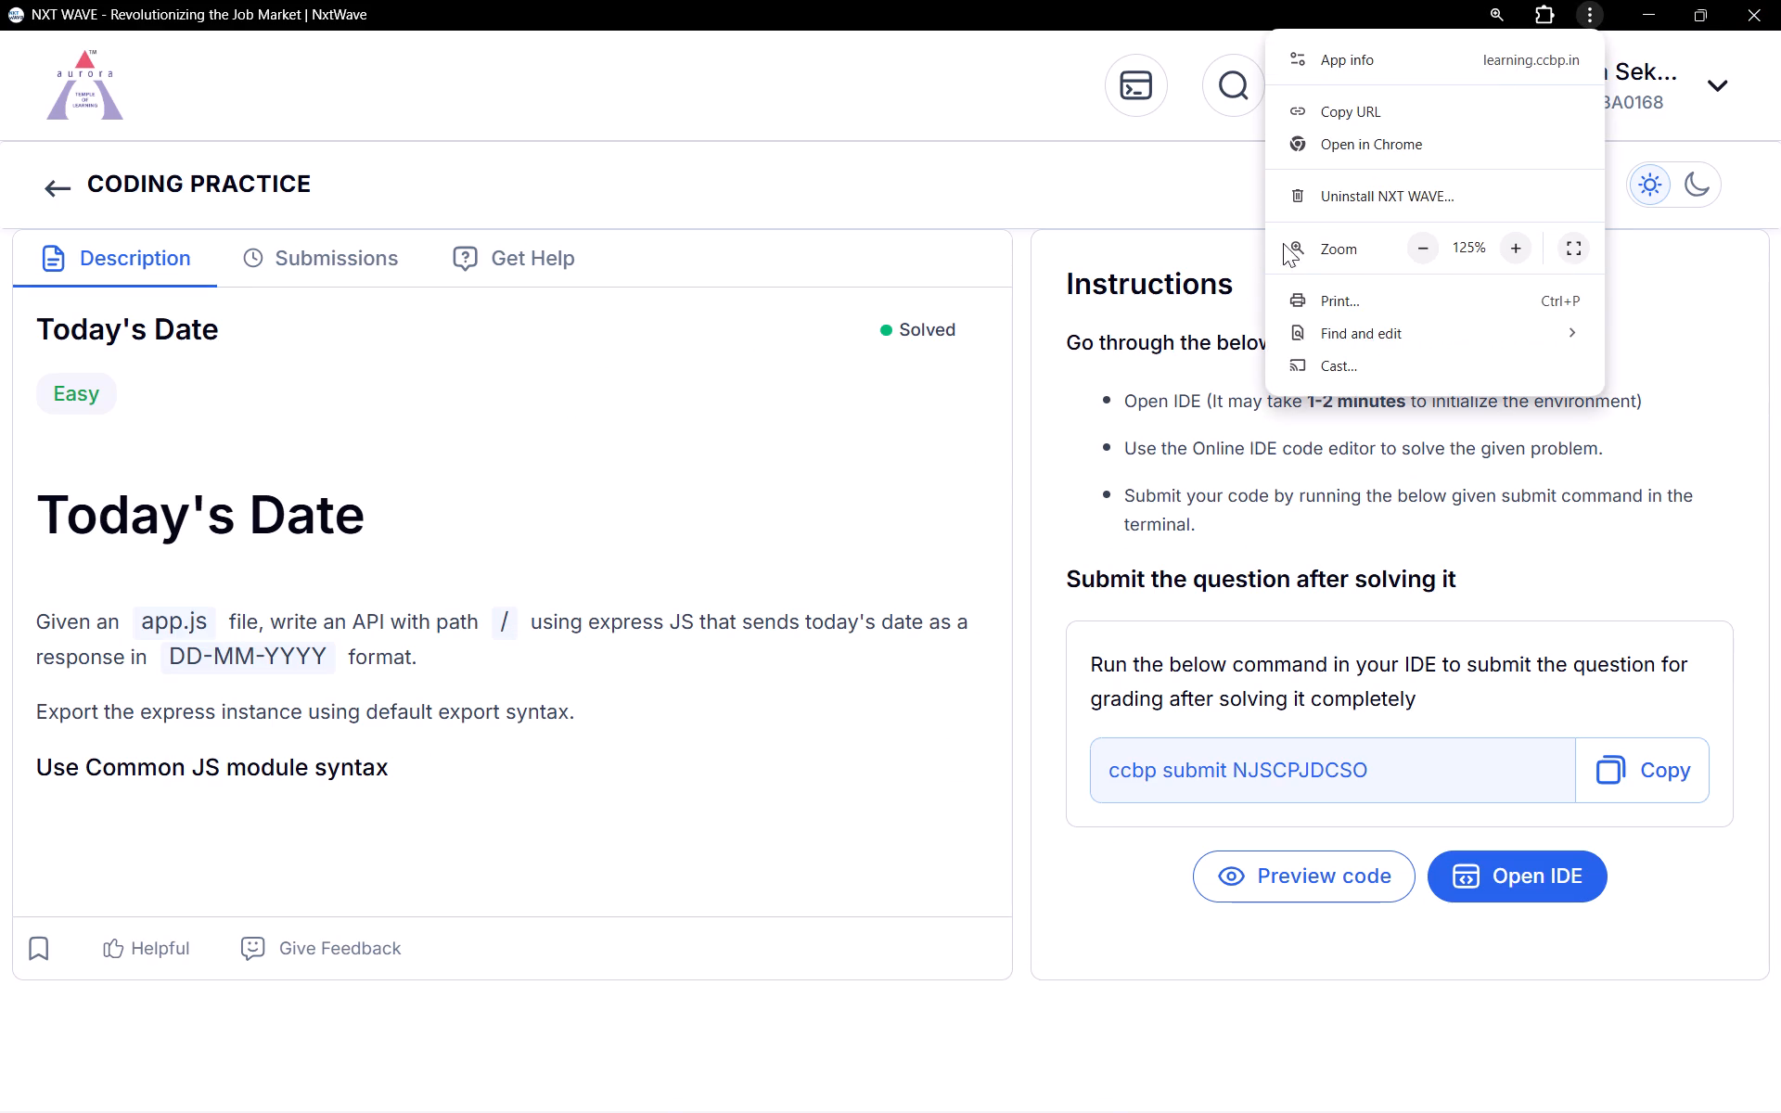
click(1412, 239)
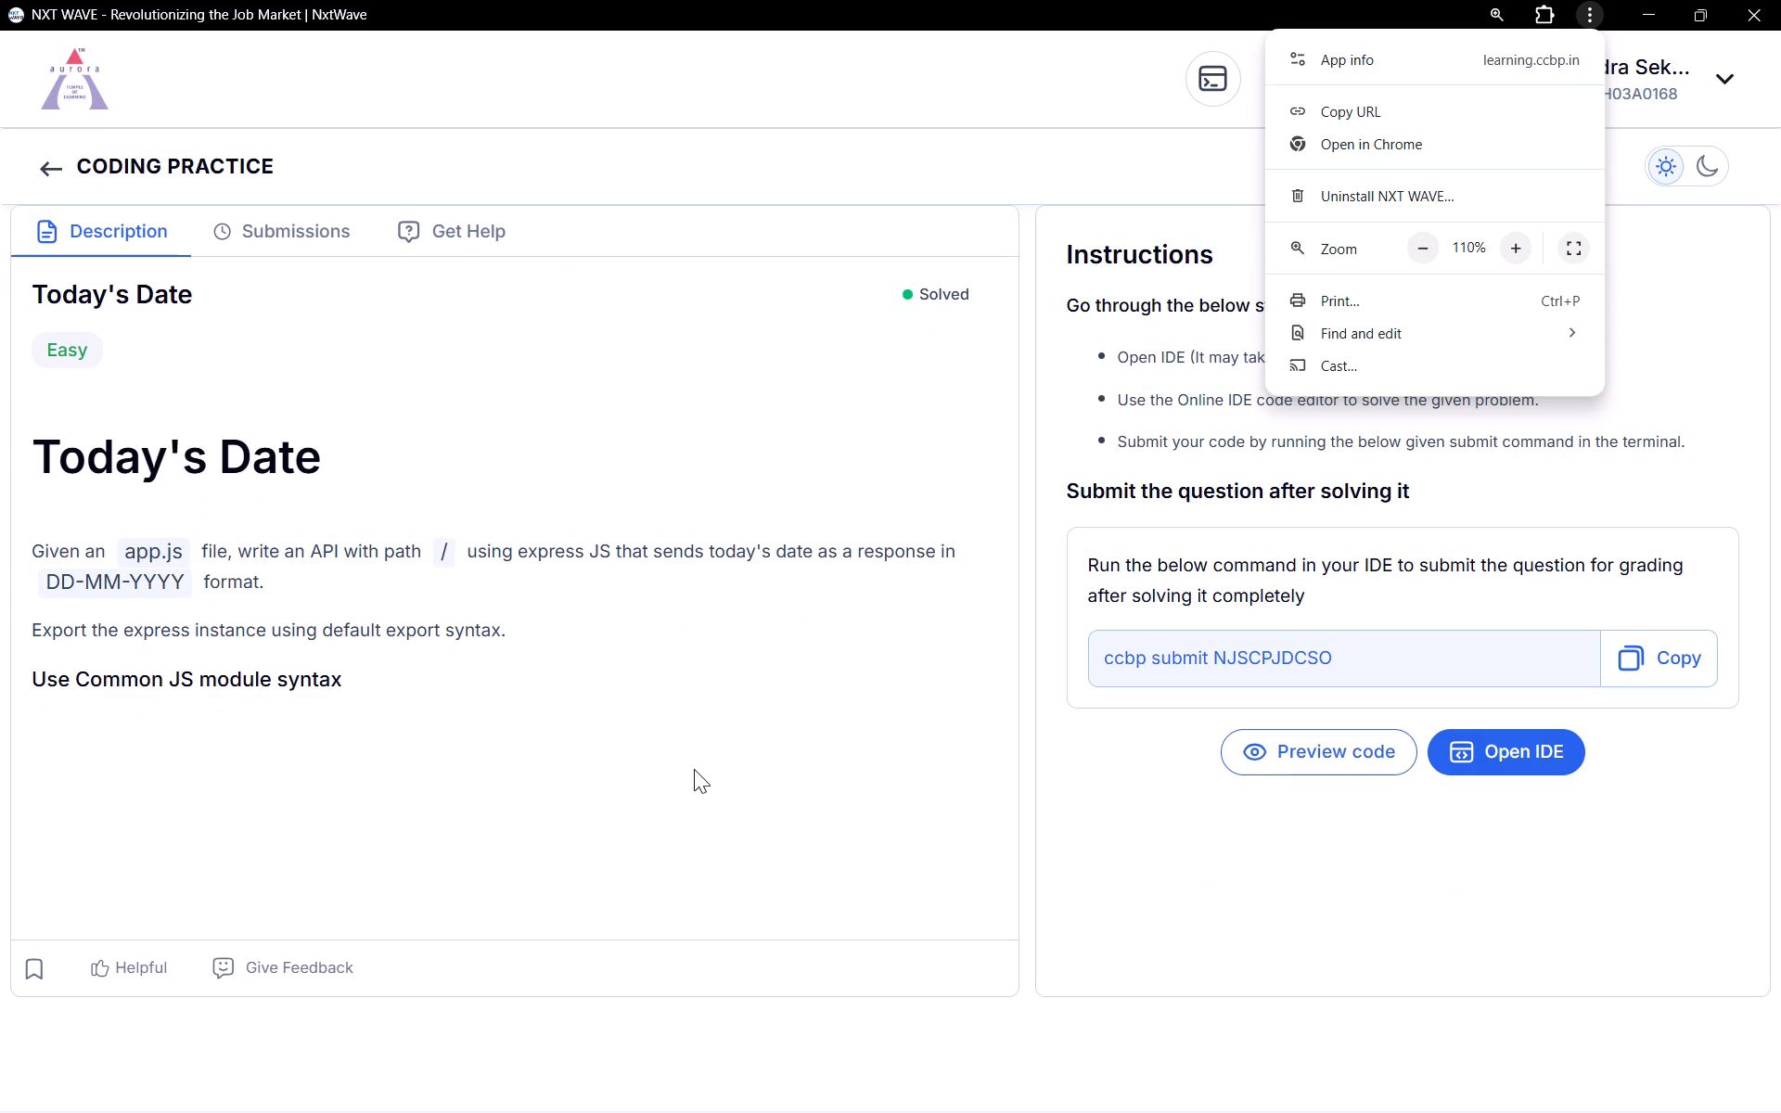
click(694, 769)
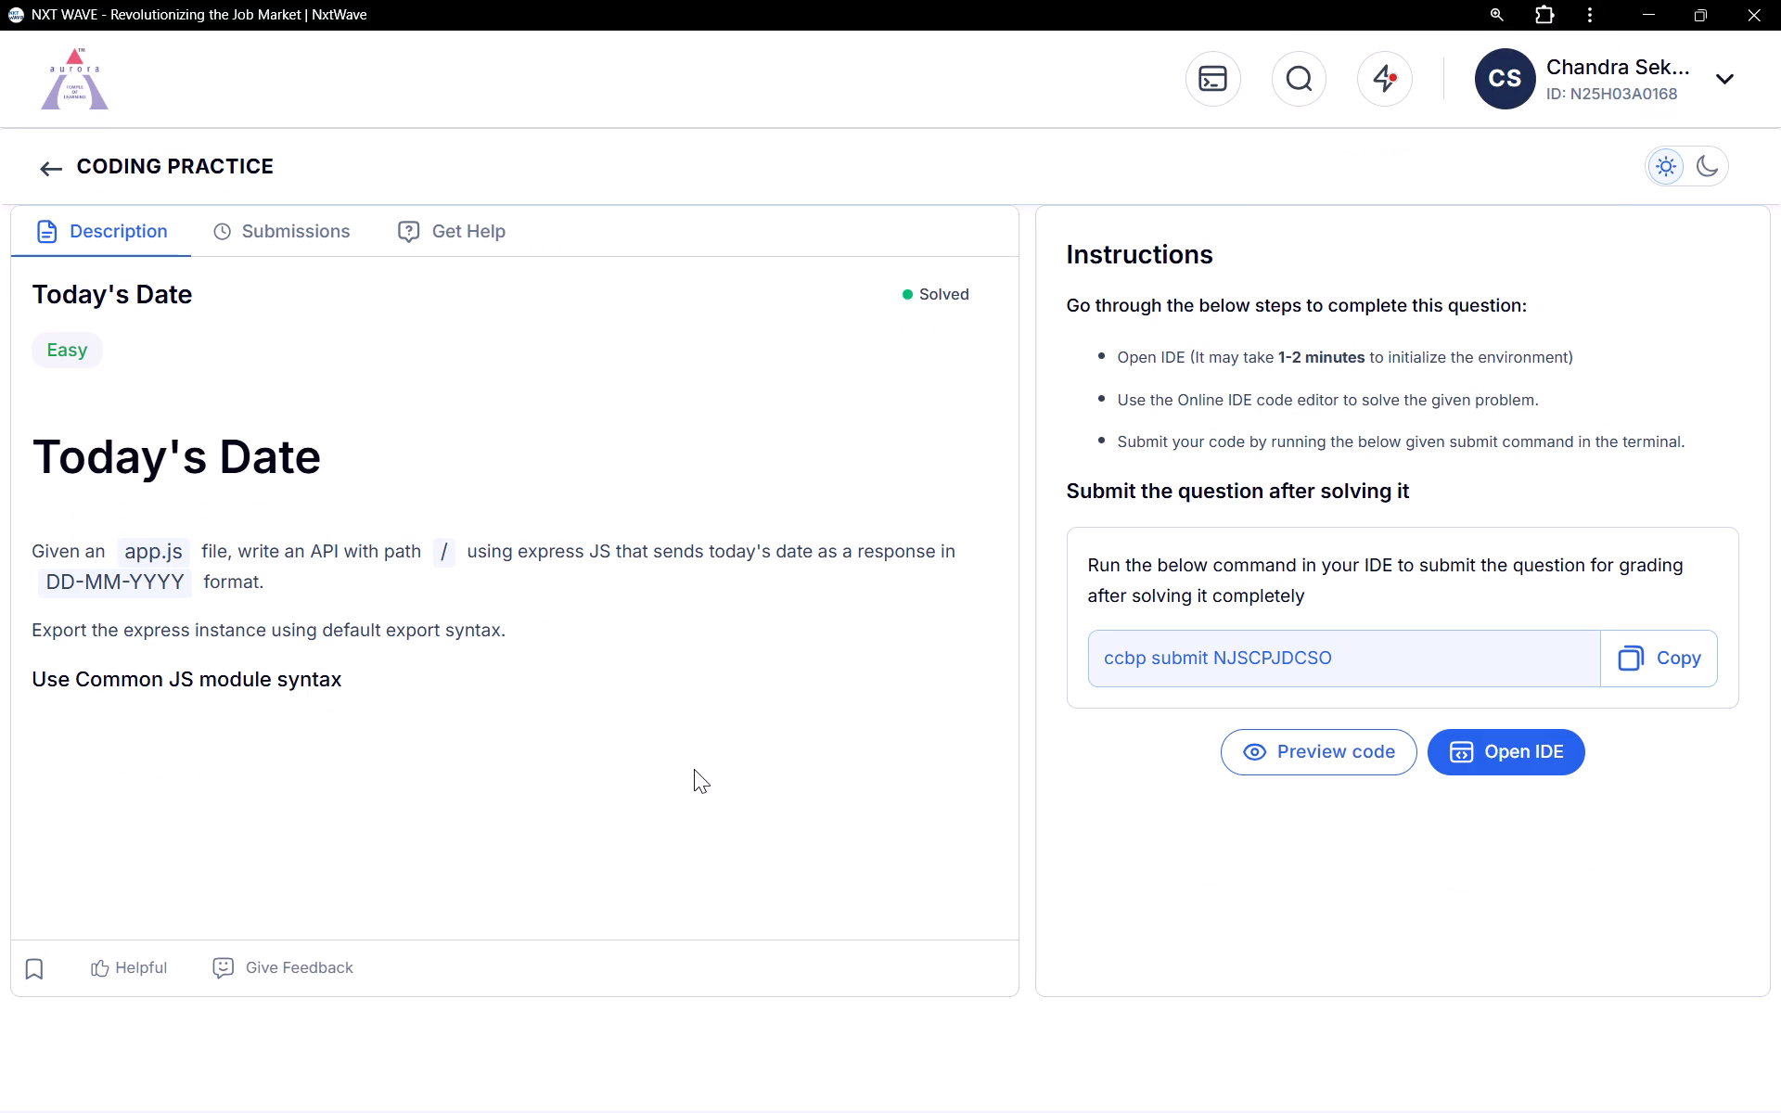
key(shift+super+s)
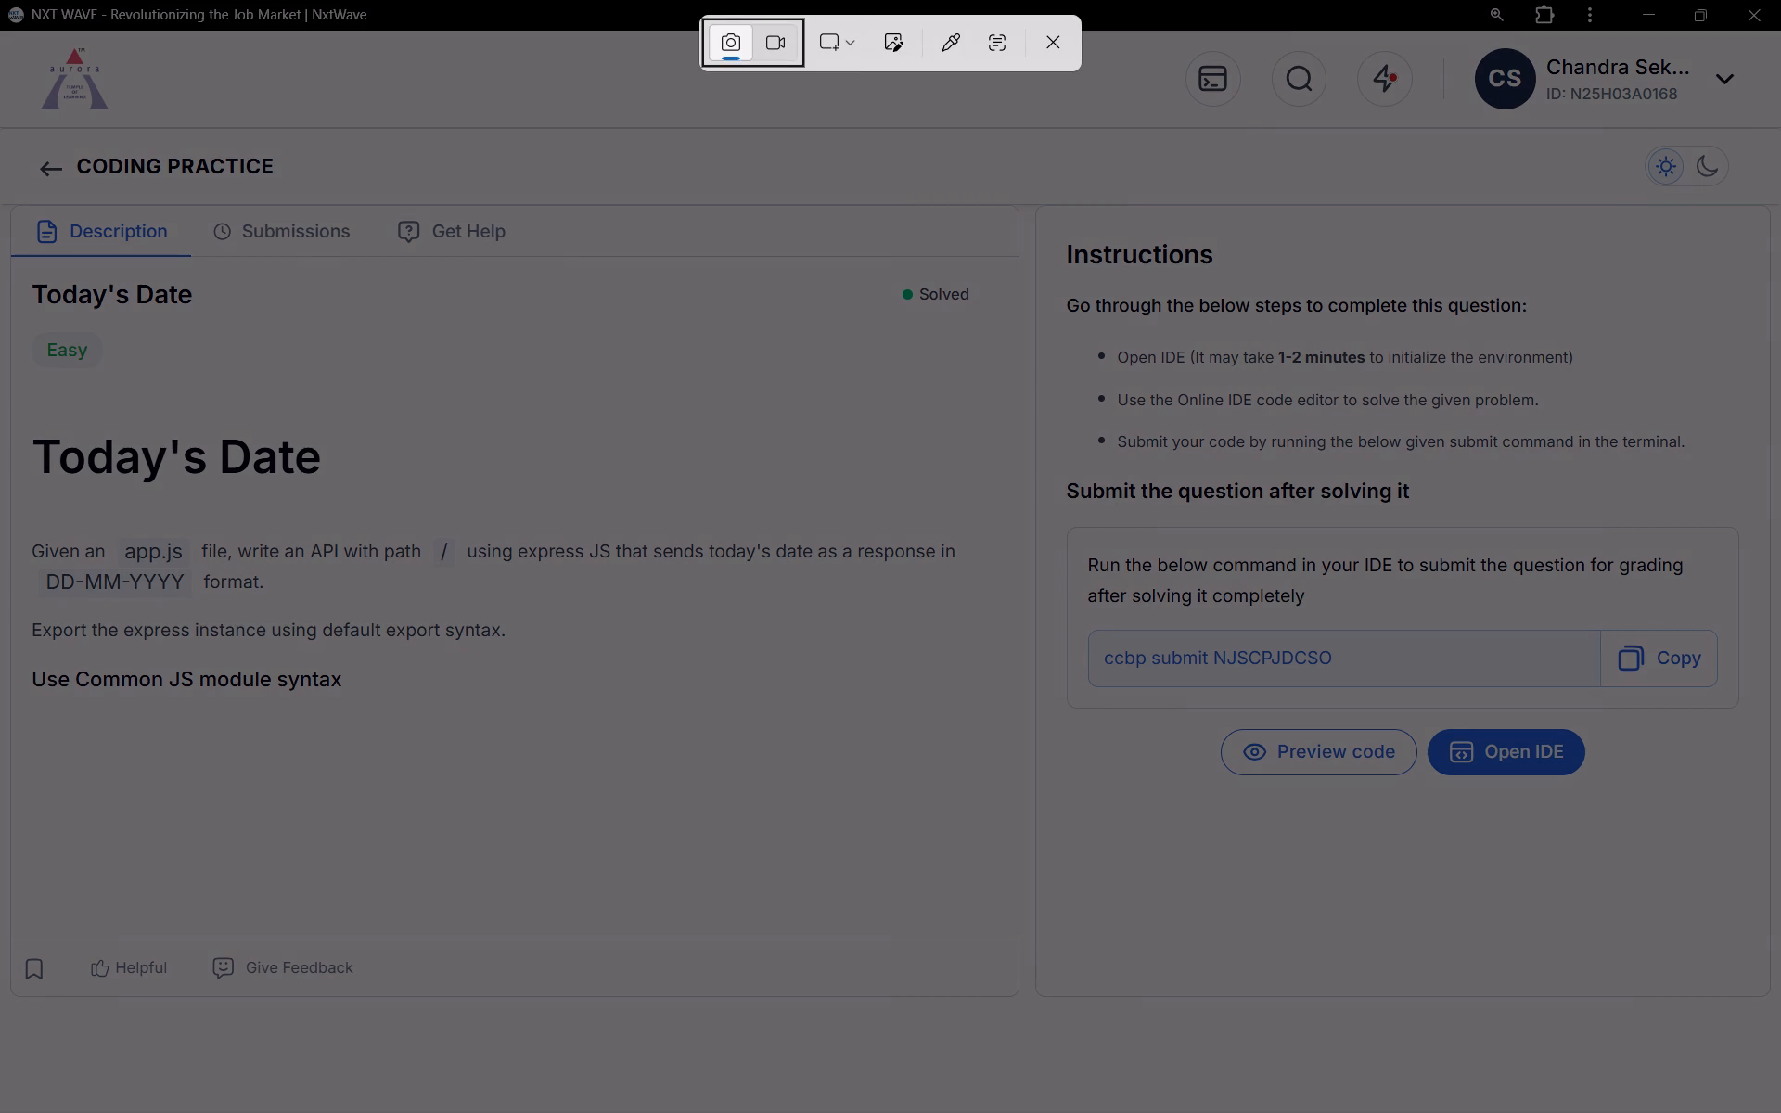
drag(6, 21, 1780, 1112)
scroll(327, 314, right, 1)
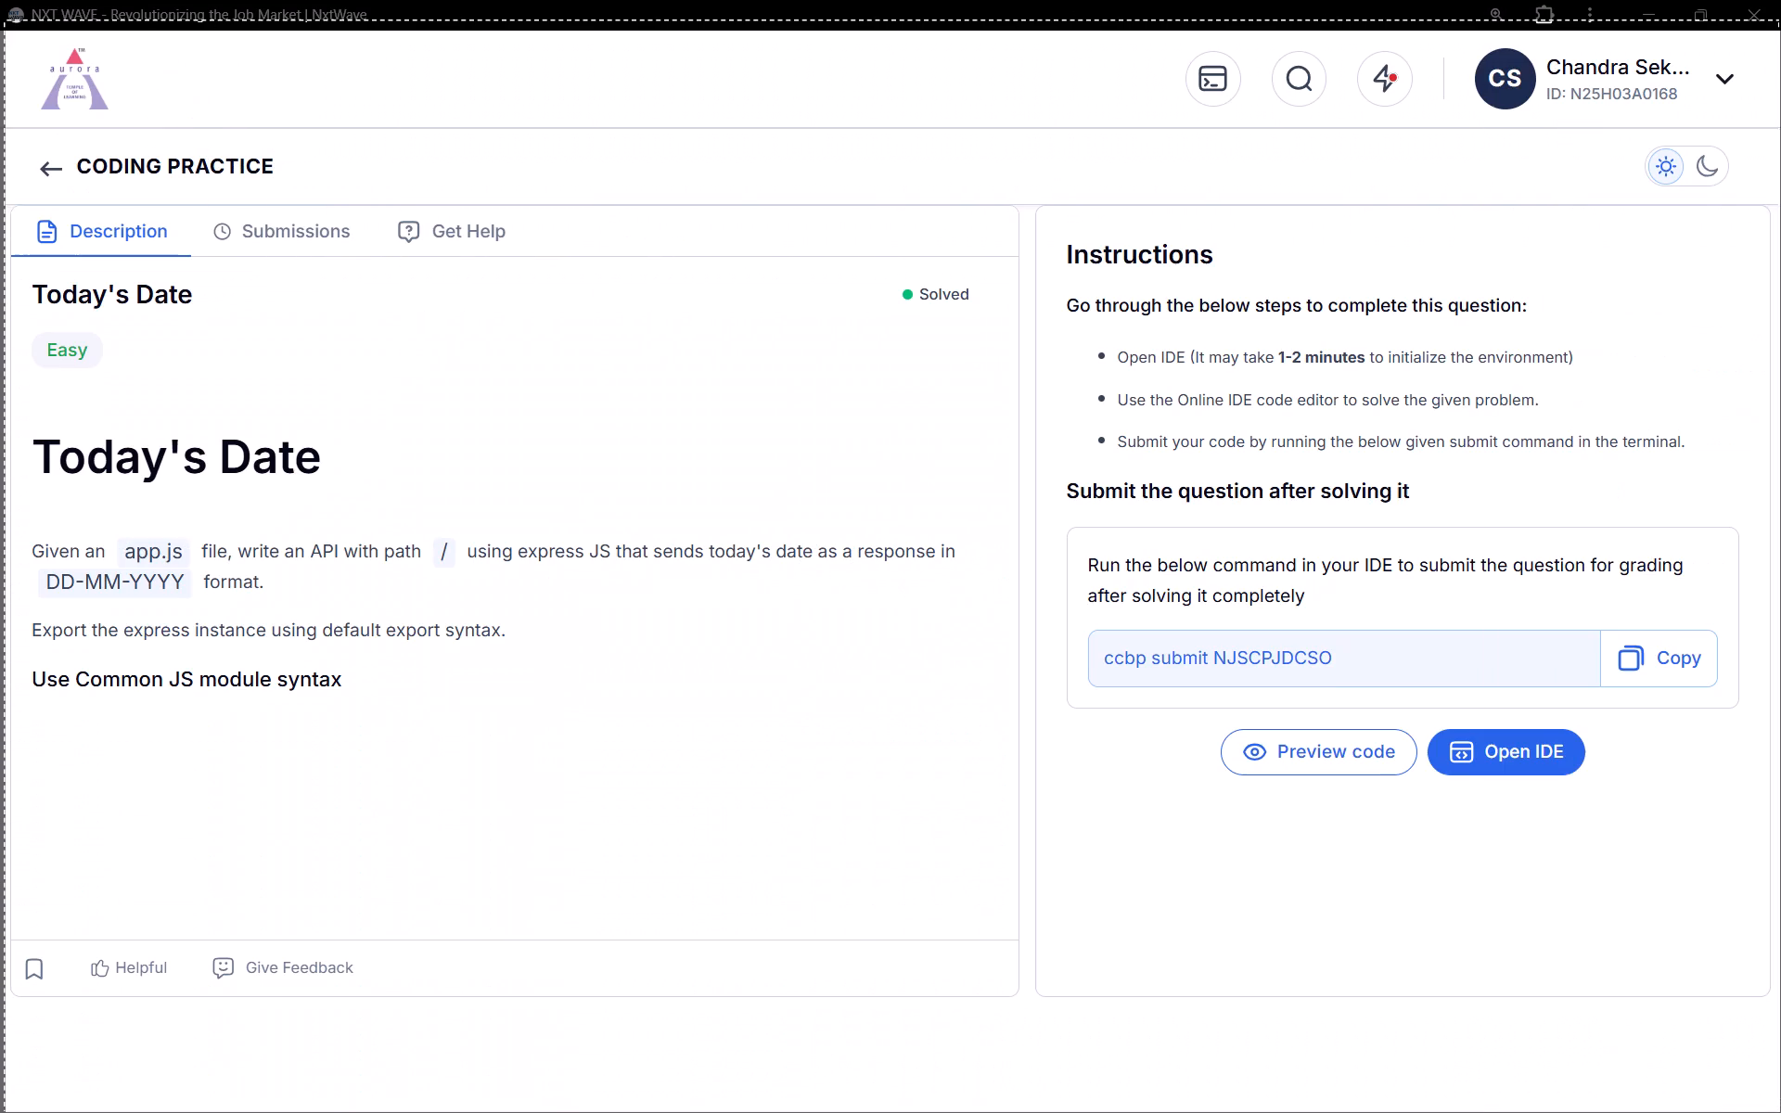
scroll(1780, 1112, right, 2)
drag(1780, 1112, 1780, 1110)
scroll(1780, 1110, right, 1)
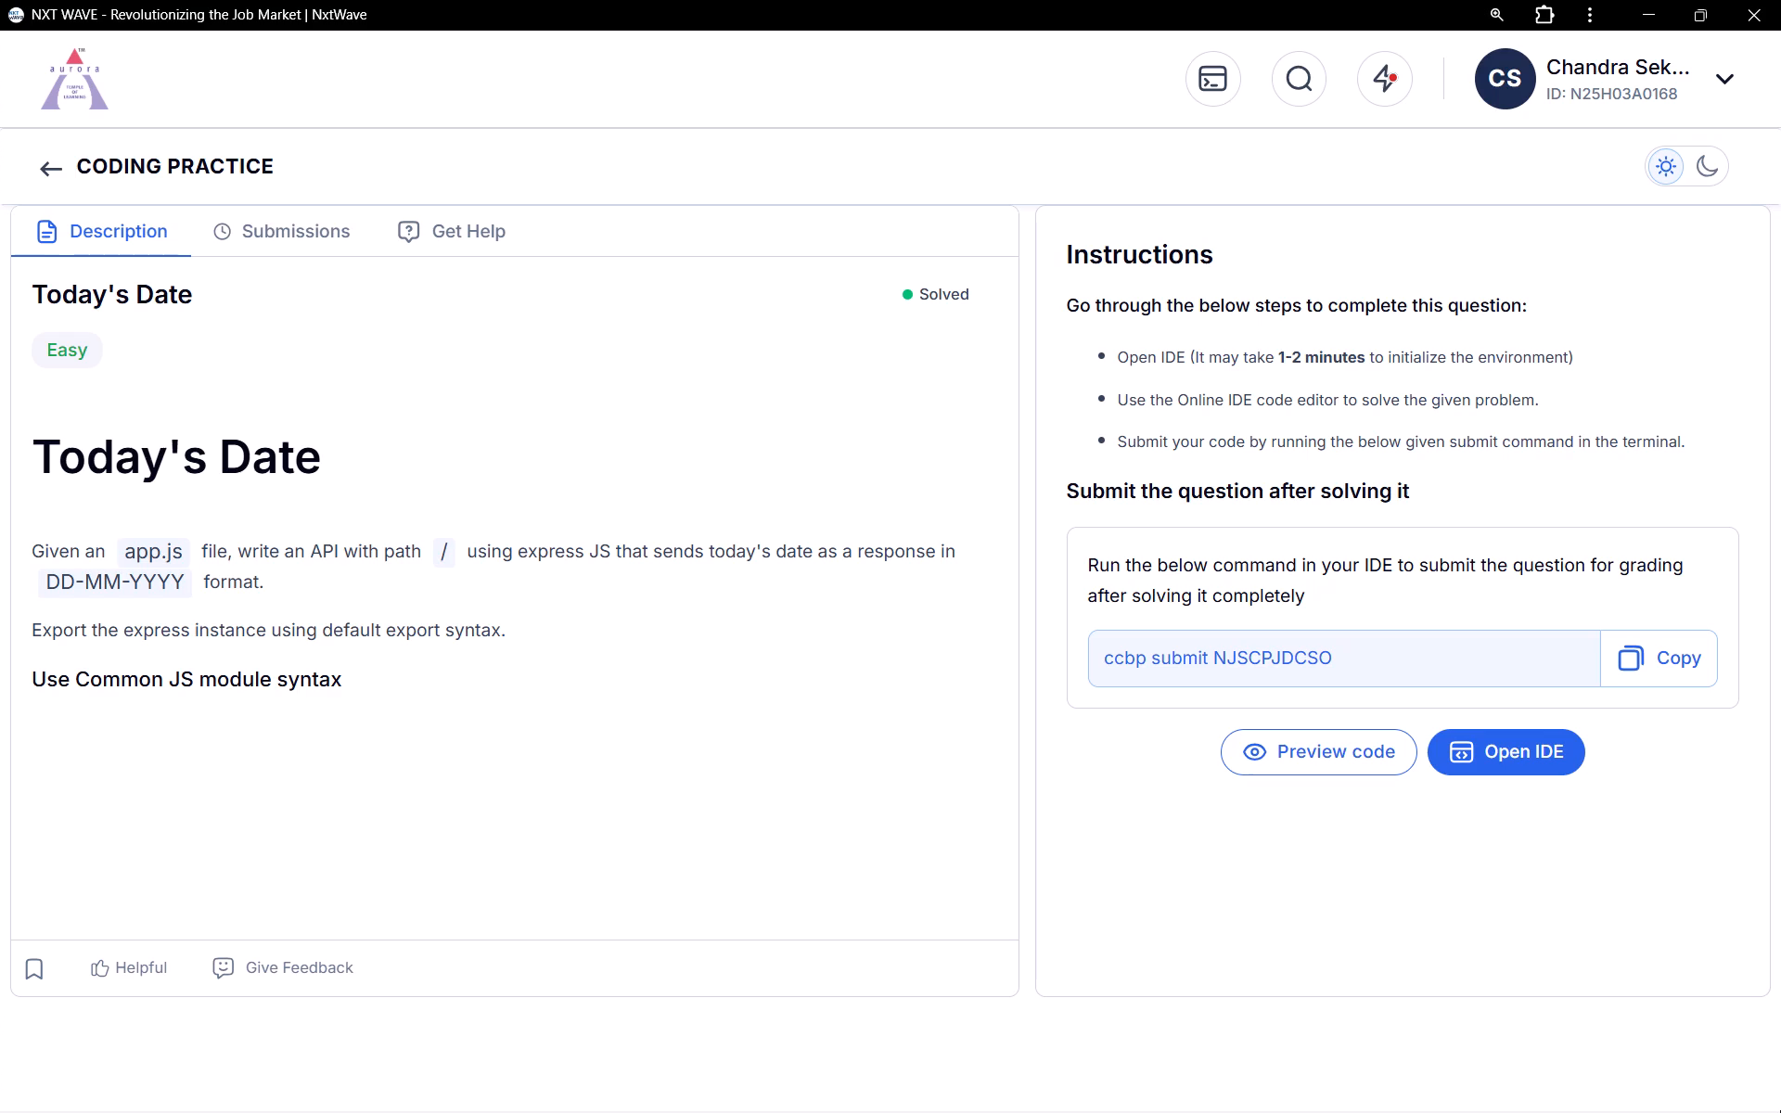
Switch to the Word document, paste the Today's Date question screenshot on the third page and start a new line after it.
click(1054, 318)
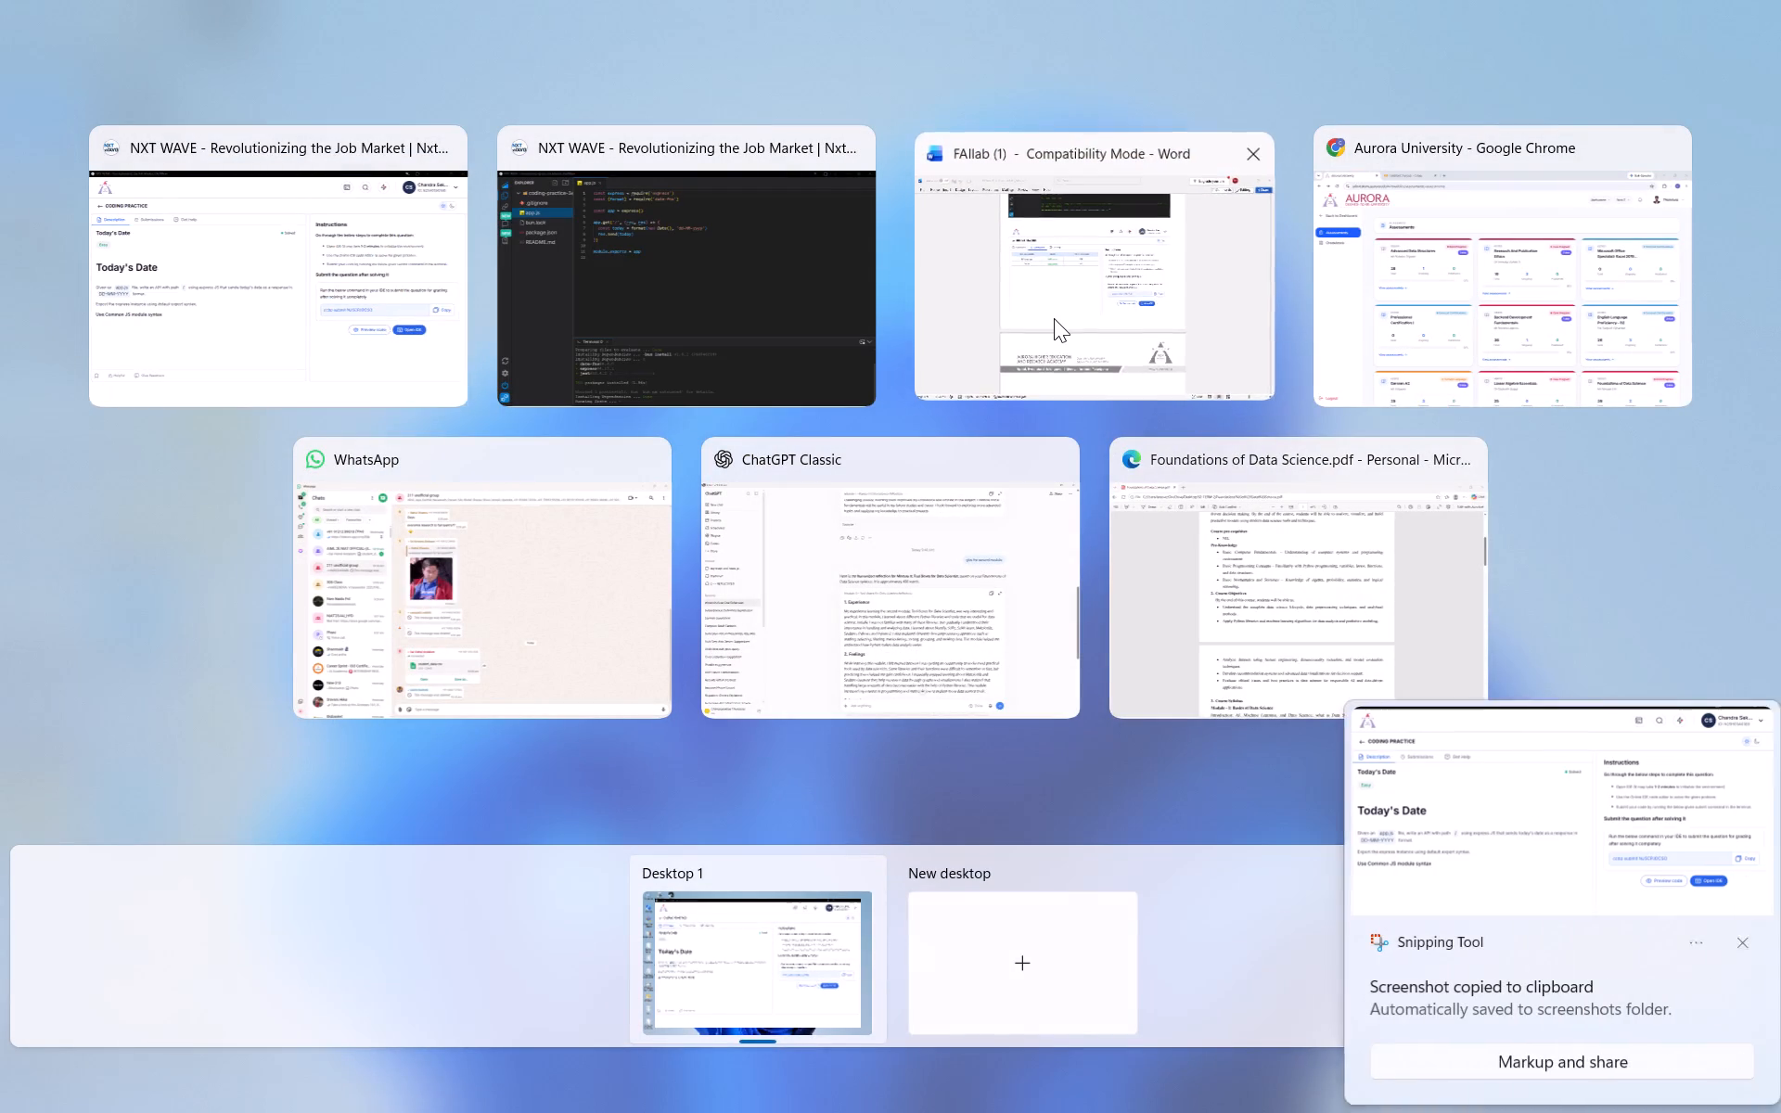
scroll(996, 712, down, 1)
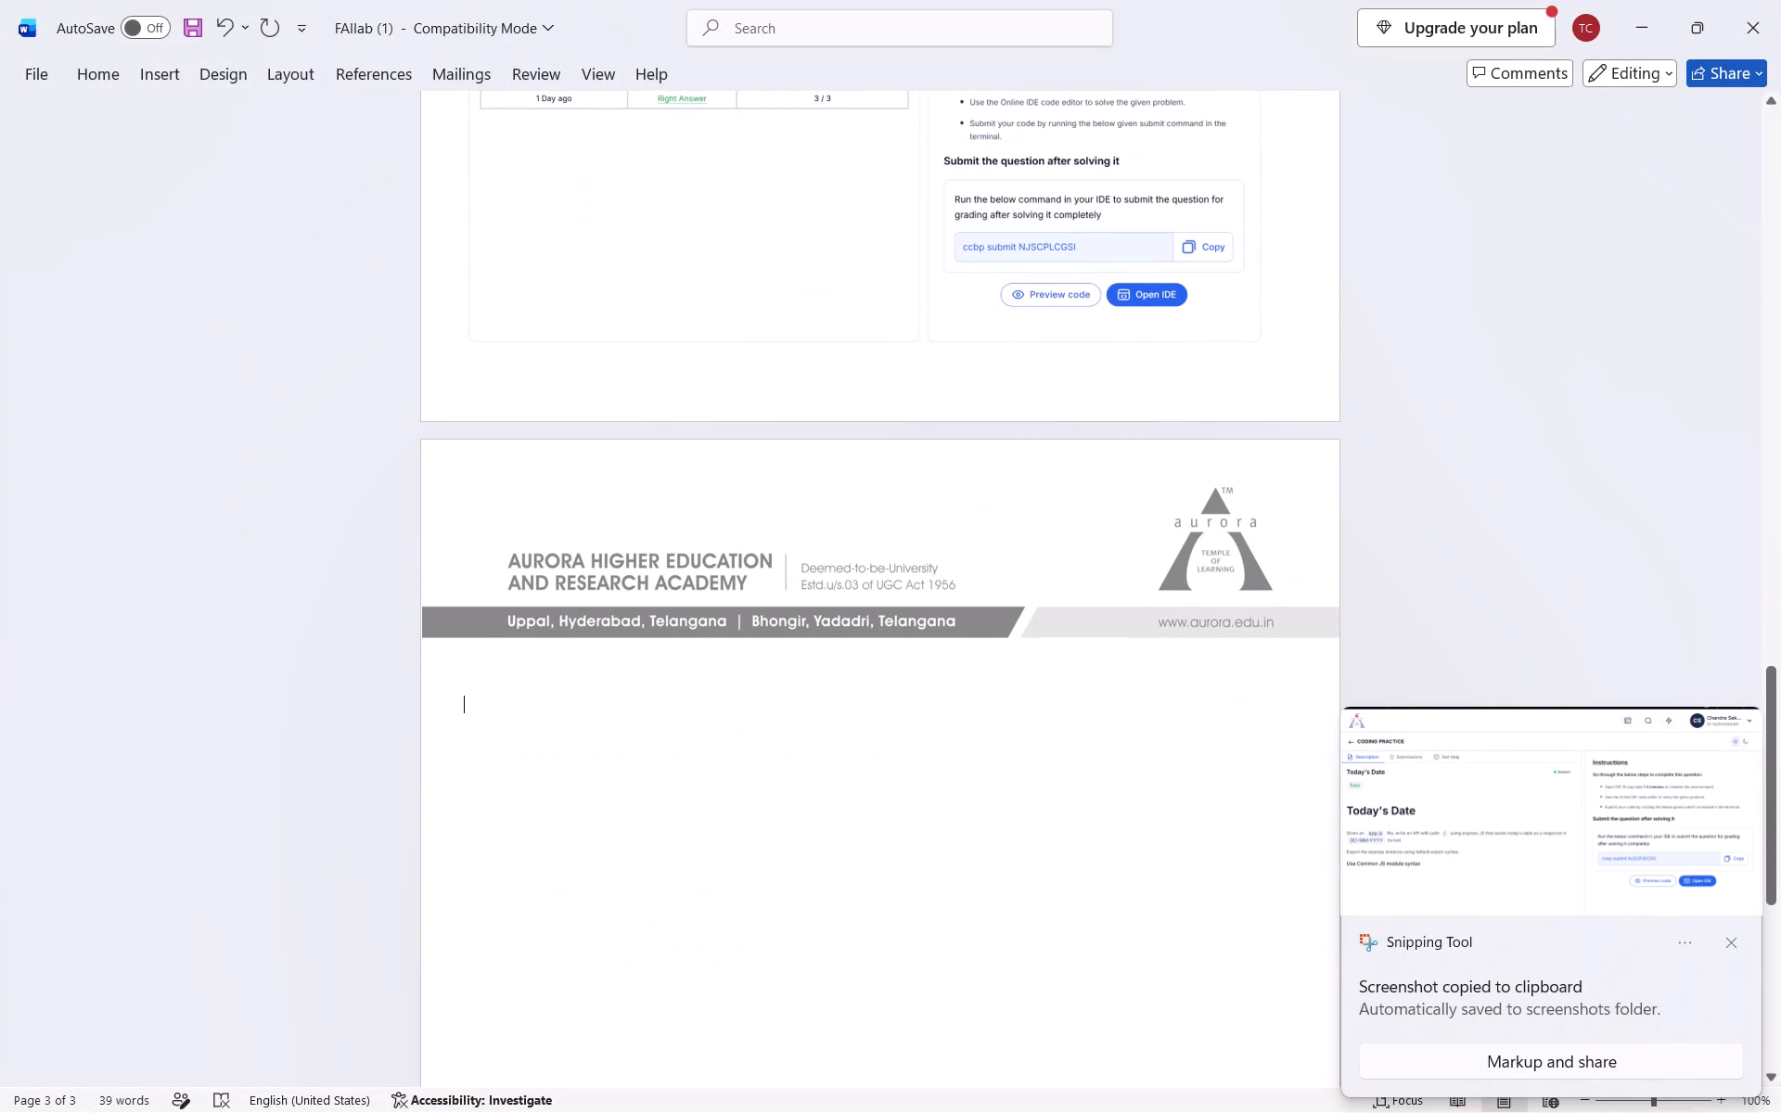
key(ctrl+v)
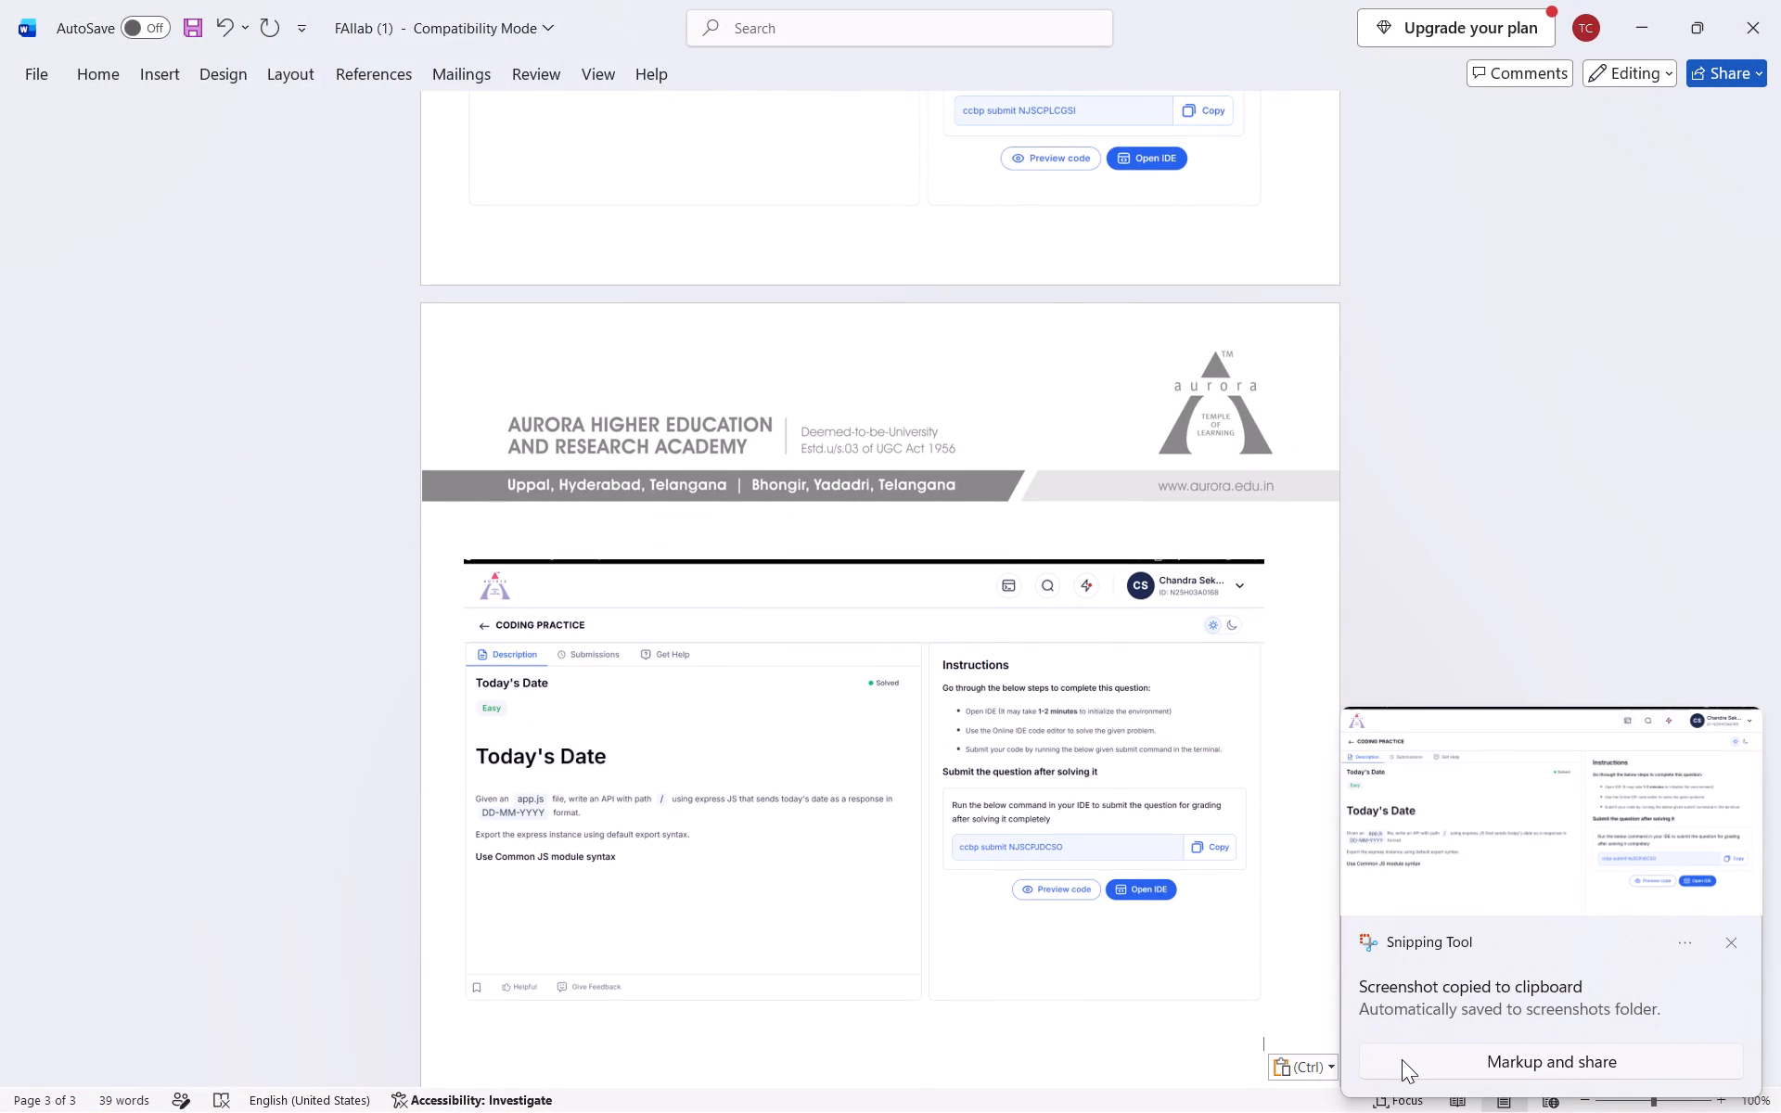
key(Return)
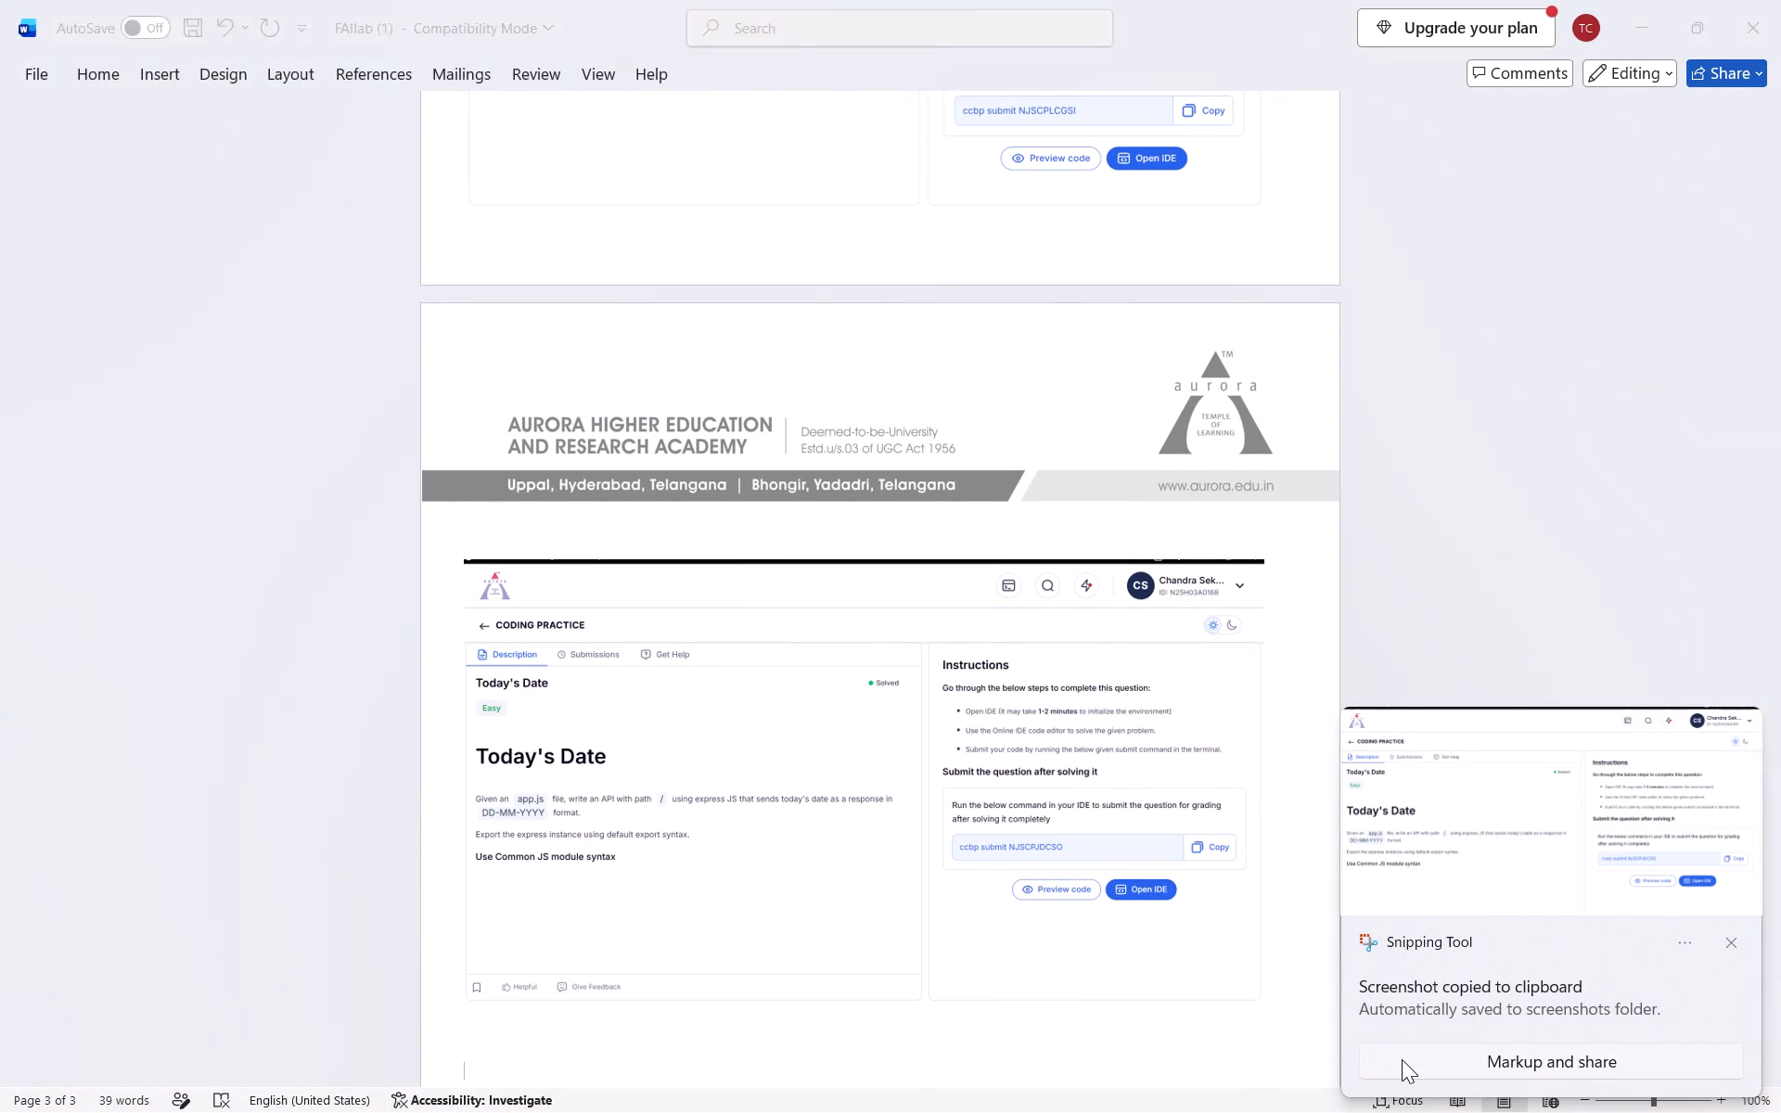
Switch to the Today's Date IDE window, enlarge the terminal to show the full submission output and set the zoom to 125%.
click(1047, 349)
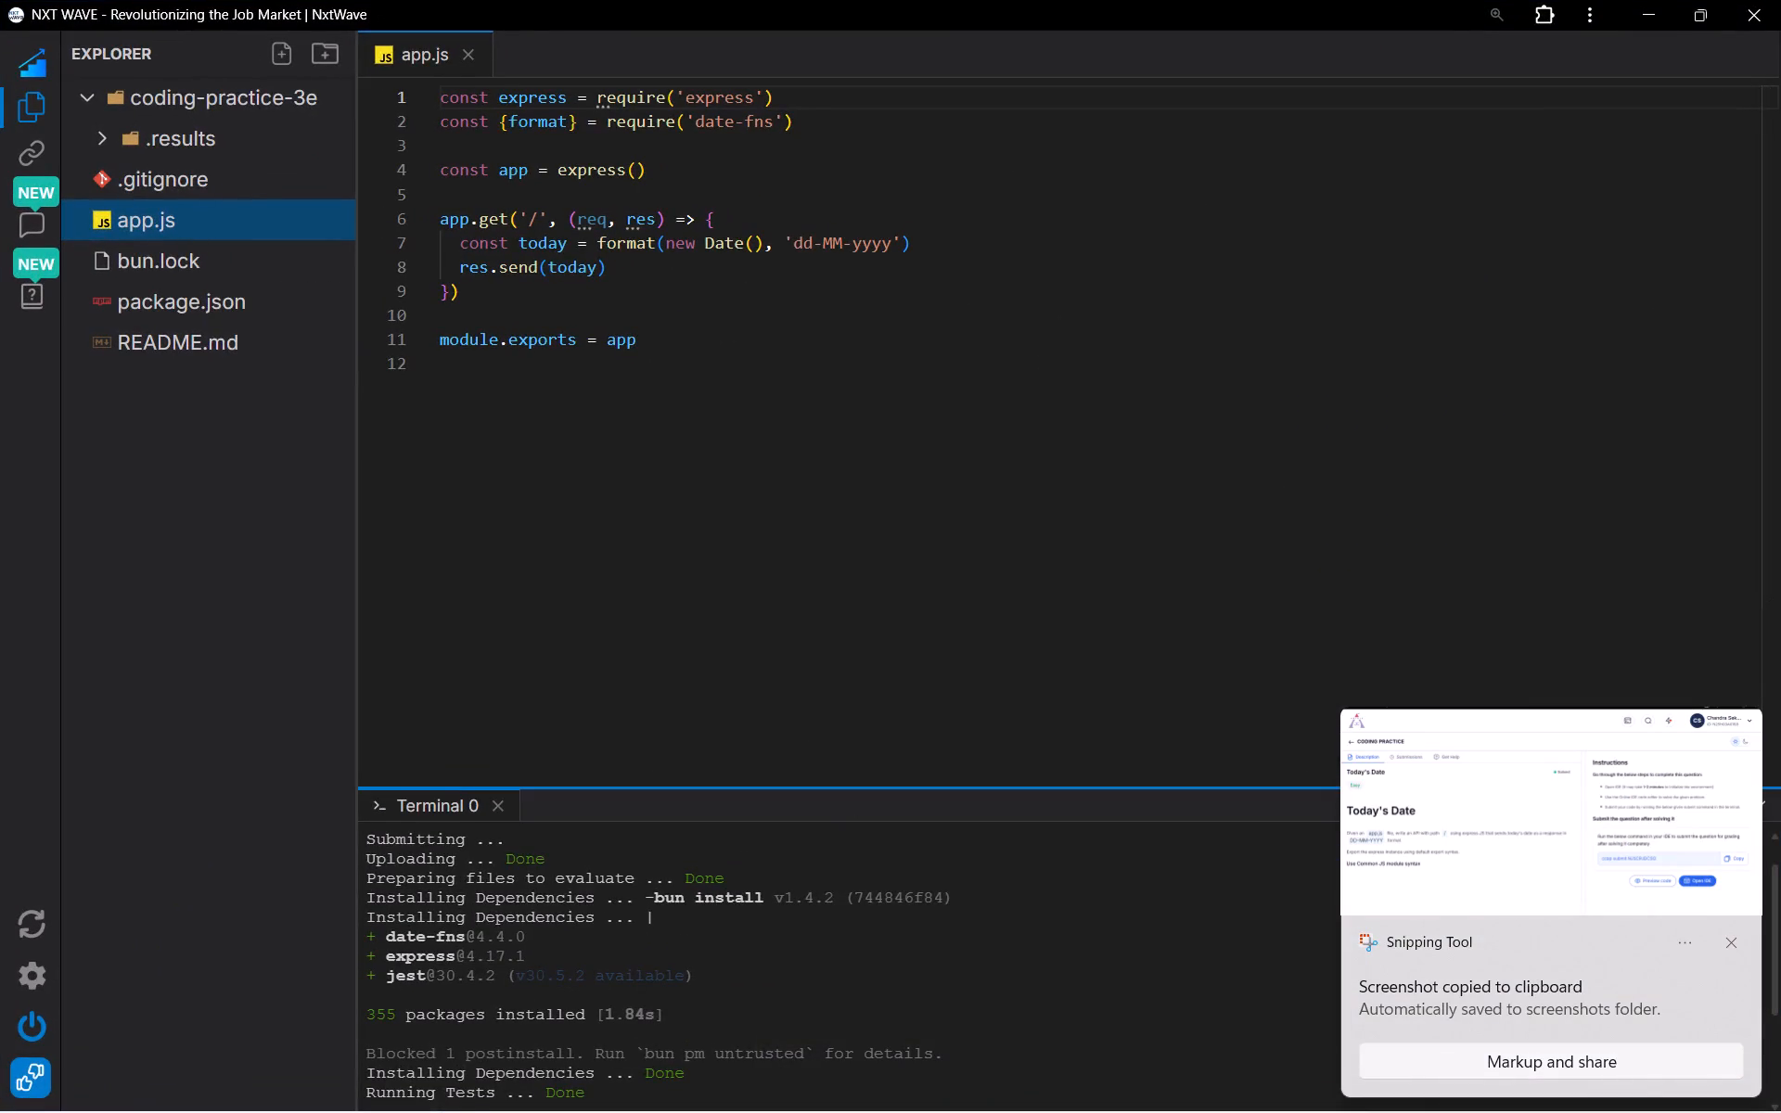
drag(855, 787, 832, 470)
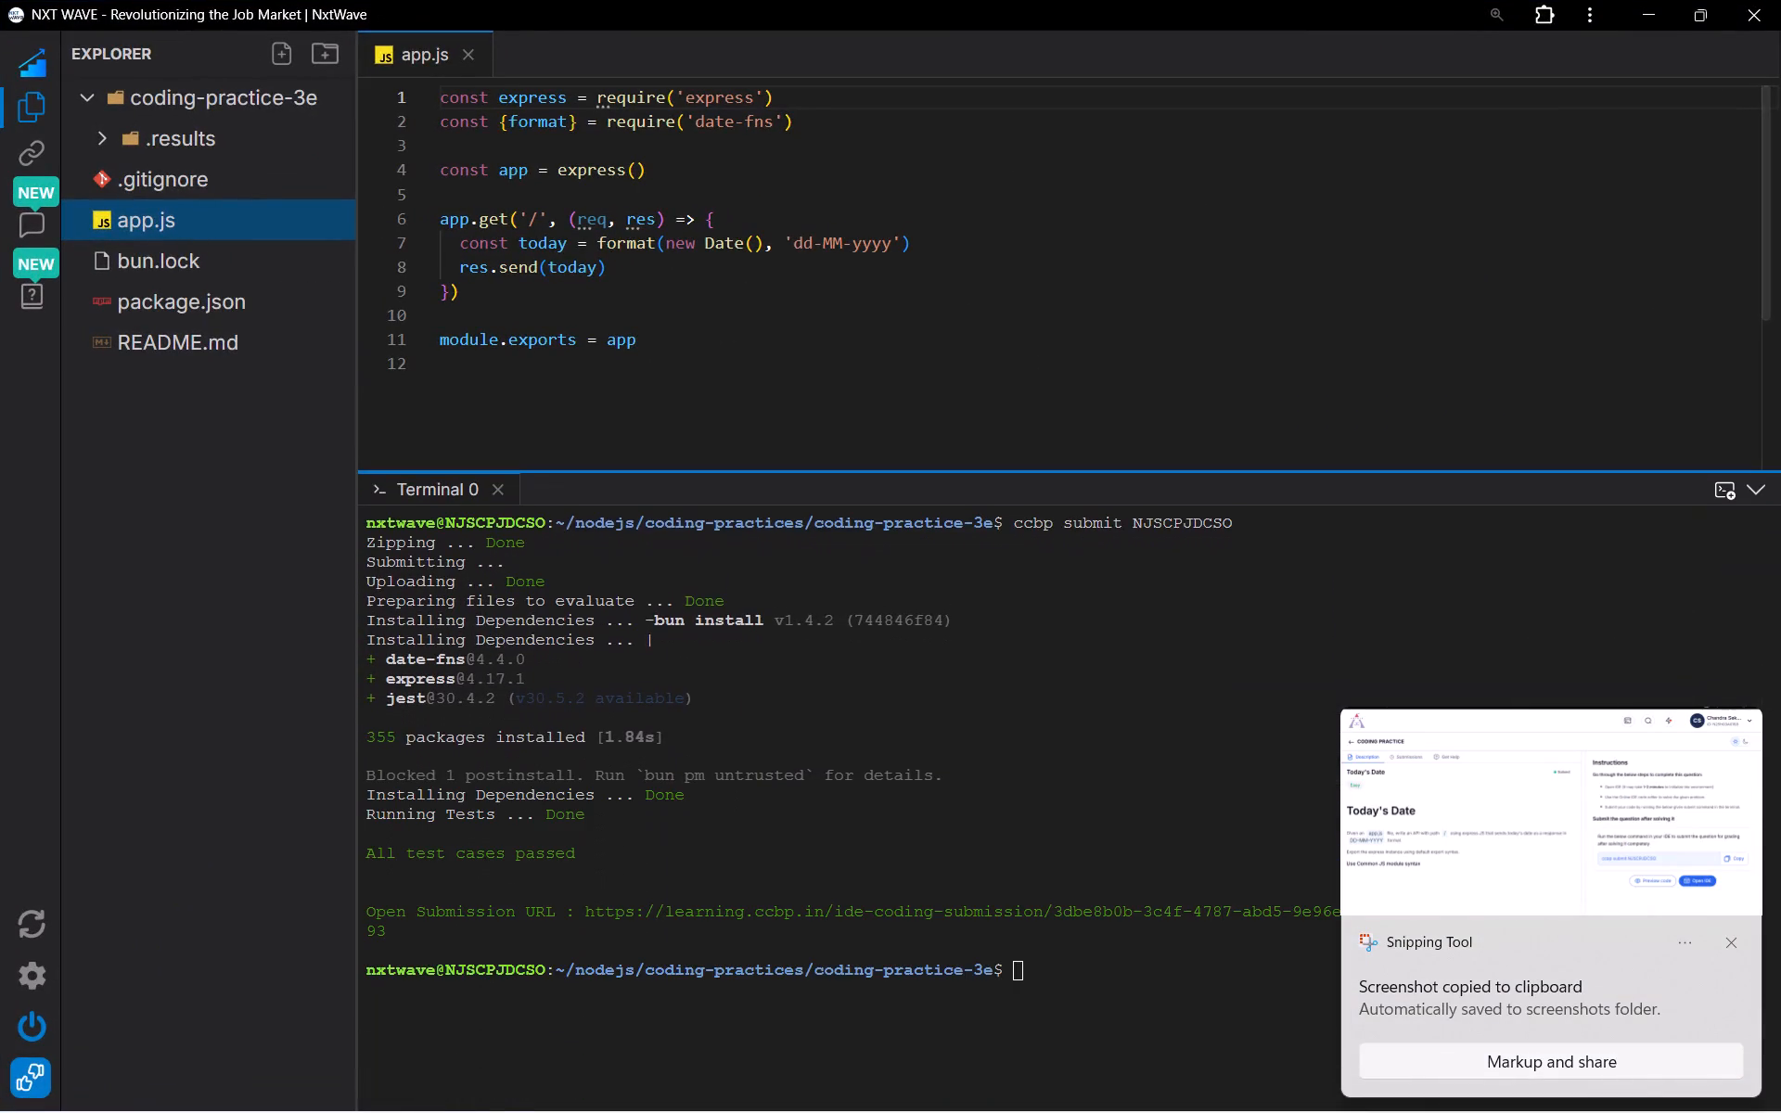
click(1595, 8)
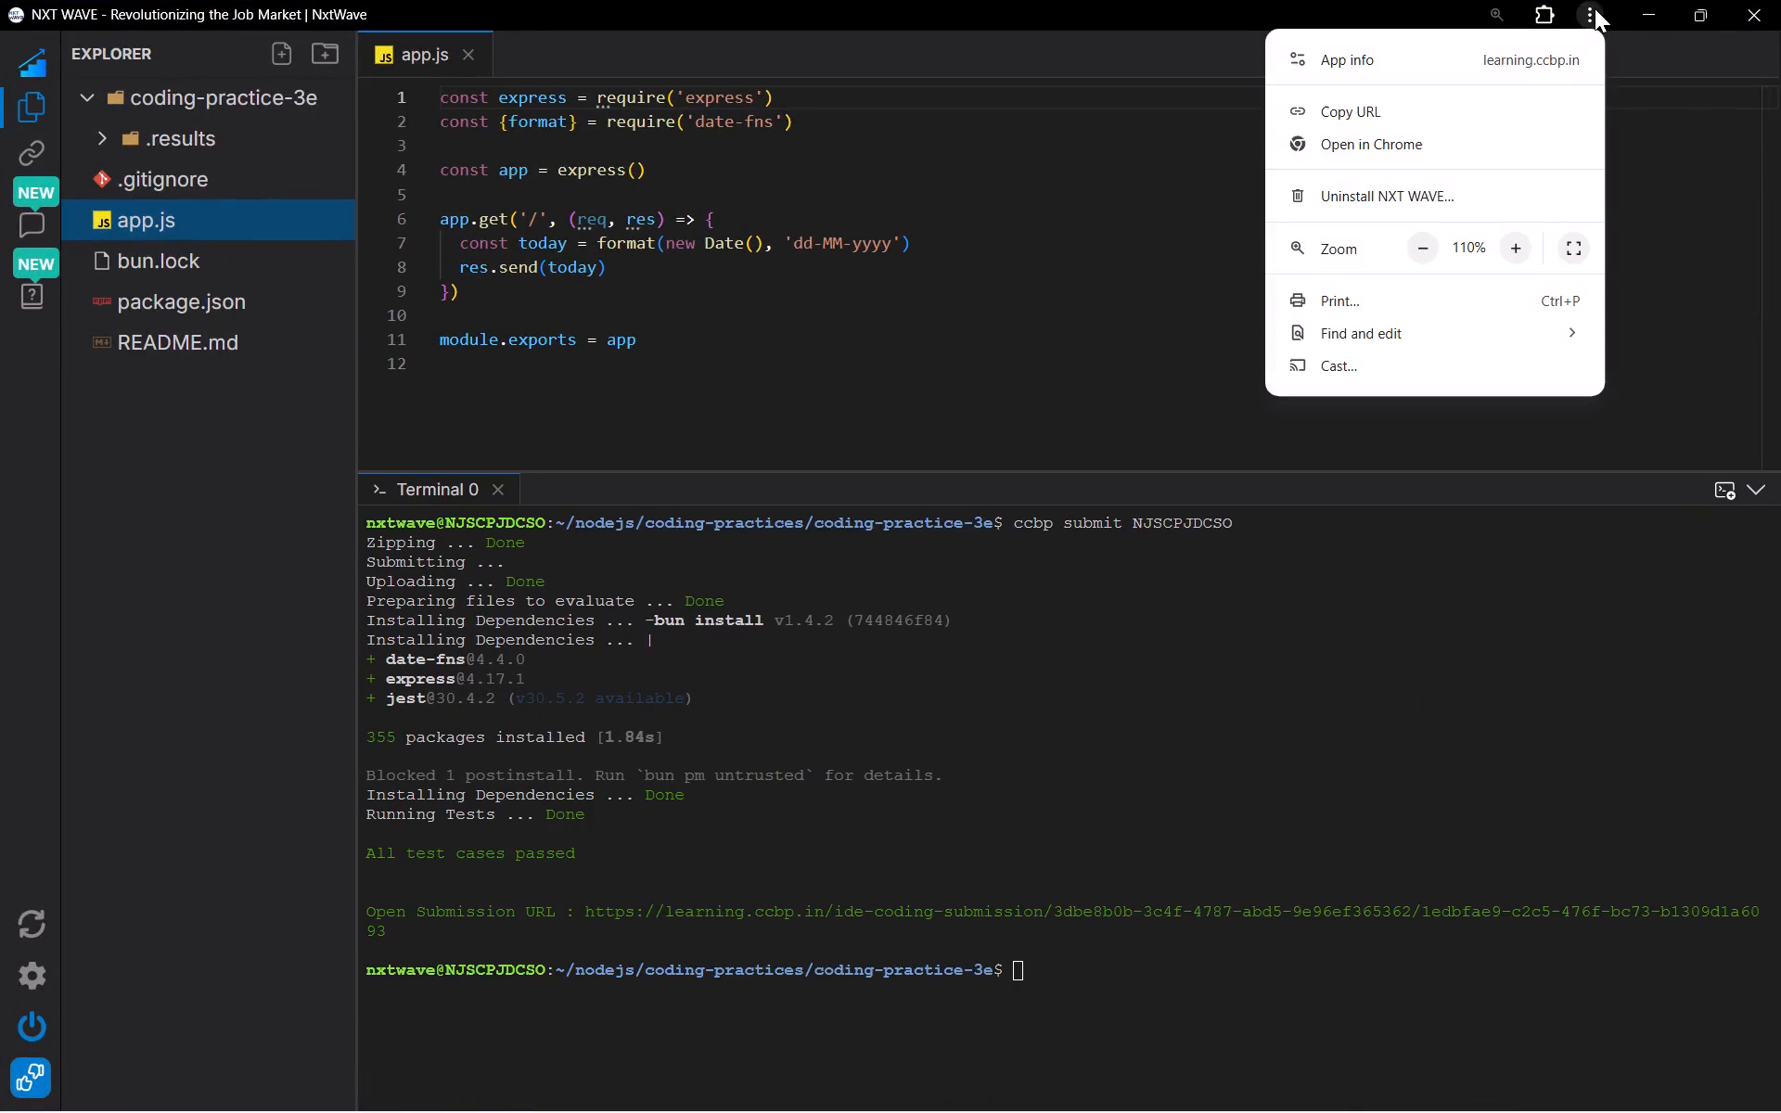
click(1529, 249)
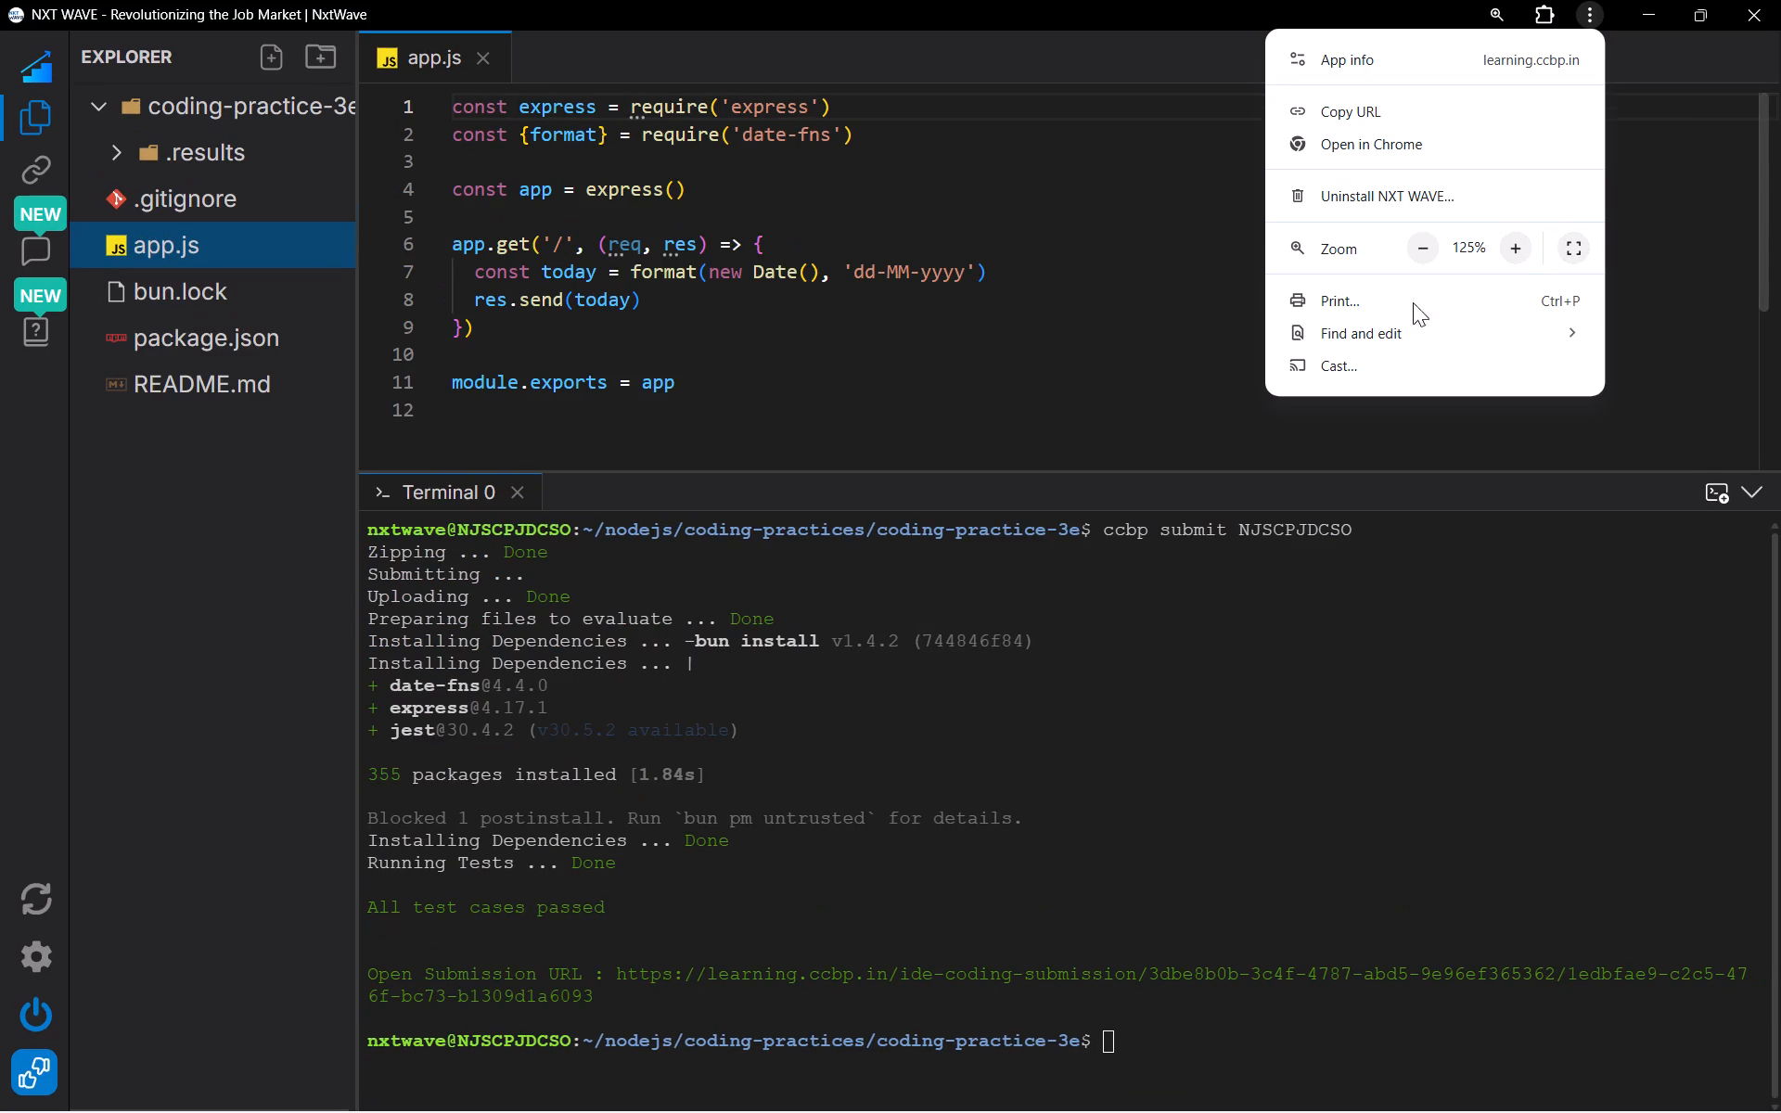